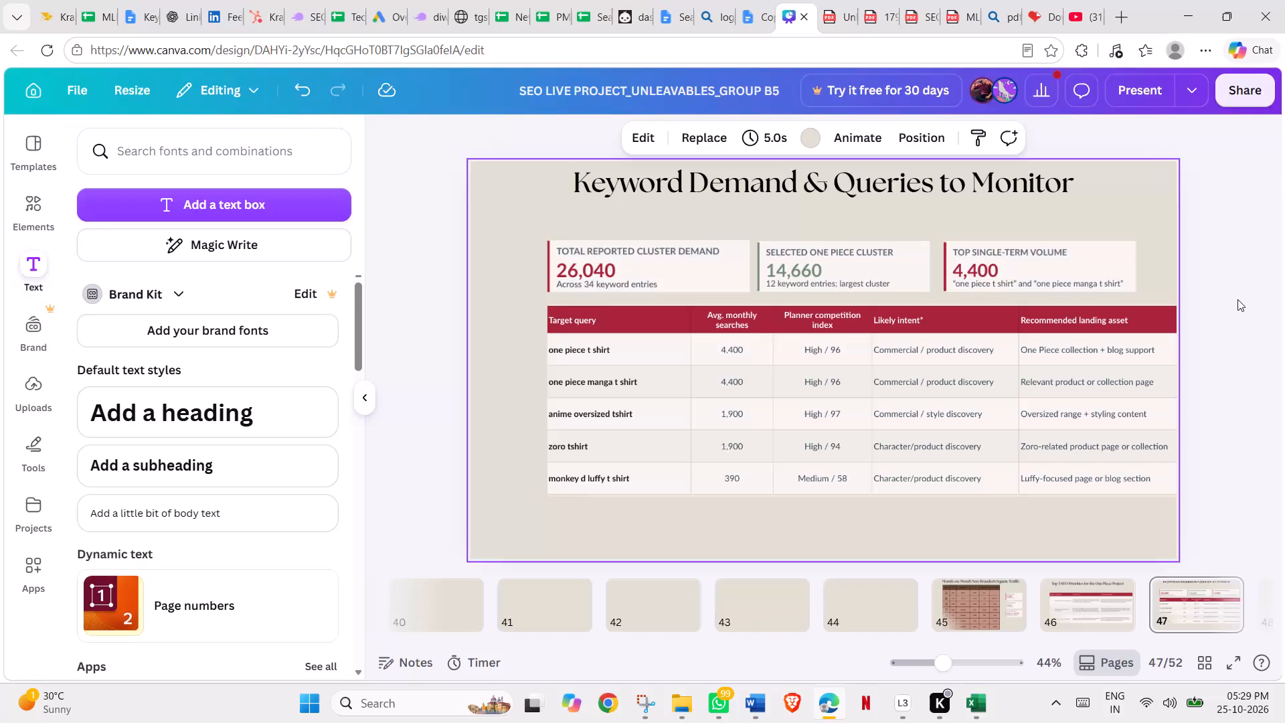
# Narrow the "Top Single-Term Volume" card on page 47 so its right edge ends just past the caption text.
pyautogui.click(1124, 272)
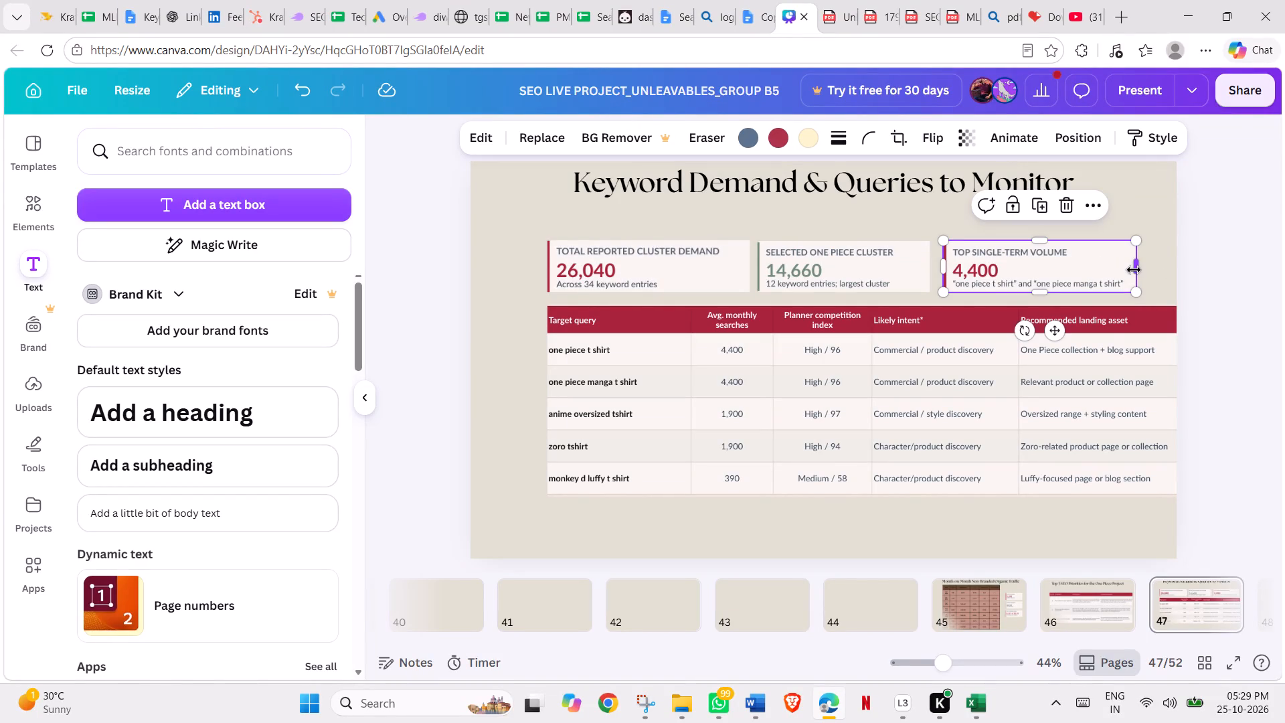
pyautogui.moveTo(1134, 270); pyautogui.dragTo(1149, 270)
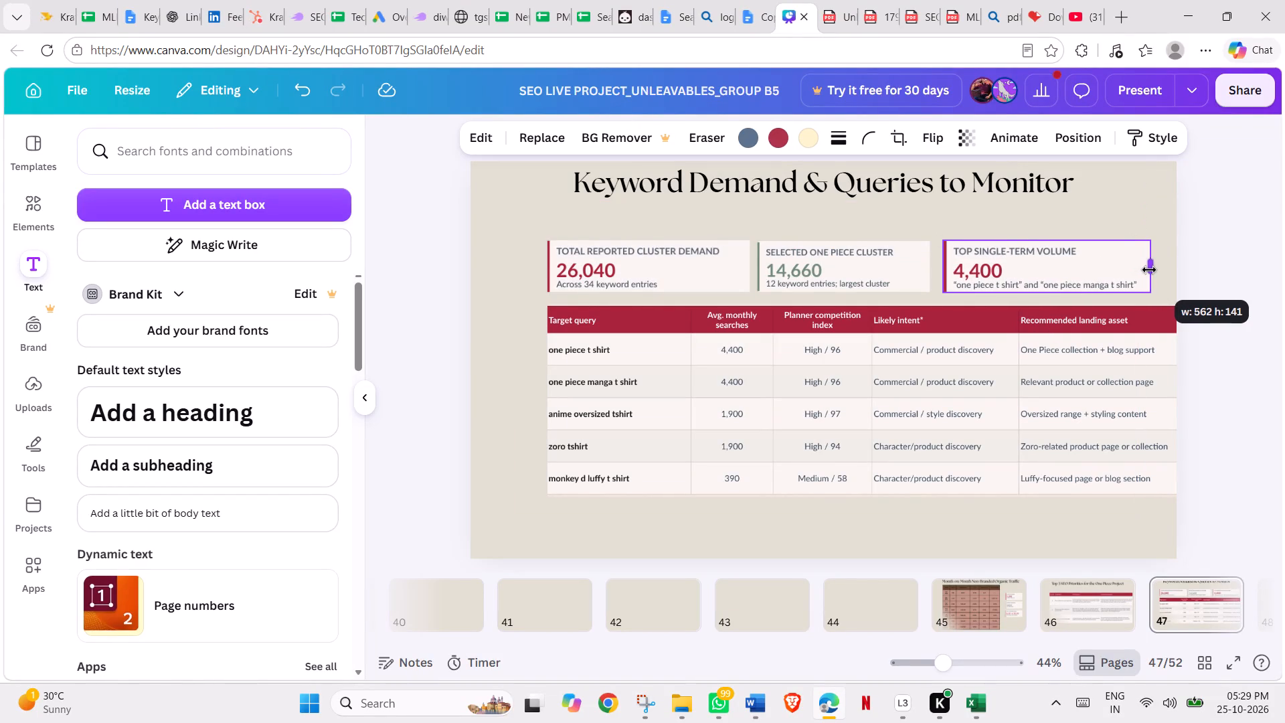
pyautogui.moveTo(1149, 270); pyautogui.dragTo(1150, 270)
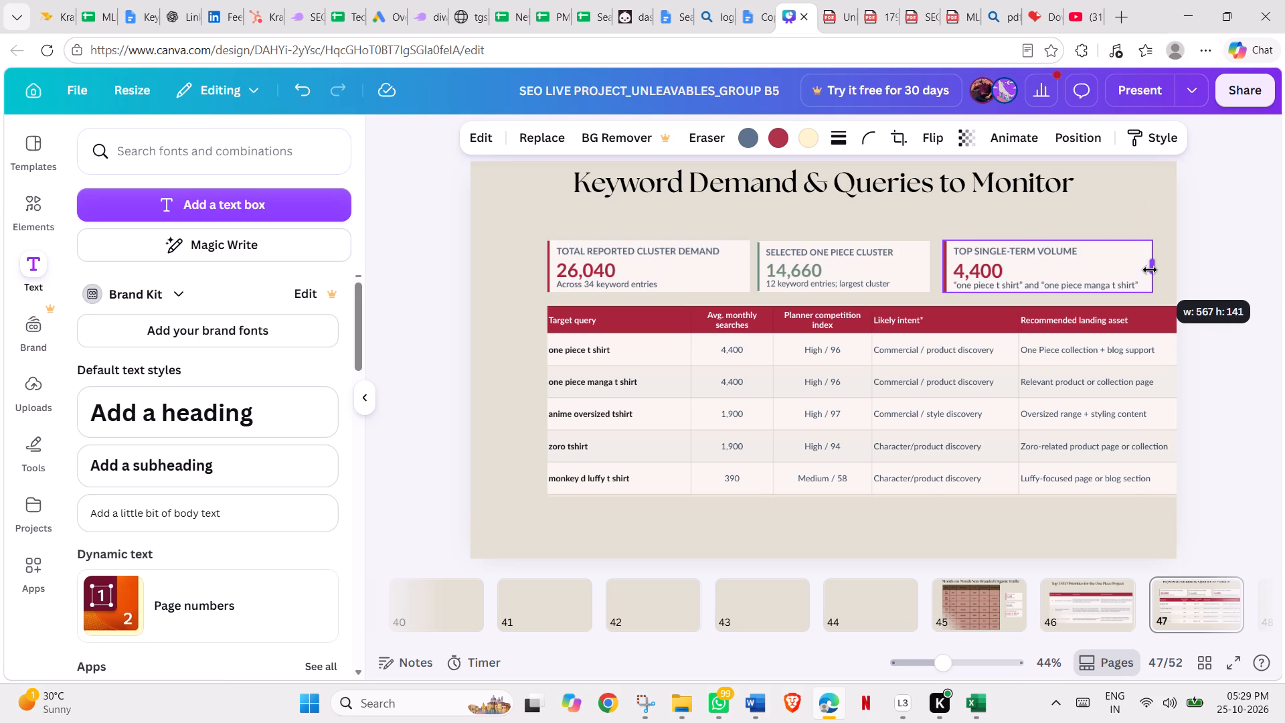
pyautogui.moveTo(1150, 270); pyautogui.dragTo(1114, 275)
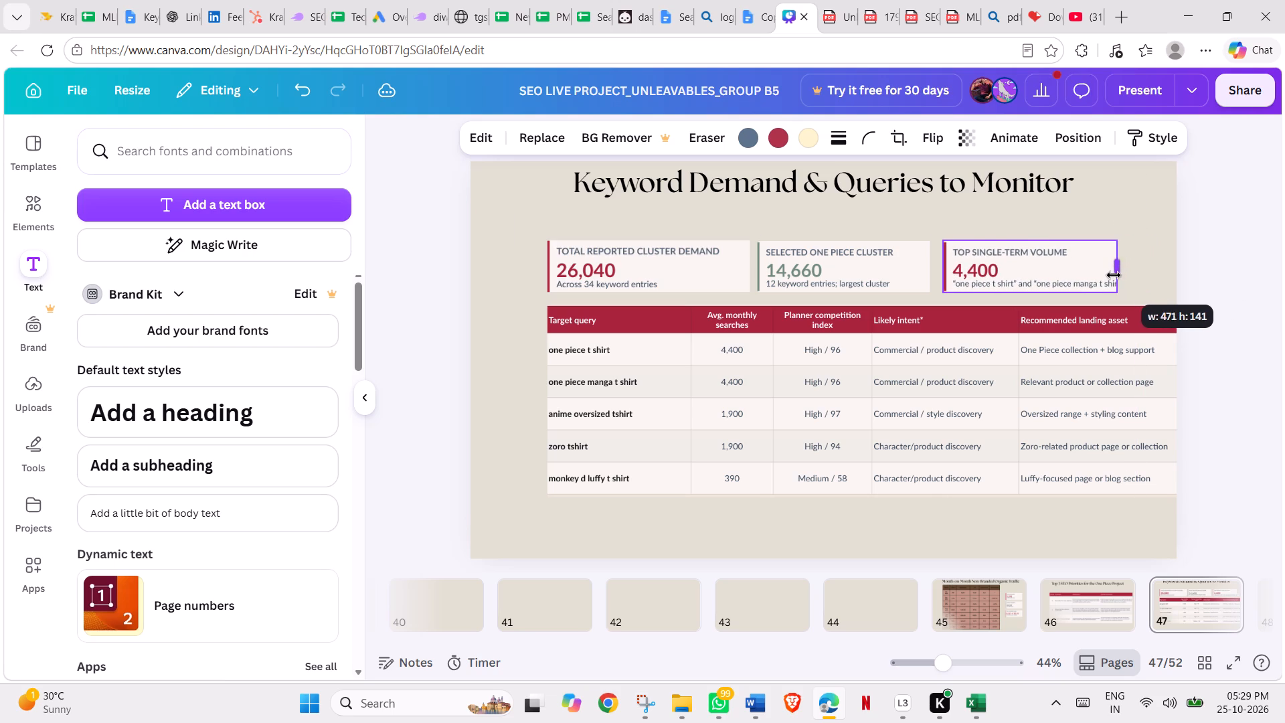
pyautogui.moveTo(1114, 275); pyautogui.dragTo(1126, 272)
pyautogui.click(1231, 272)
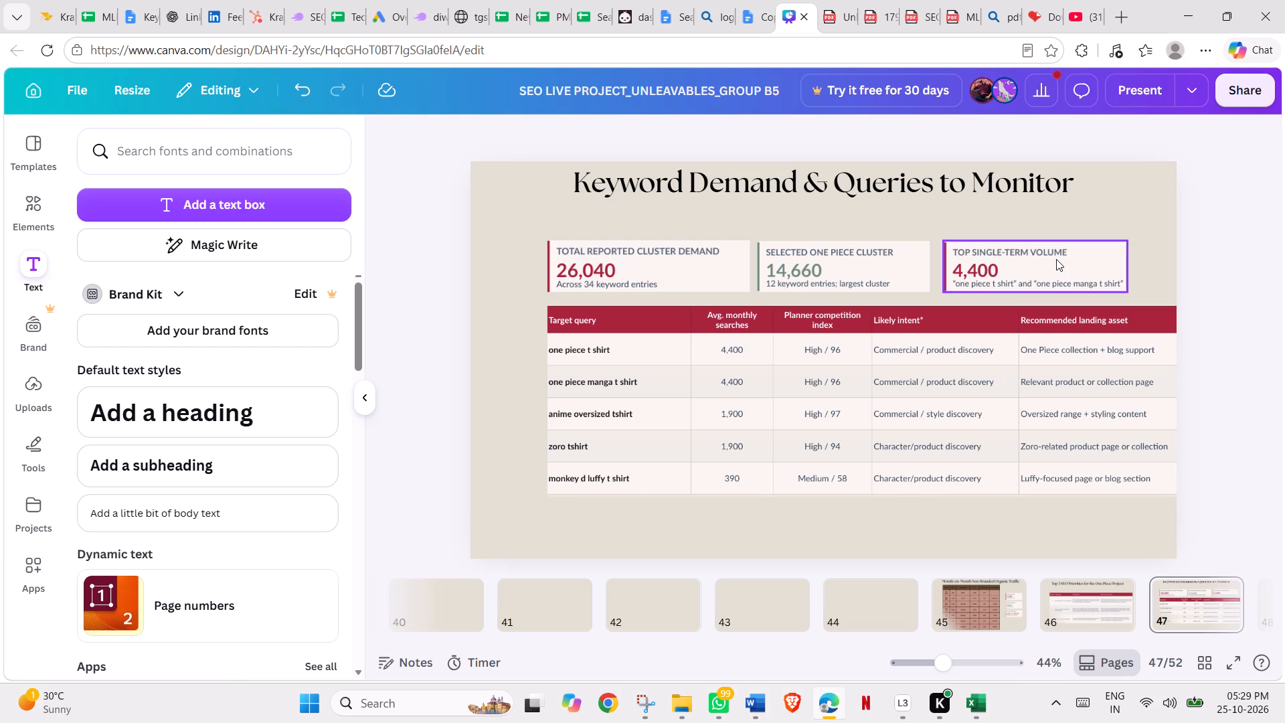
# Align the "Top Single-Term Volume" card with the table's right edge and space the "Selected One Piece Cluster" card evenly, with 96 gaps.
pyautogui.moveTo(1056, 260); pyautogui.dragTo(1104, 260)
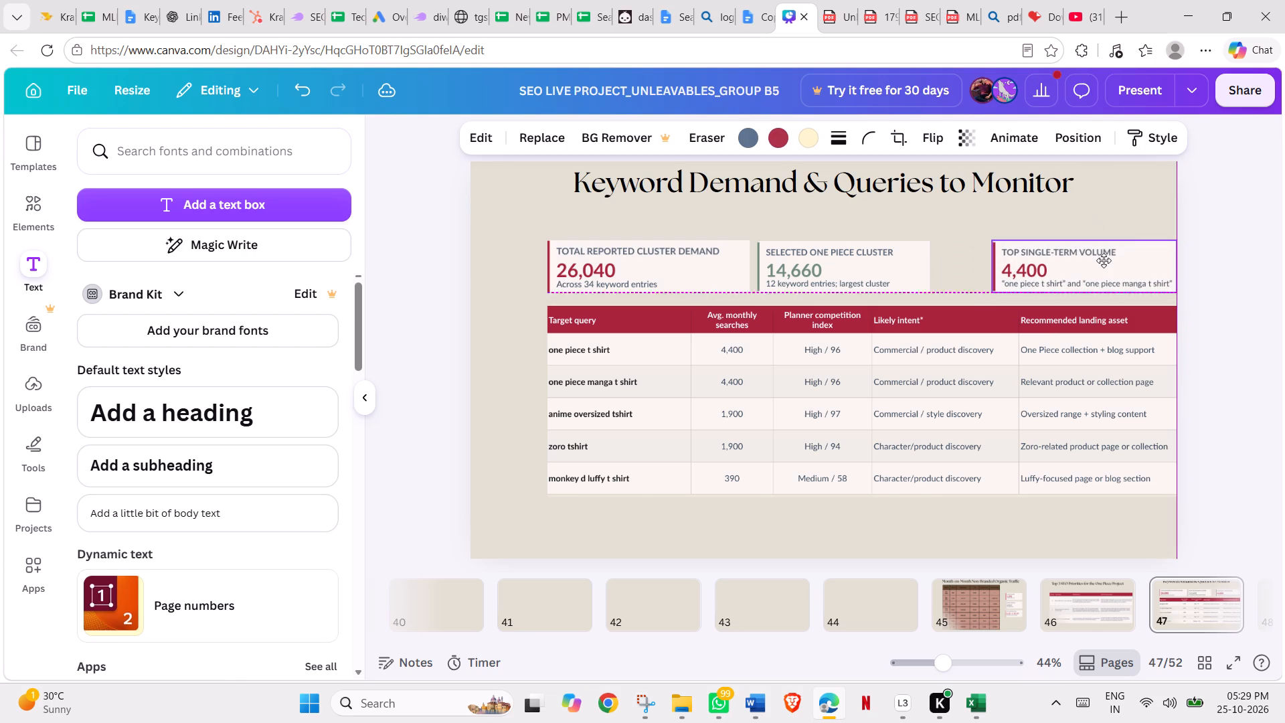
pyautogui.moveTo(1104, 260); pyautogui.dragTo(1102, 258)
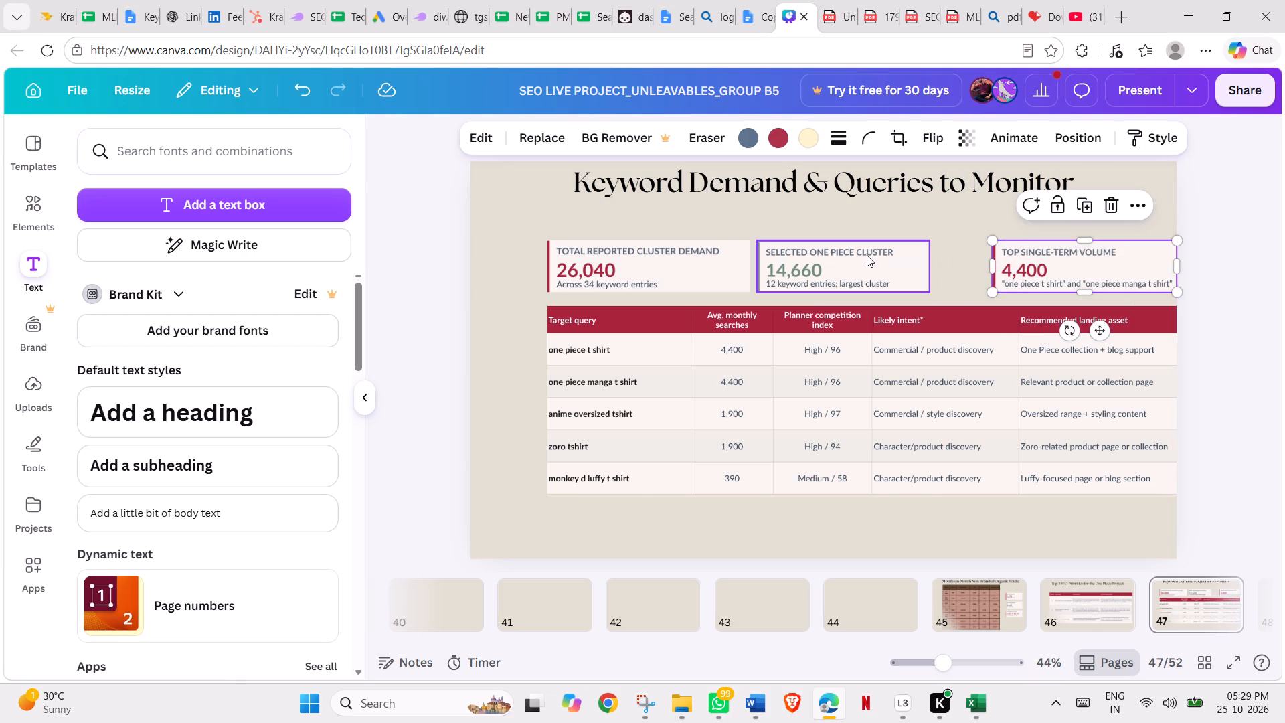
pyautogui.moveTo(861, 256); pyautogui.dragTo(888, 258)
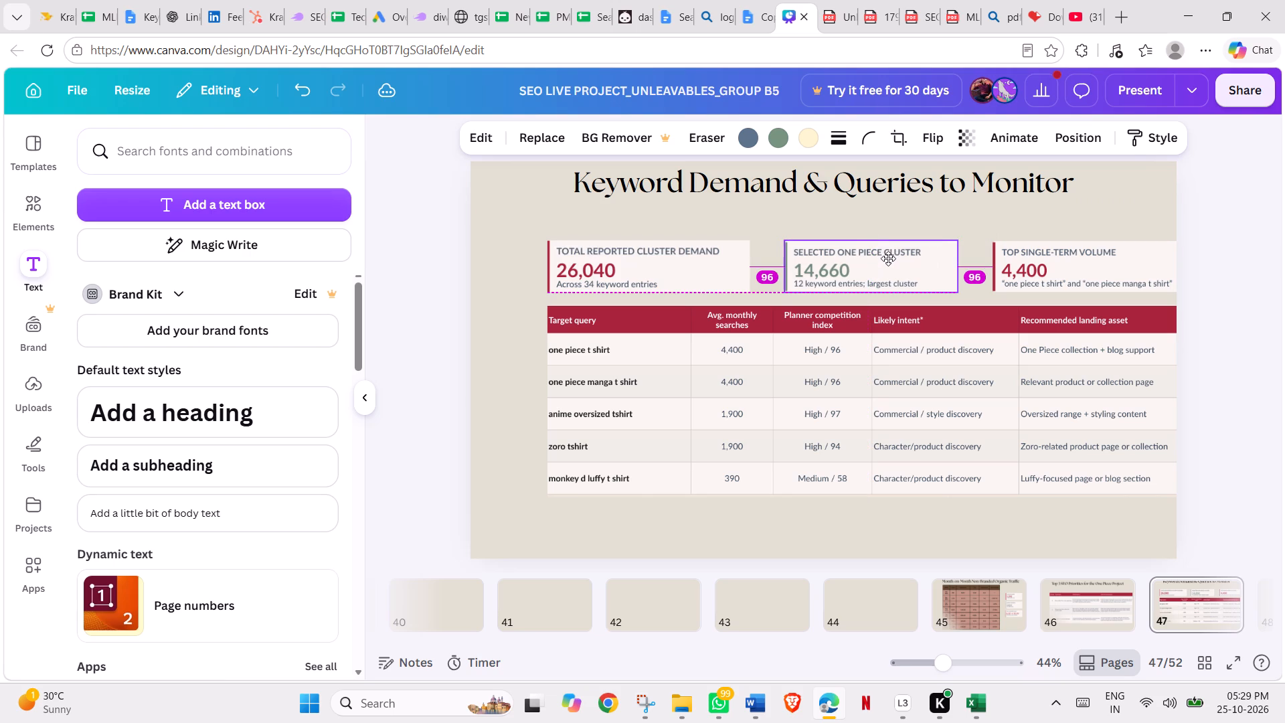
pyautogui.moveTo(888, 258); pyautogui.dragTo(890, 260)
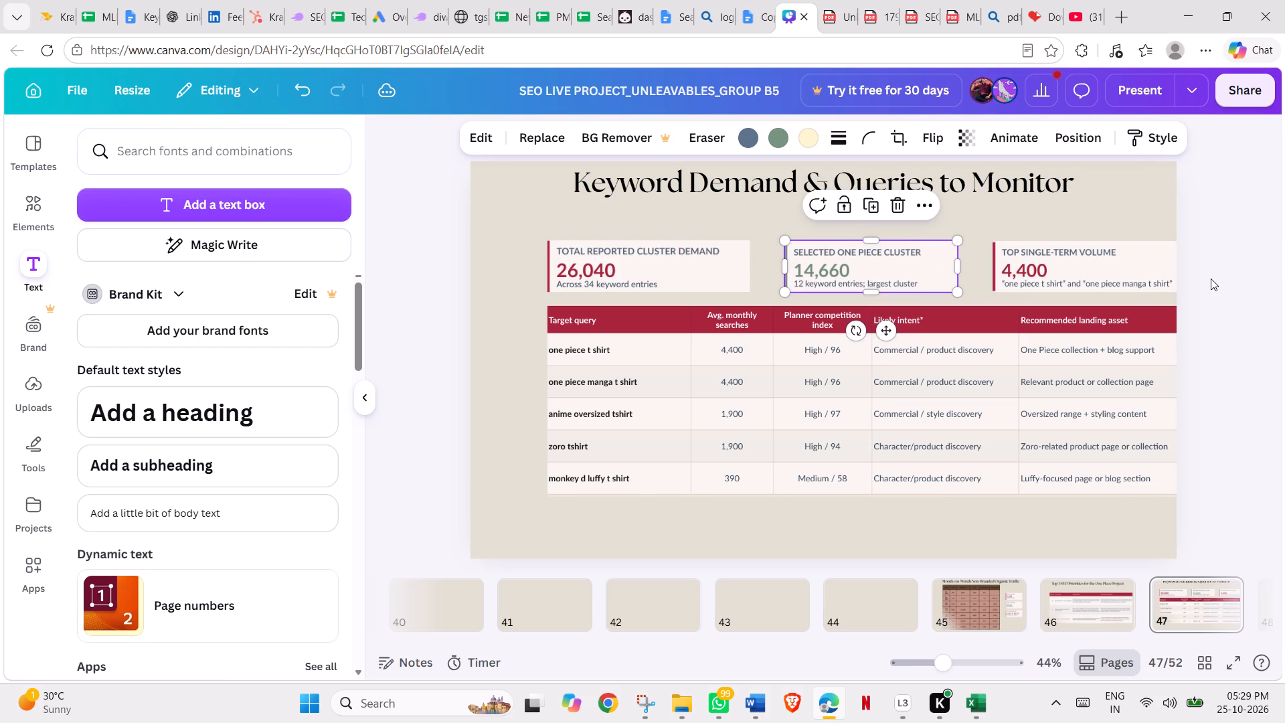
pyautogui.click(1211, 278)
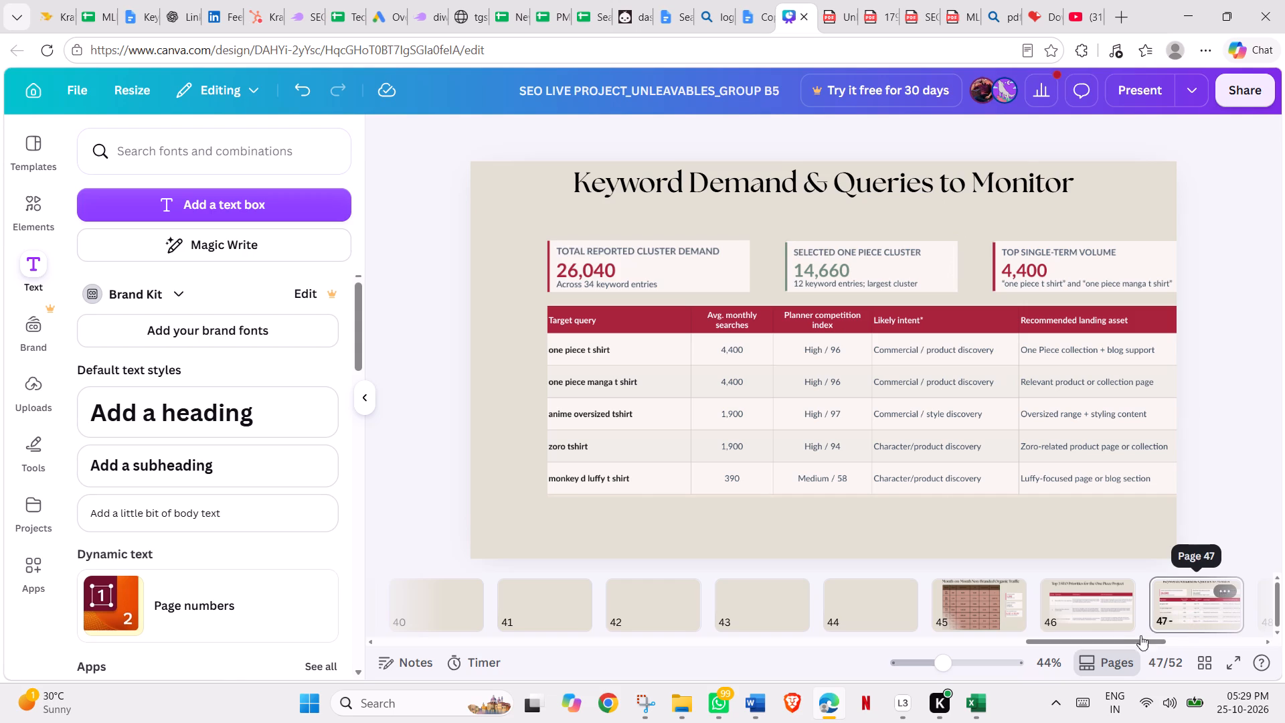
# Go to the blank page 48 of the presentation.
pyautogui.moveTo(1133, 640); pyautogui.dragTo(1177, 641)
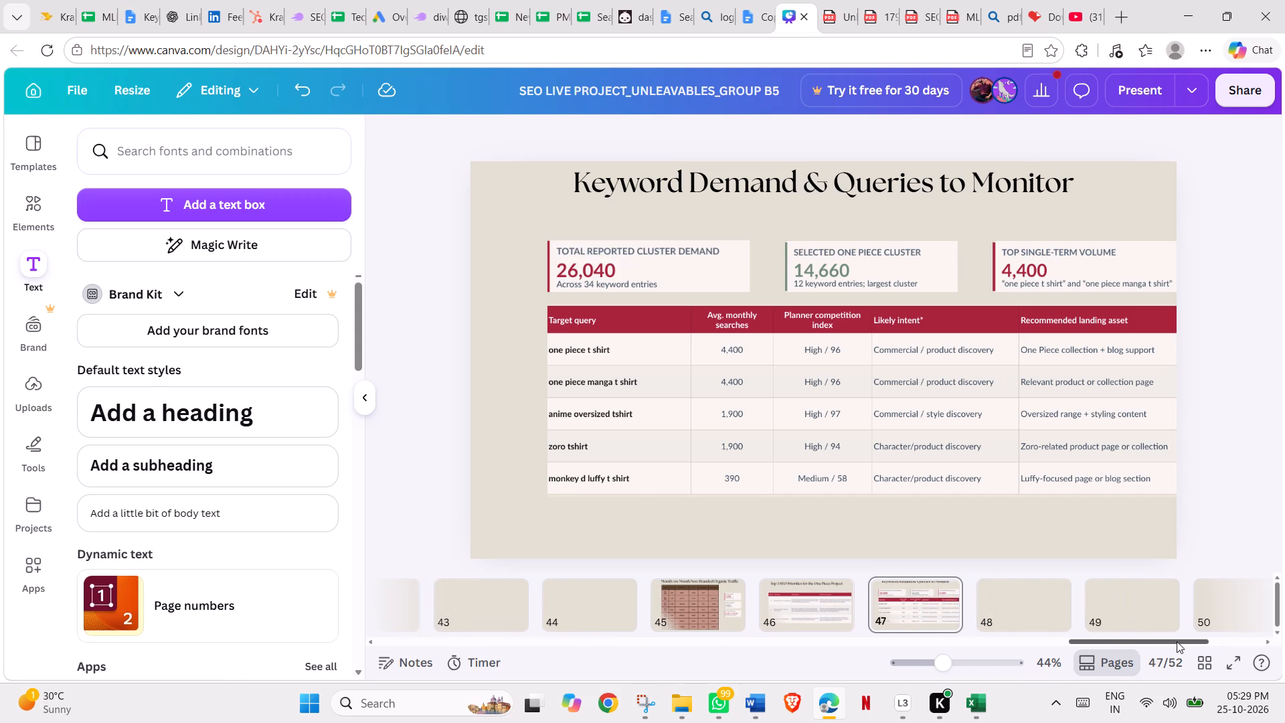
pyautogui.click(1003, 595)
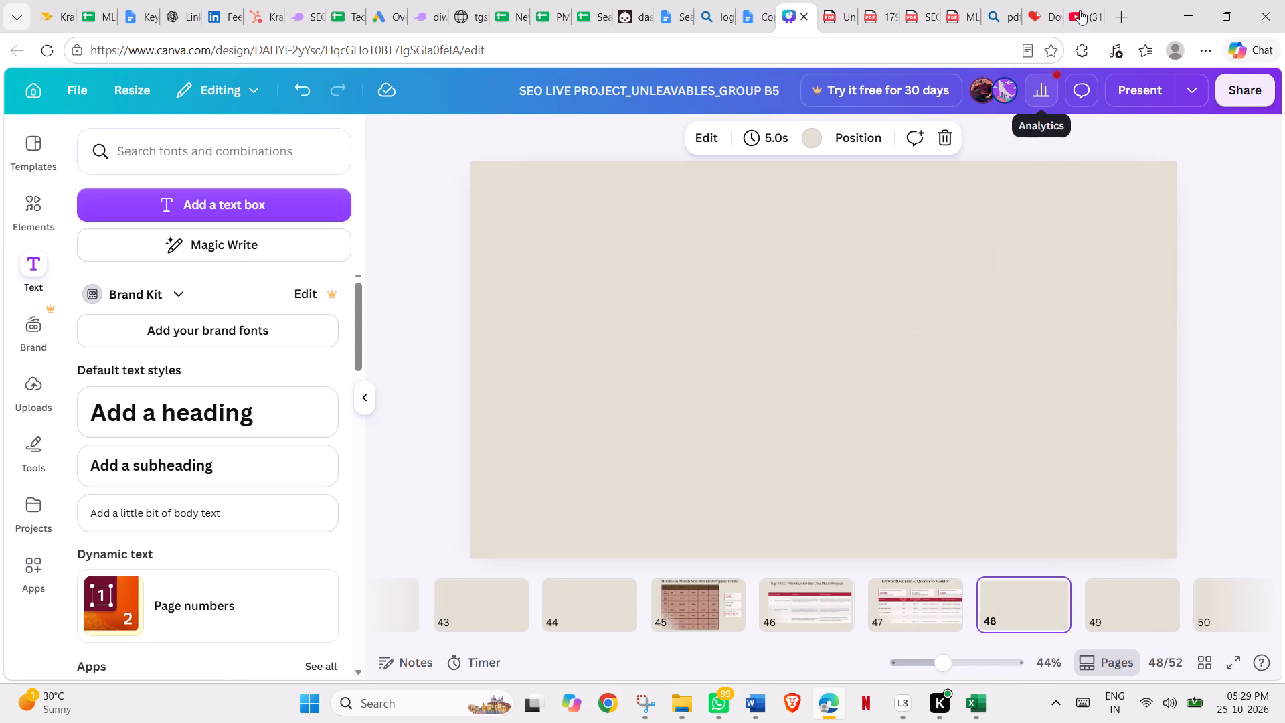
# Switch to the "TGS LIVE REWARD DISTRIBUTION" YouTube stream and move playback forward to the live point.
pyautogui.click(1080, 10)
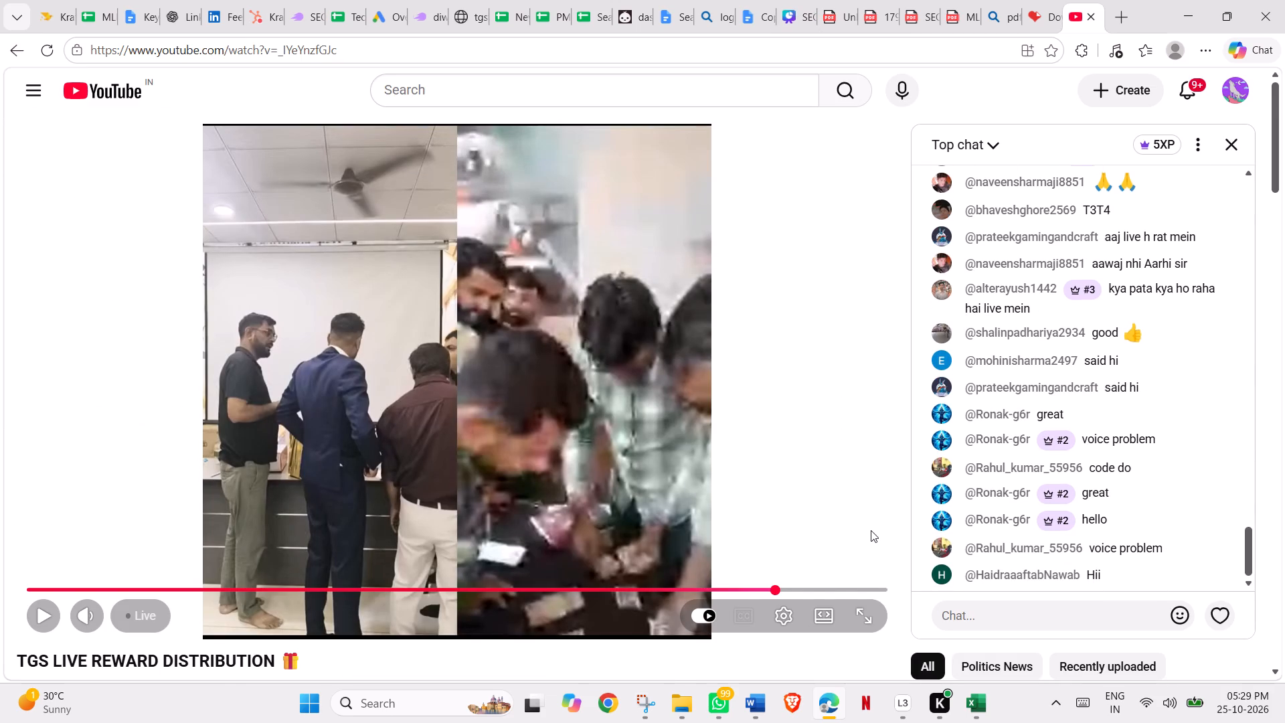
pyautogui.moveTo(777, 588); pyautogui.dragTo(833, 587)
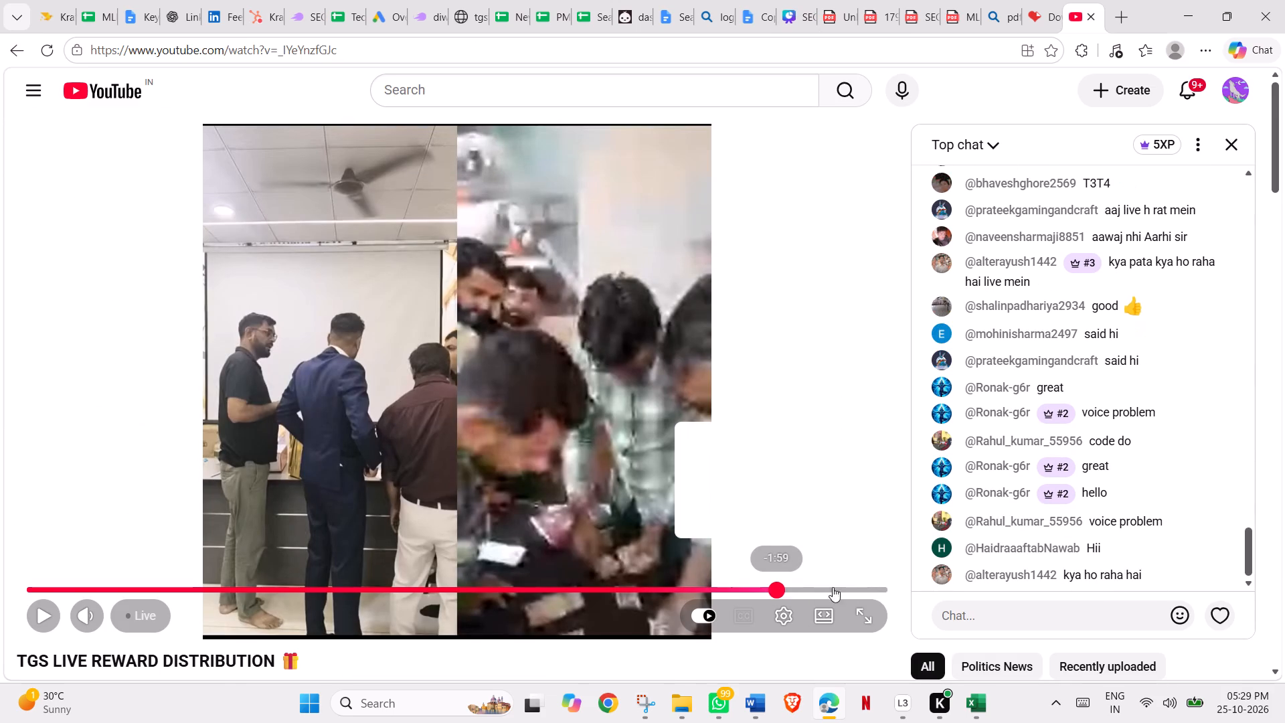
pyautogui.moveTo(833, 587); pyautogui.dragTo(905, 589)
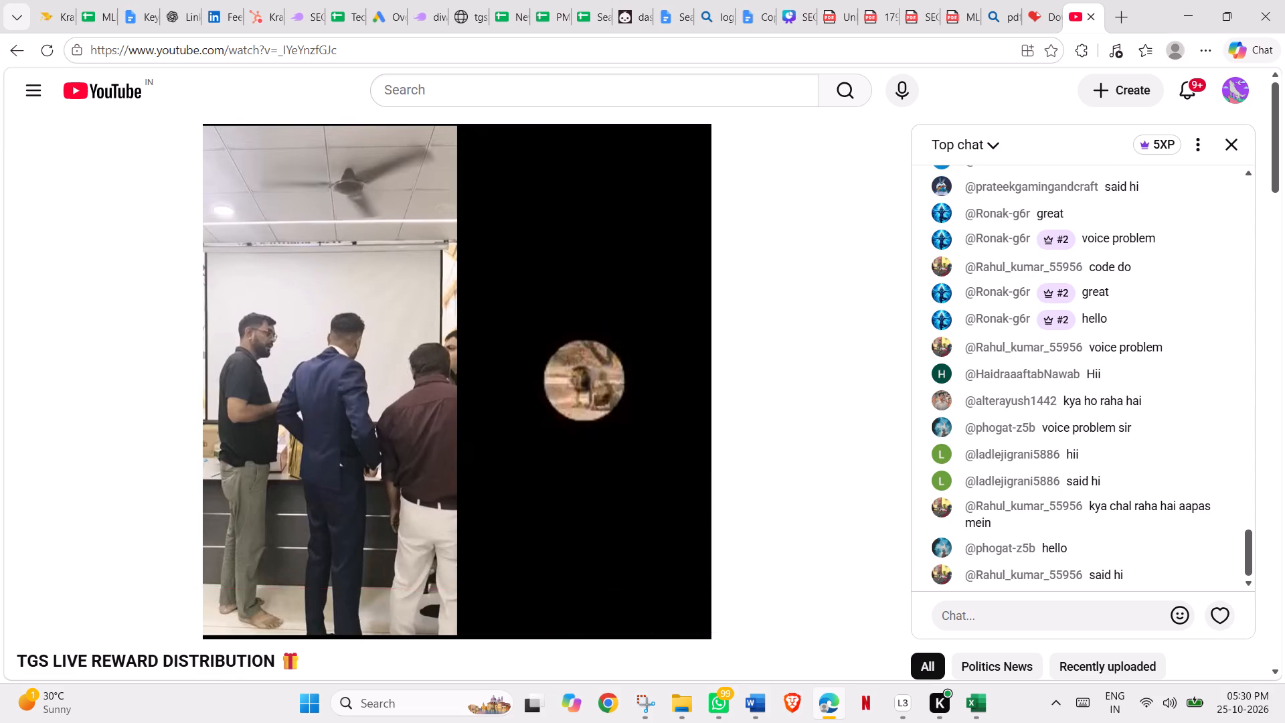
pyautogui.click(574, 458)
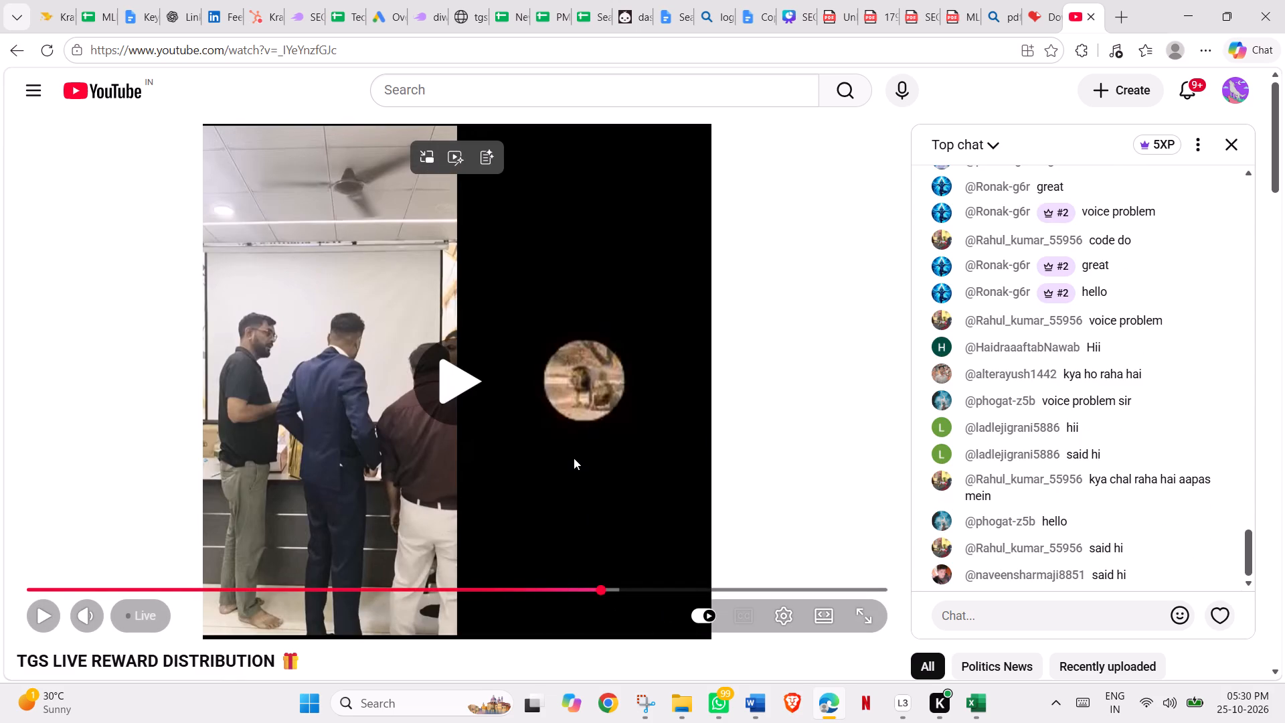
pyautogui.click(574, 458)
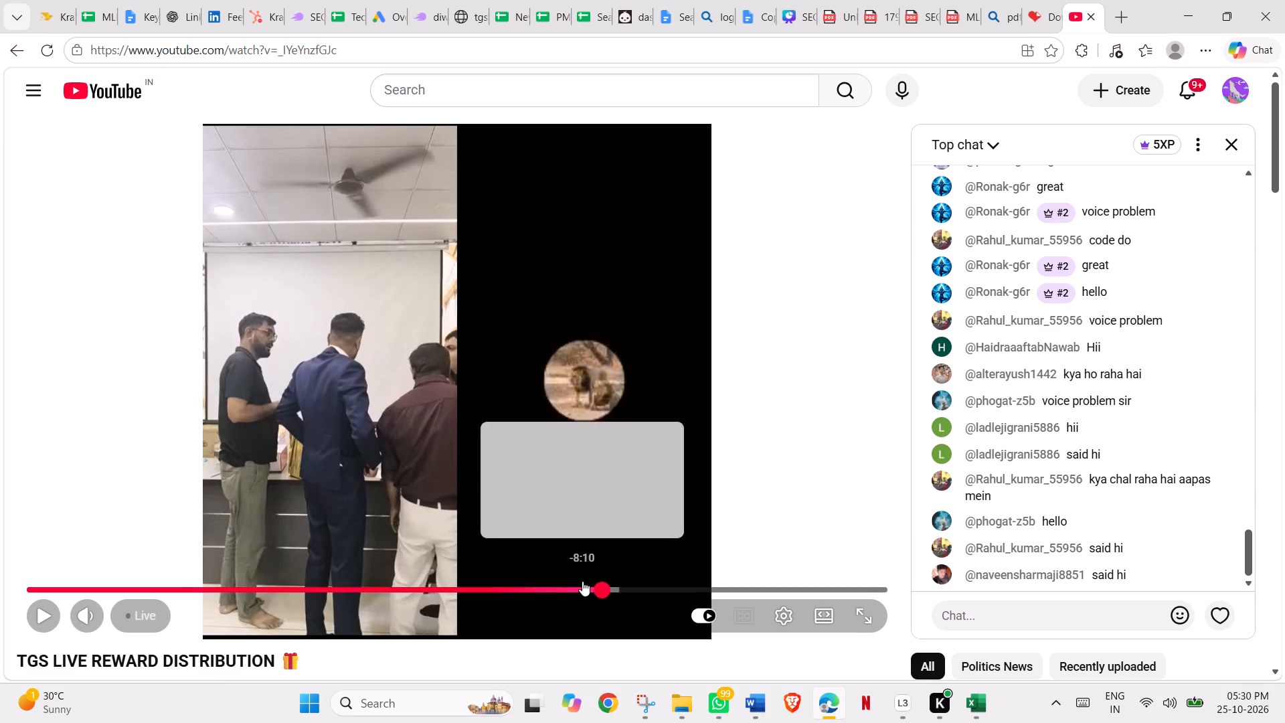
pyautogui.moveTo(603, 588); pyautogui.dragTo(703, 588)
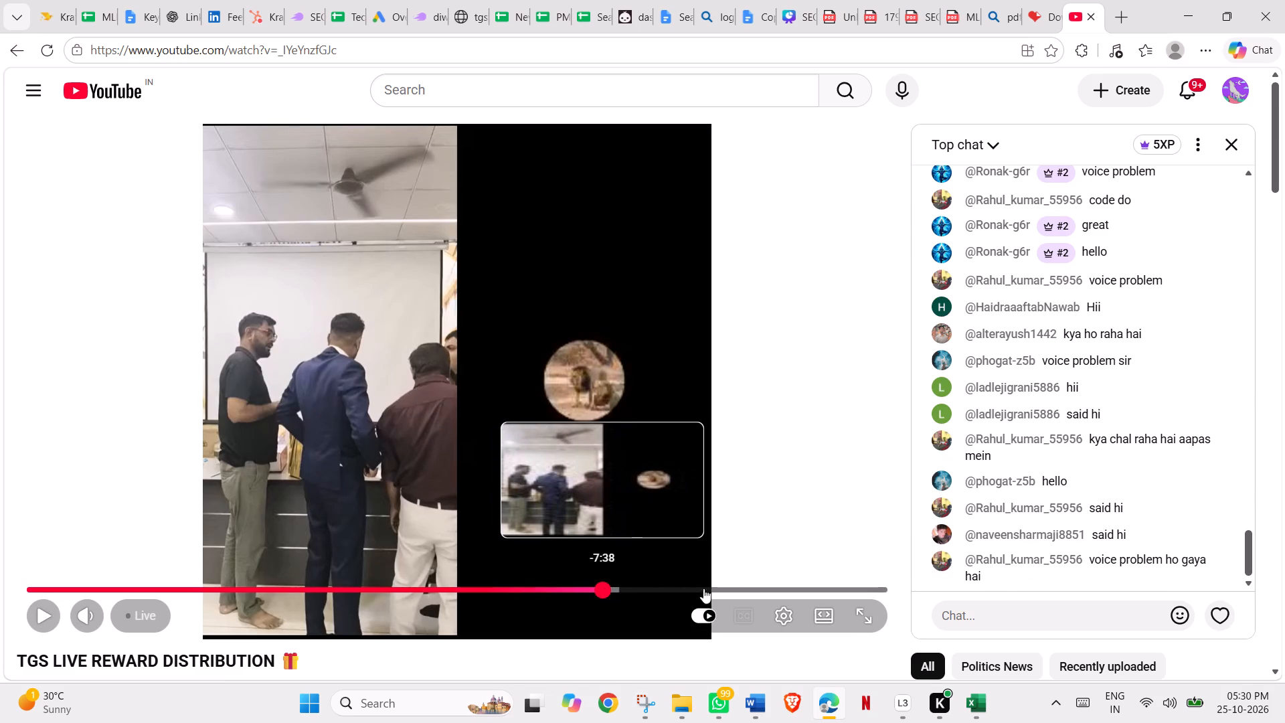
pyautogui.moveTo(703, 588); pyautogui.dragTo(914, 590)
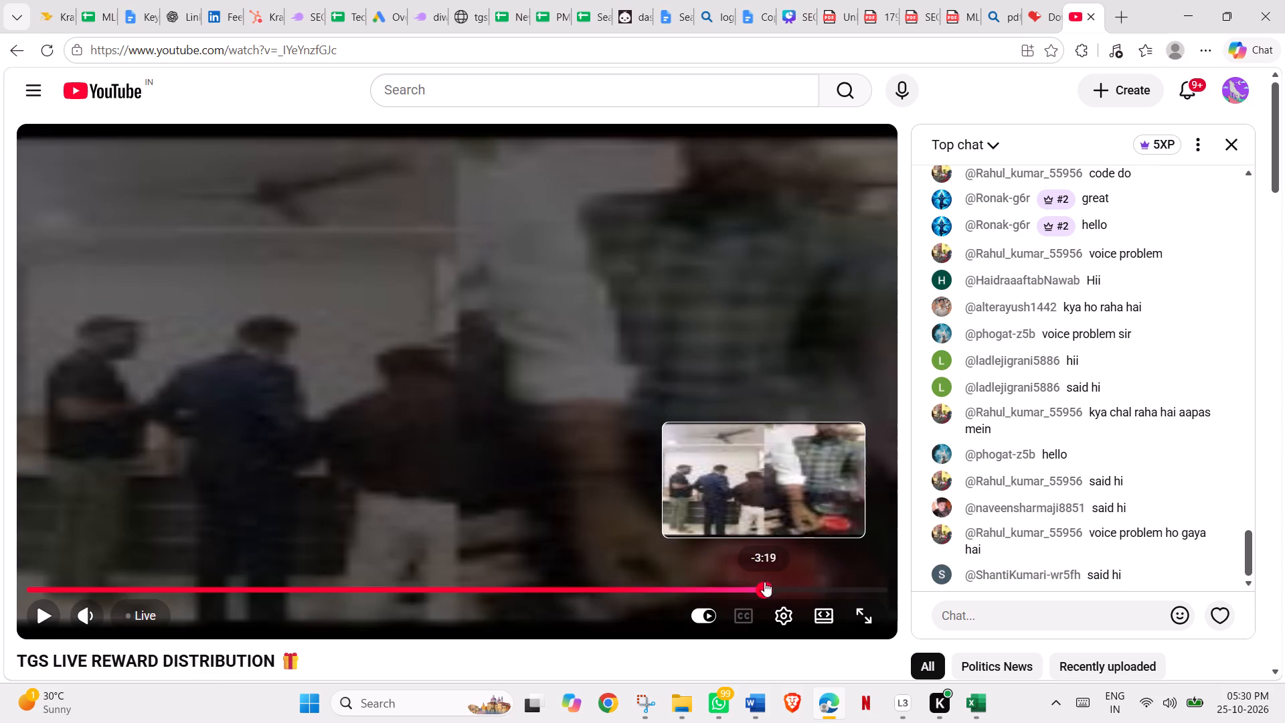
pyautogui.moveTo(754, 587); pyautogui.dragTo(934, 592)
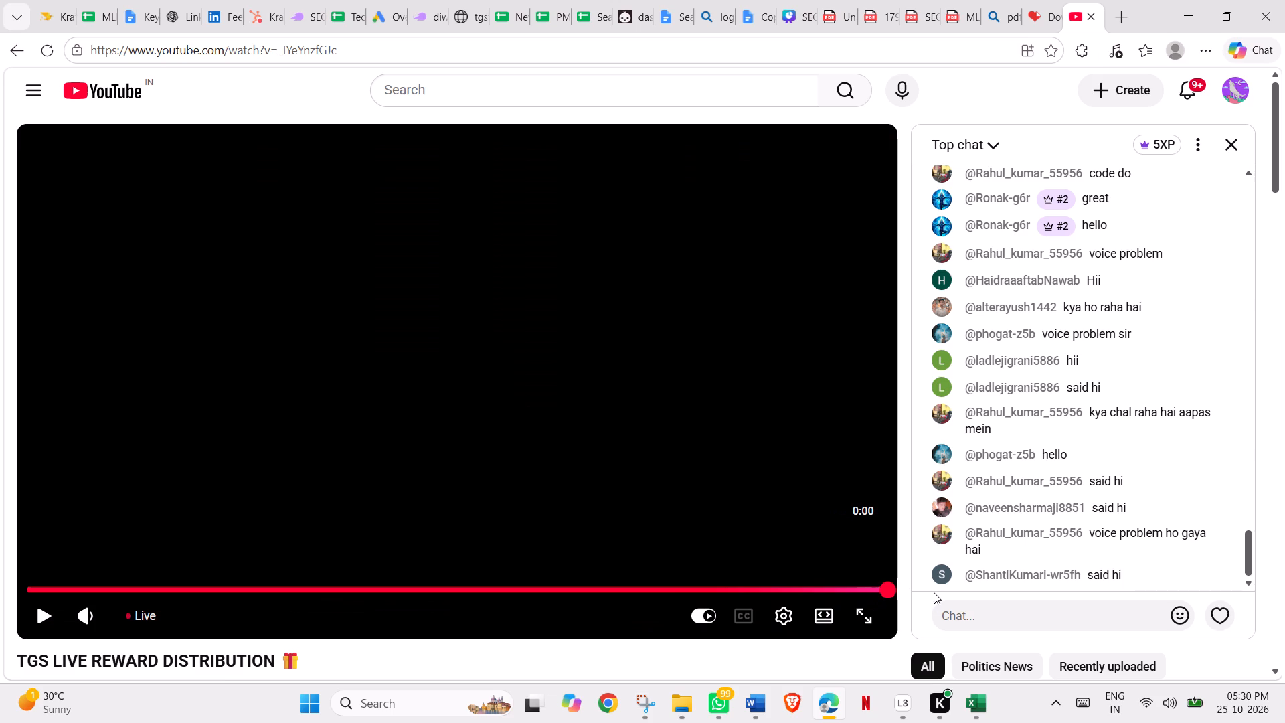
pyautogui.click(626, 407)
pyautogui.moveTo(626, 407); pyautogui.dragTo(770, 400)
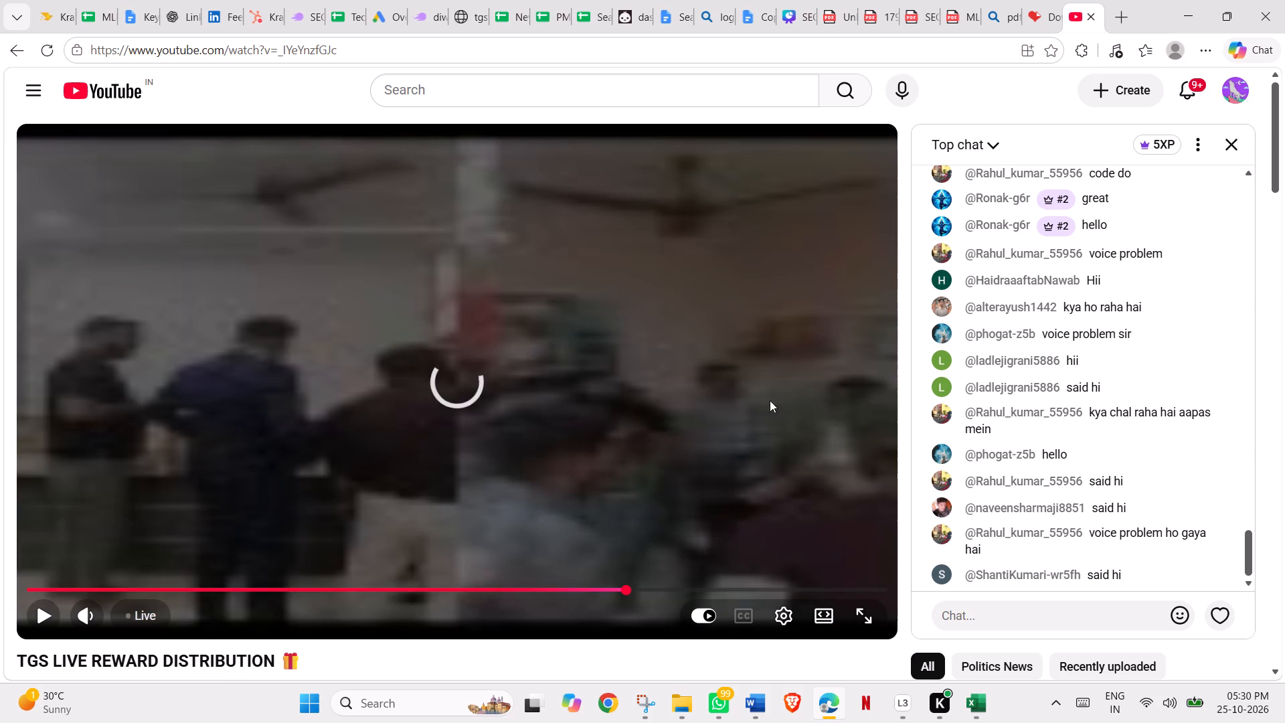
pyautogui.moveTo(770, 400); pyautogui.dragTo(808, 403)
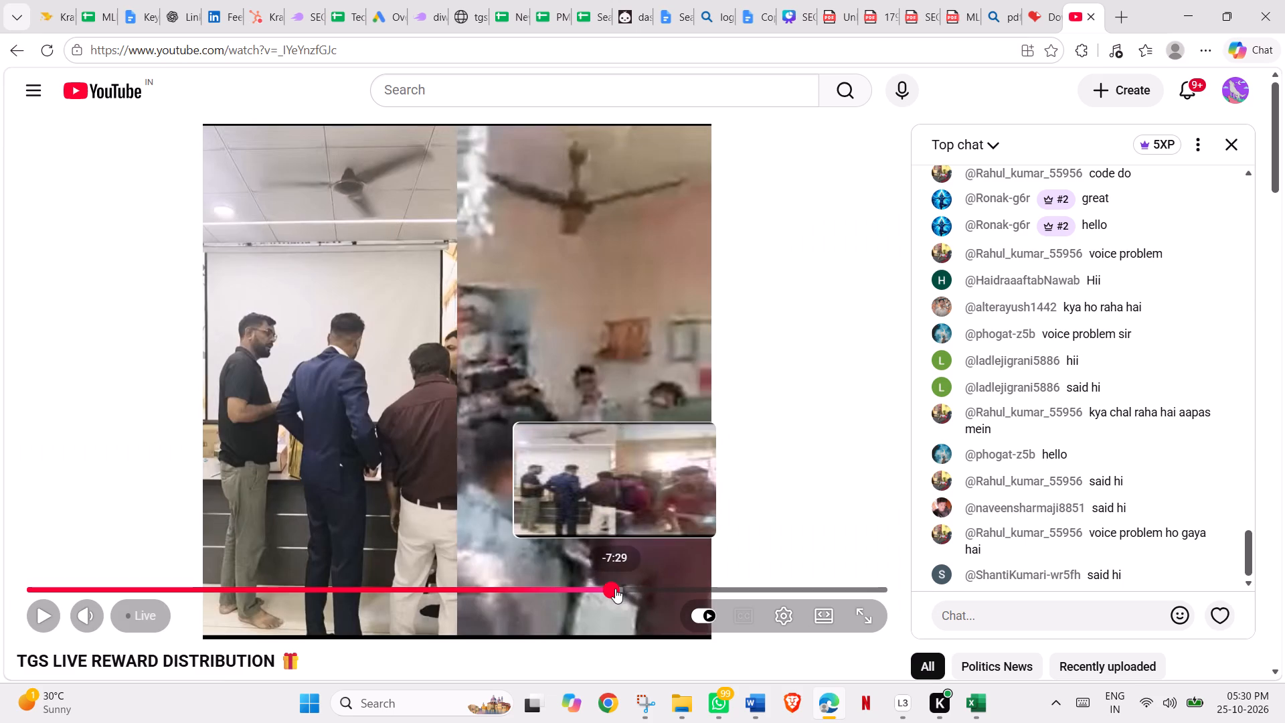
pyautogui.moveTo(615, 588); pyautogui.dragTo(936, 590)
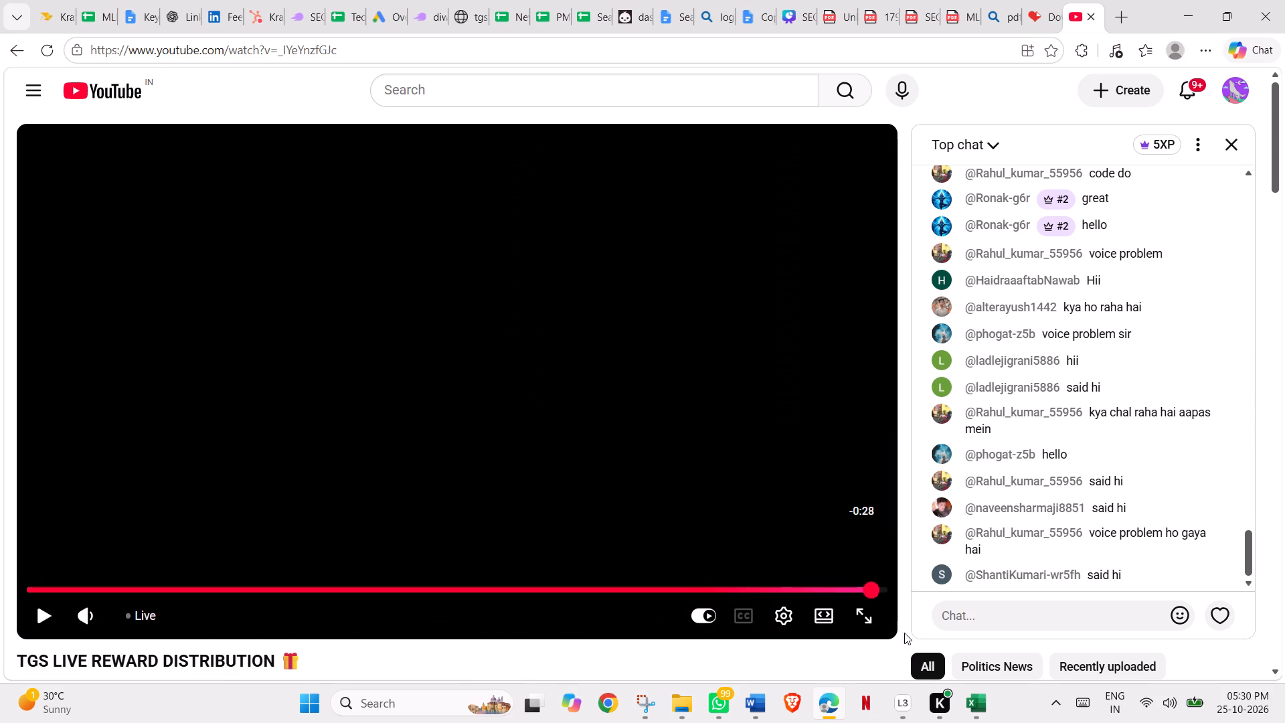
pyautogui.click(995, 649)
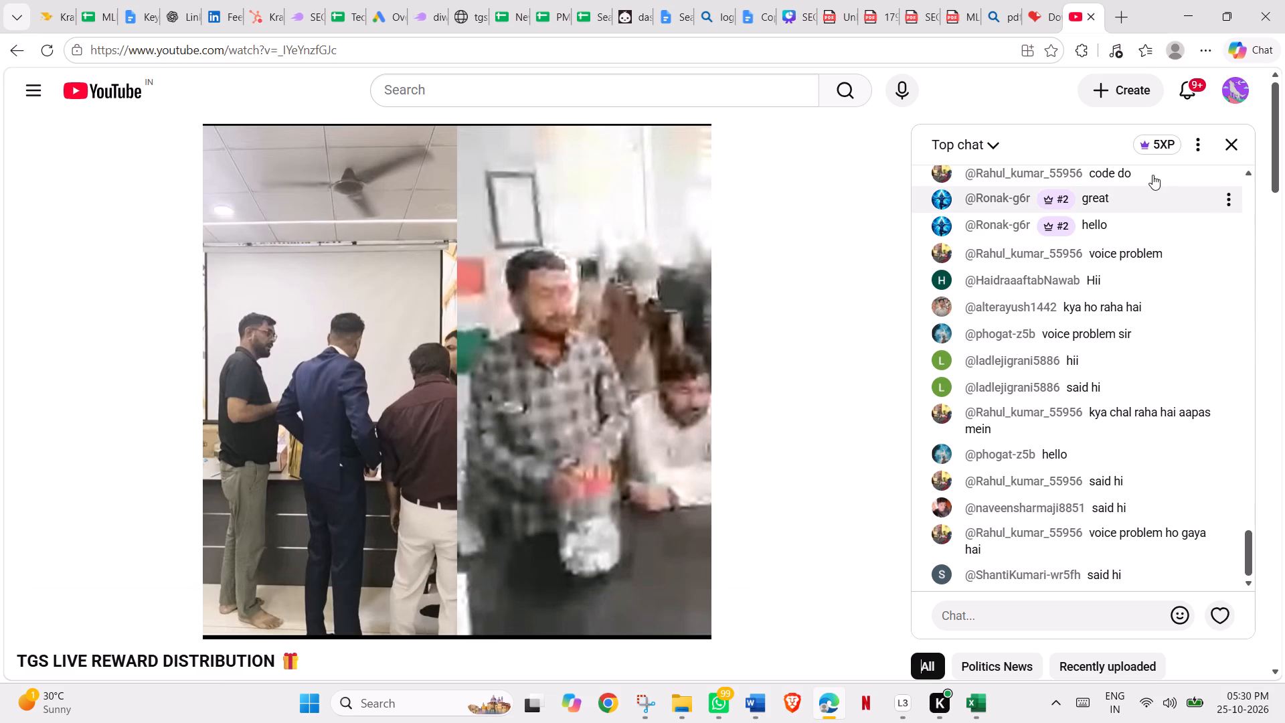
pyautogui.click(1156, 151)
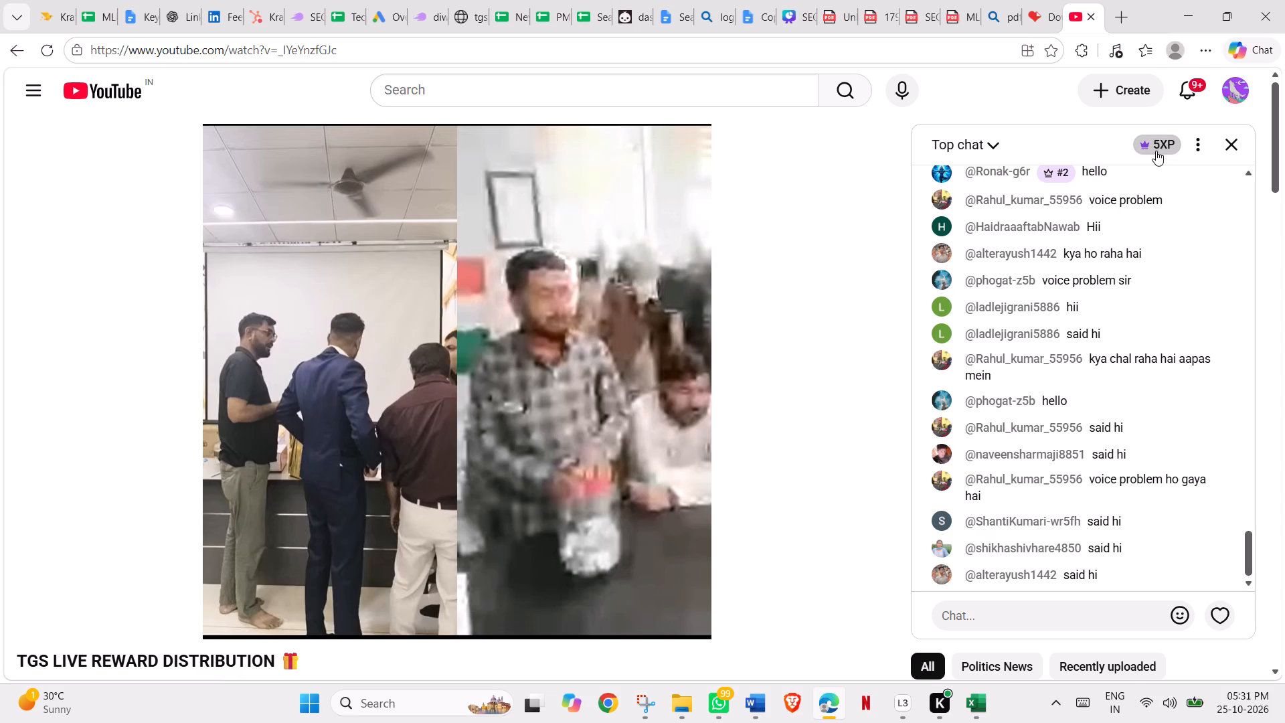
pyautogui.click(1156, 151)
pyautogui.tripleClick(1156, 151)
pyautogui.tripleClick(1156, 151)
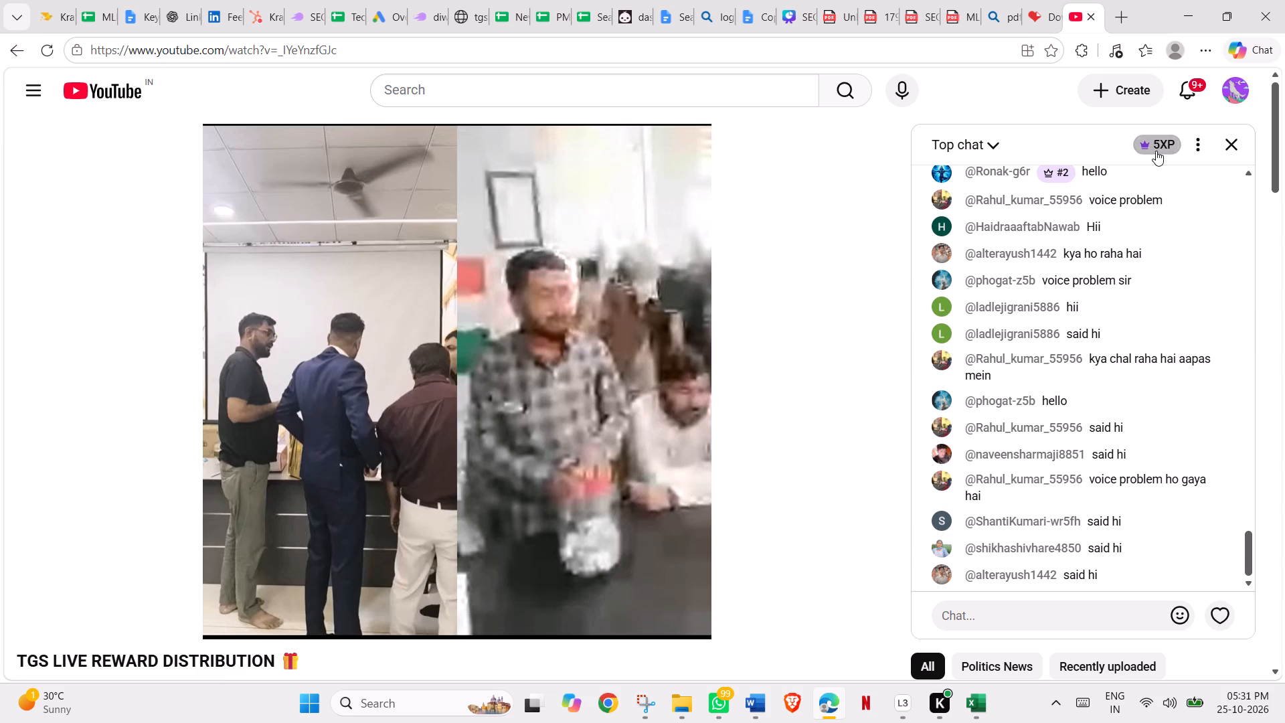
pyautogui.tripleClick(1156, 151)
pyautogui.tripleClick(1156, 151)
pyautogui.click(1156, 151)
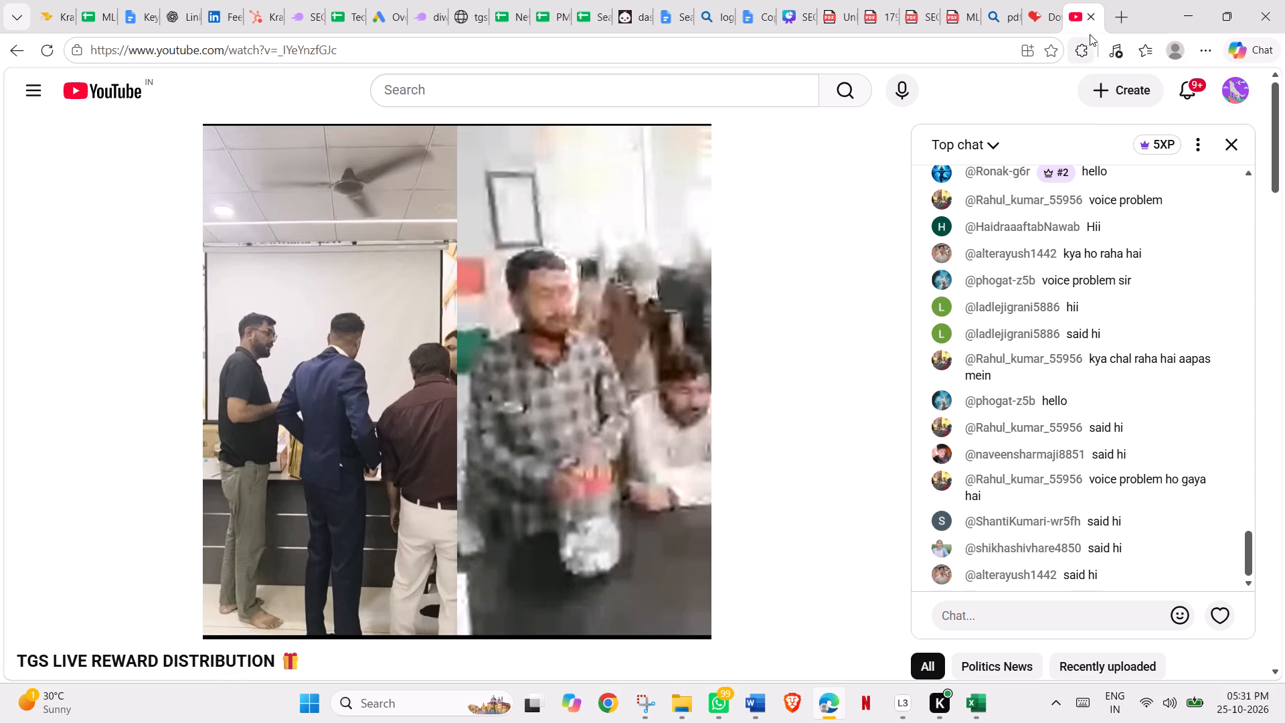
# Close the YouTube live stream page.
pyautogui.click(1090, 17)
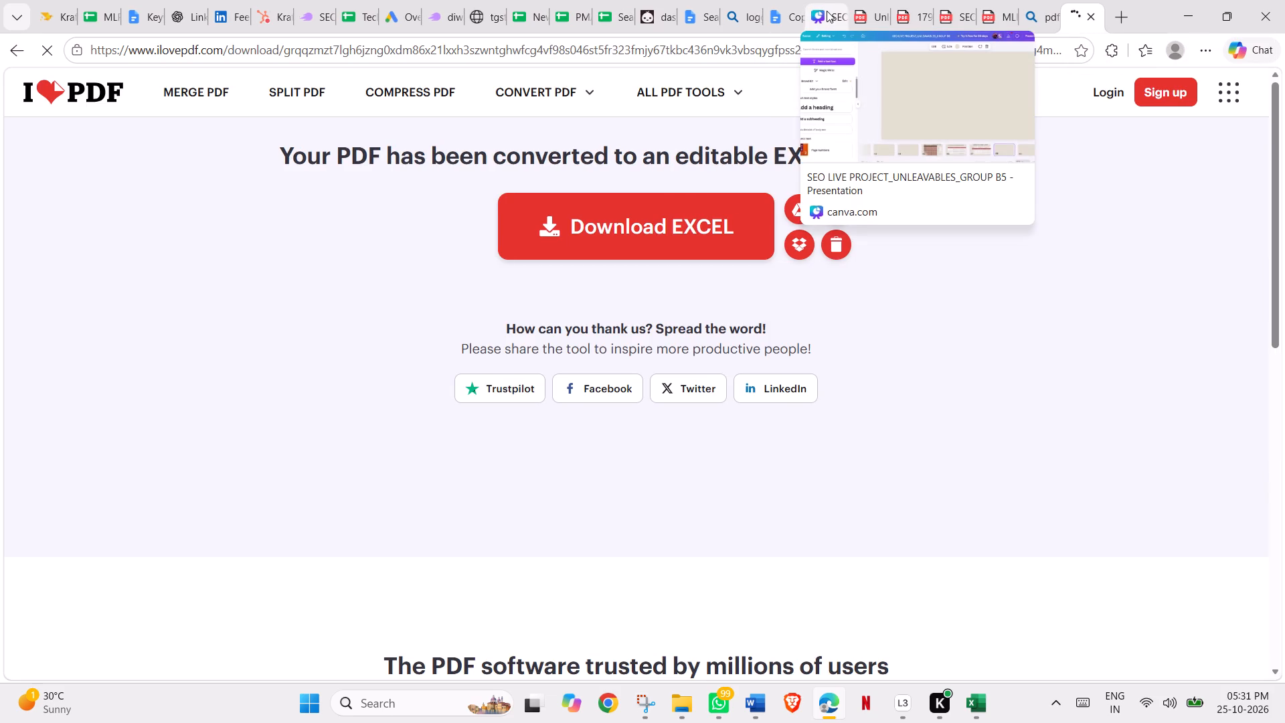
# Copy the heading "Probable Reasons for Slow Organic Growth" from page 4 of the Unleavables SEO reporting reference PDF.
pyautogui.click(827, 11)
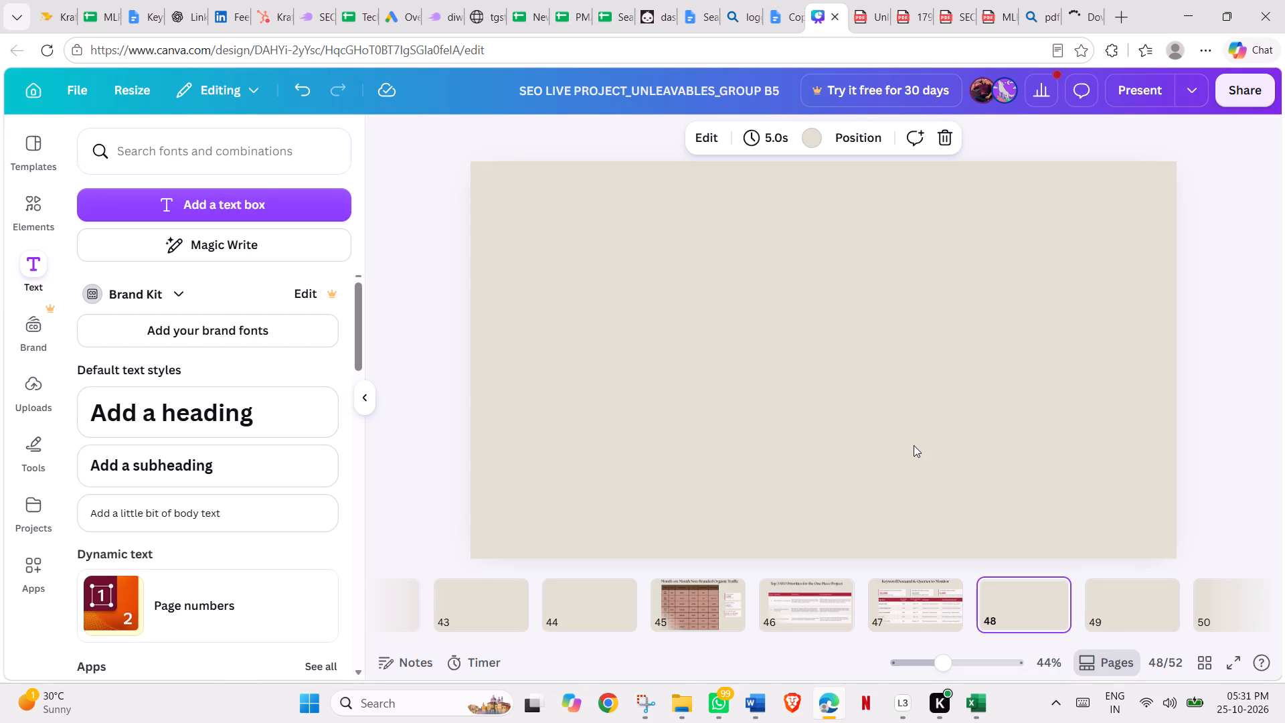
pyautogui.click(870, 12)
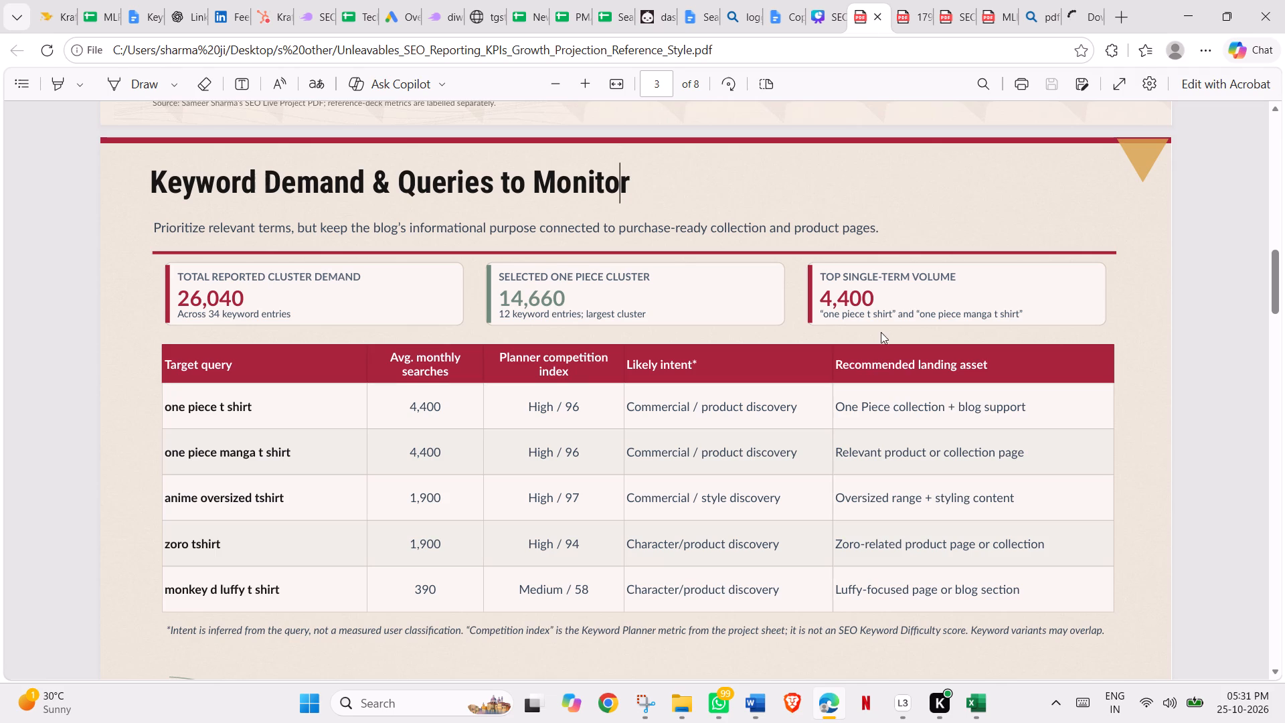
pyautogui.click(1209, 394)
pyautogui.moveTo(1277, 260); pyautogui.dragTo(1276, 329)
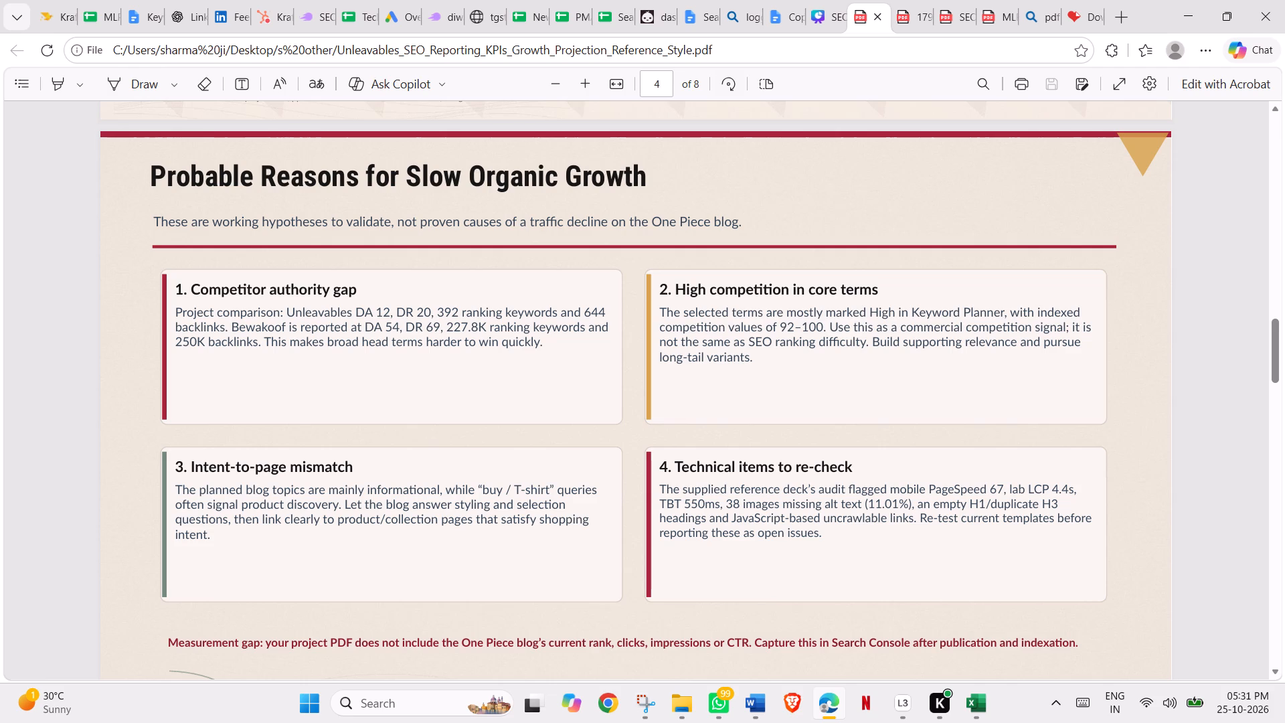
pyautogui.moveTo(149, 173); pyautogui.dragTo(640, 176)
pyautogui.hotkey('ctrl', 'c')
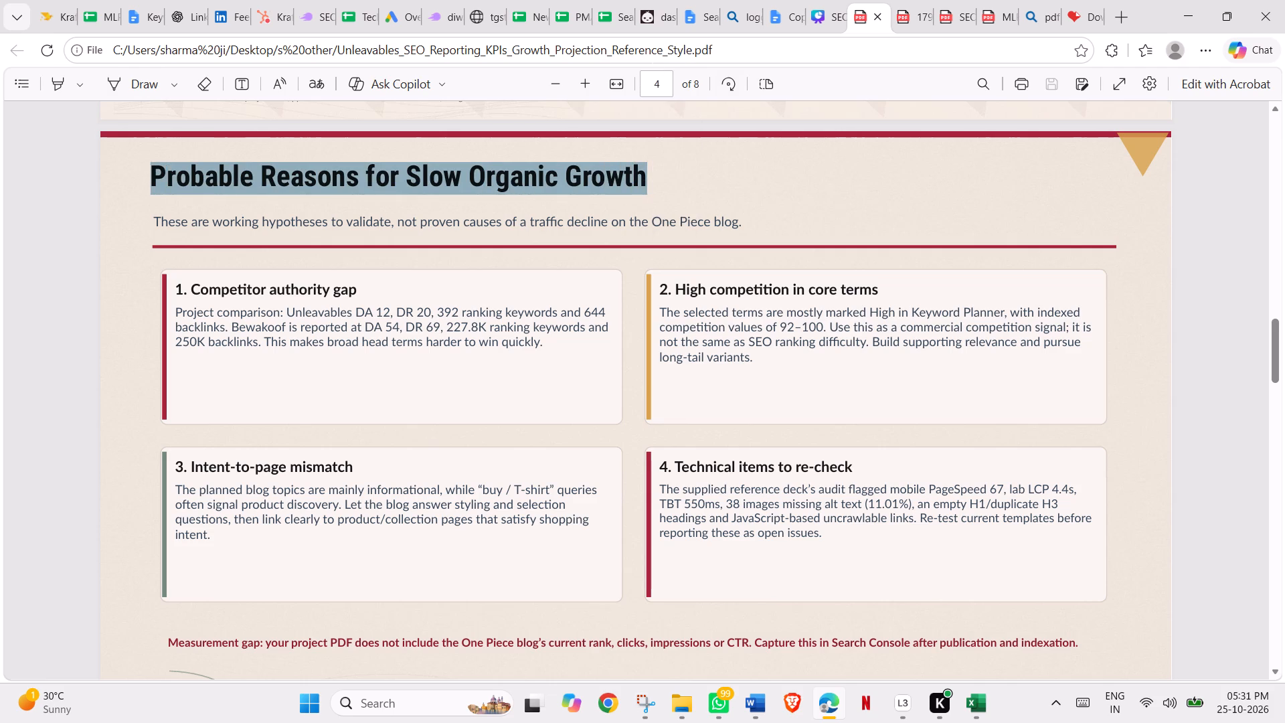
# Add the copied heading "Probable Reasons for Slow Organic Growth" to page 48, scaled to size 55.7 and widened to fit one line.
pyautogui.click(817, 16)
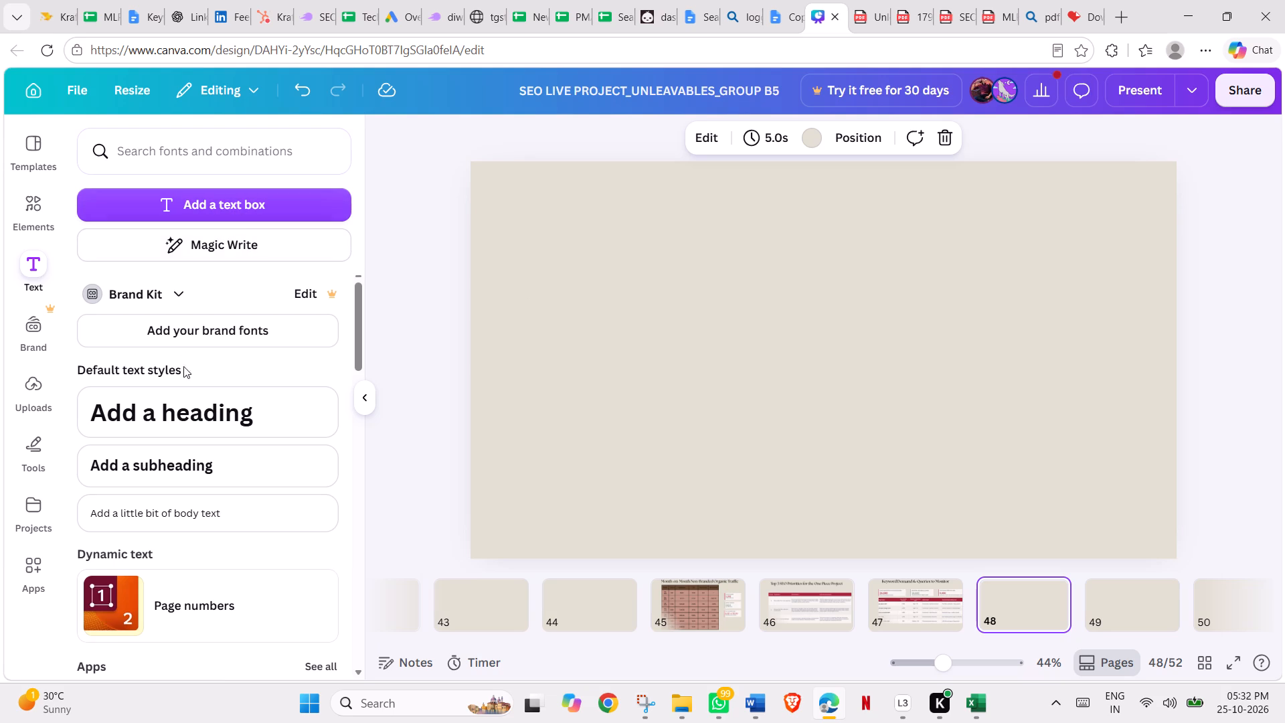
pyautogui.click(175, 401)
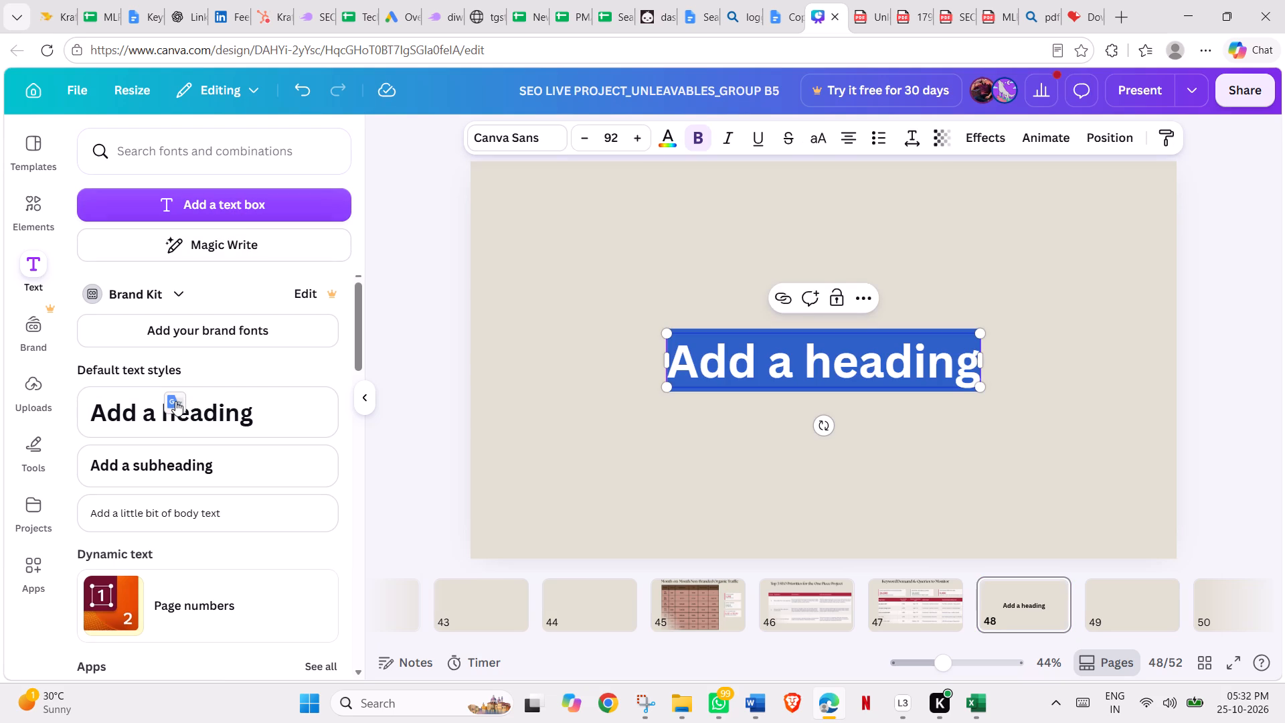
pyautogui.hotkey('ctrl', 'v')
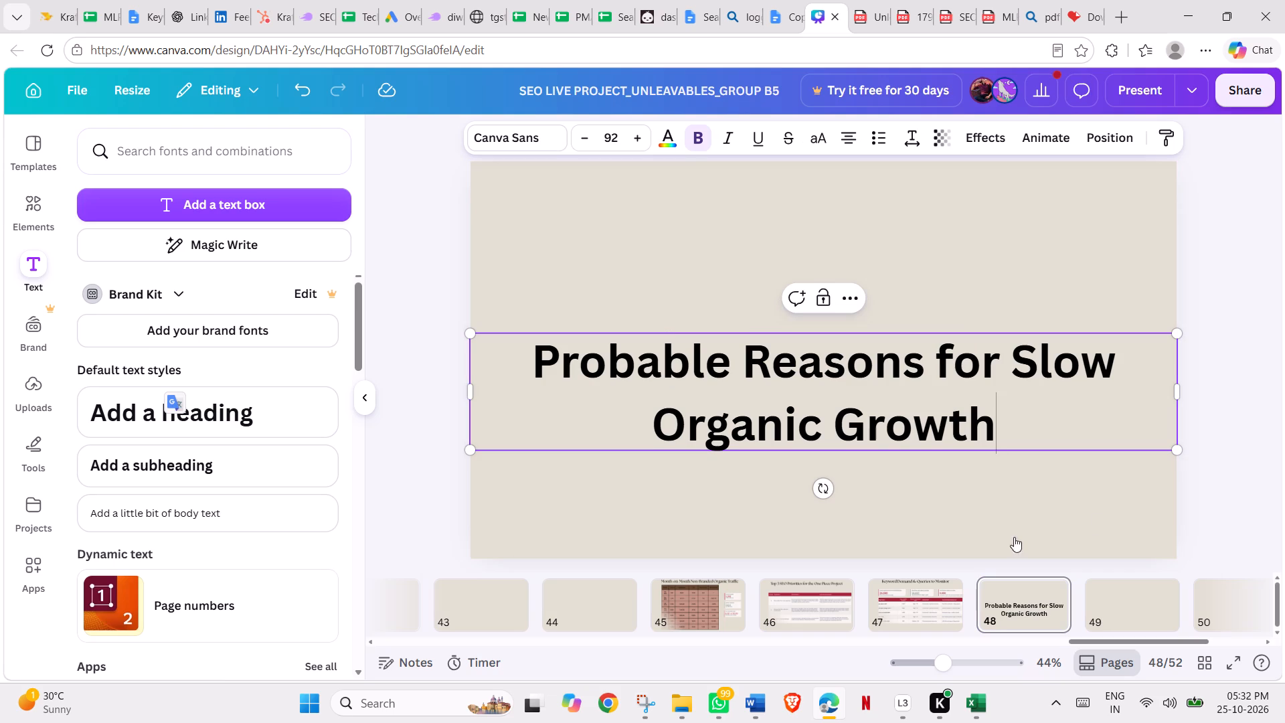
pyautogui.moveTo(1174, 451); pyautogui.dragTo(897, 396)
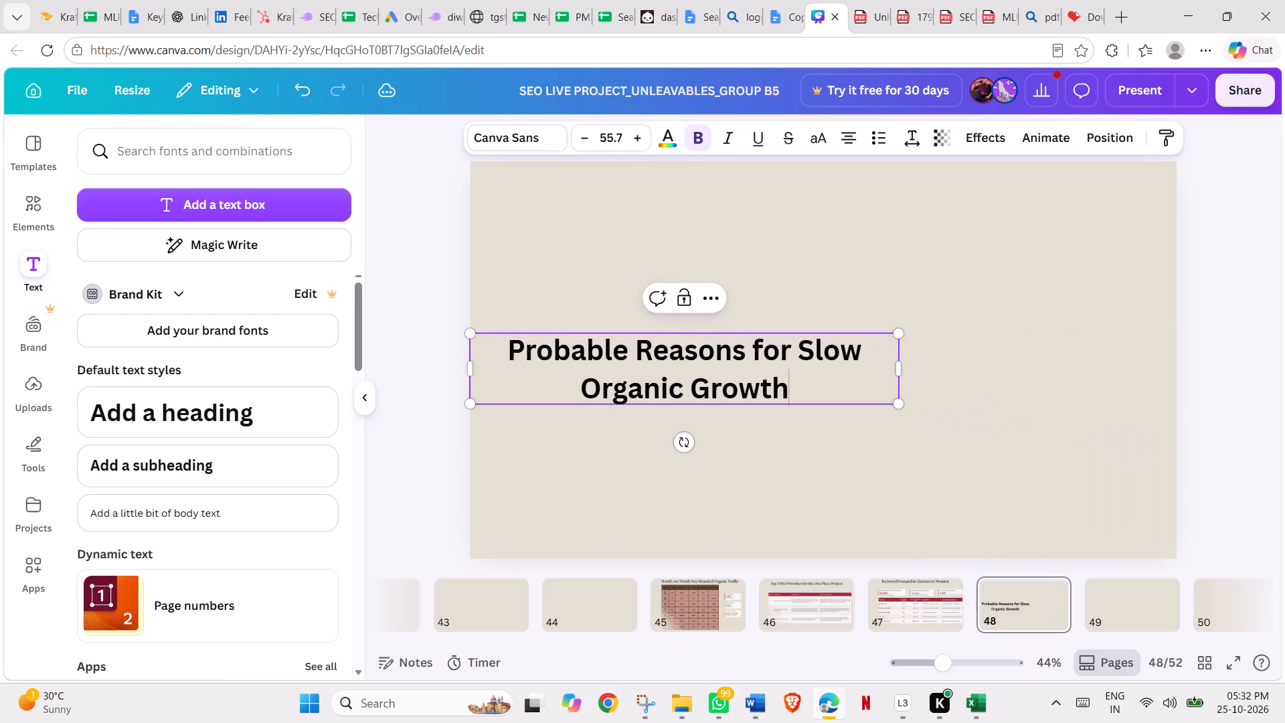
pyautogui.moveTo(899, 365); pyautogui.dragTo(1132, 353)
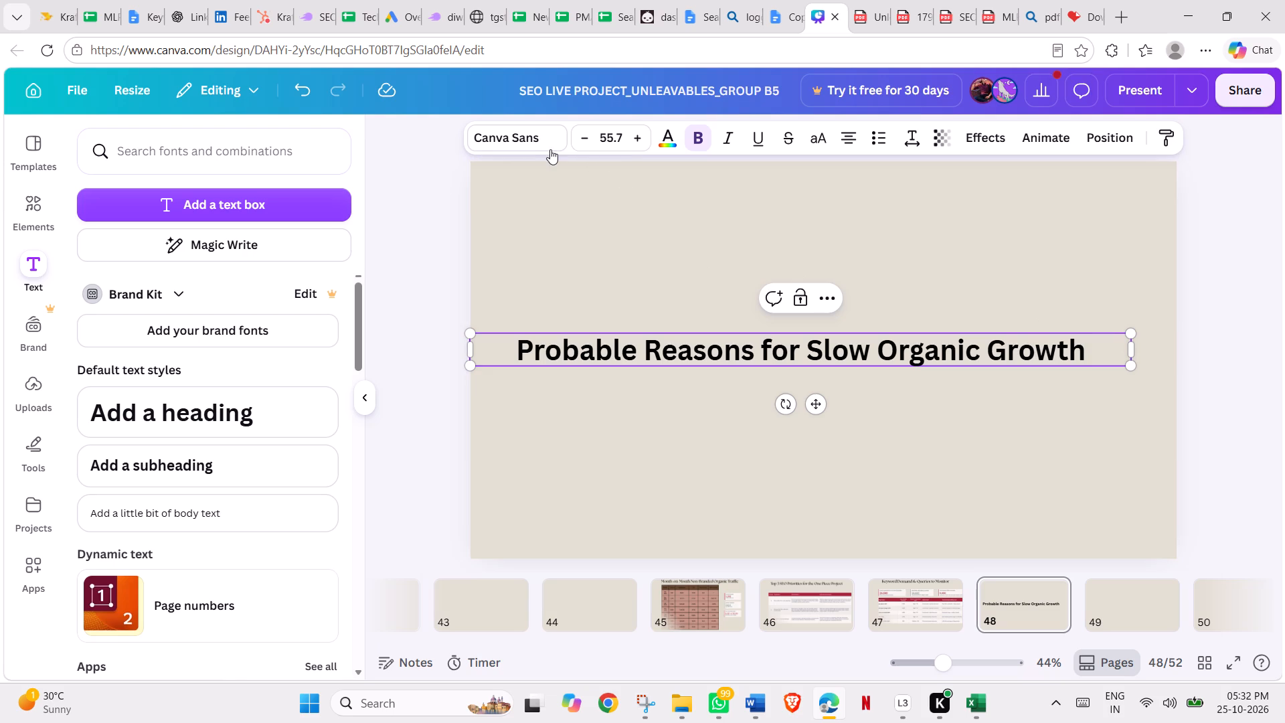
# Set the heading's font to The Seasons and move it to the top edge of the slide.
pyautogui.click(543, 144)
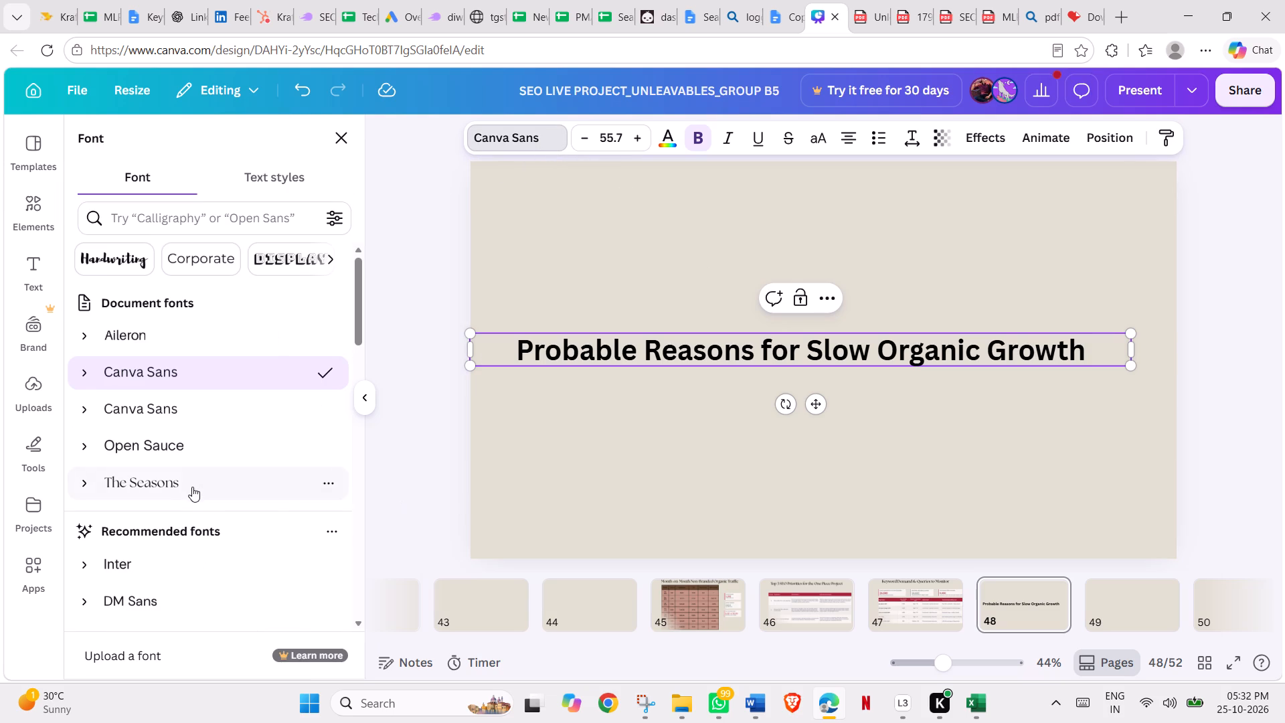
pyautogui.click(193, 483)
pyautogui.click(603, 443)
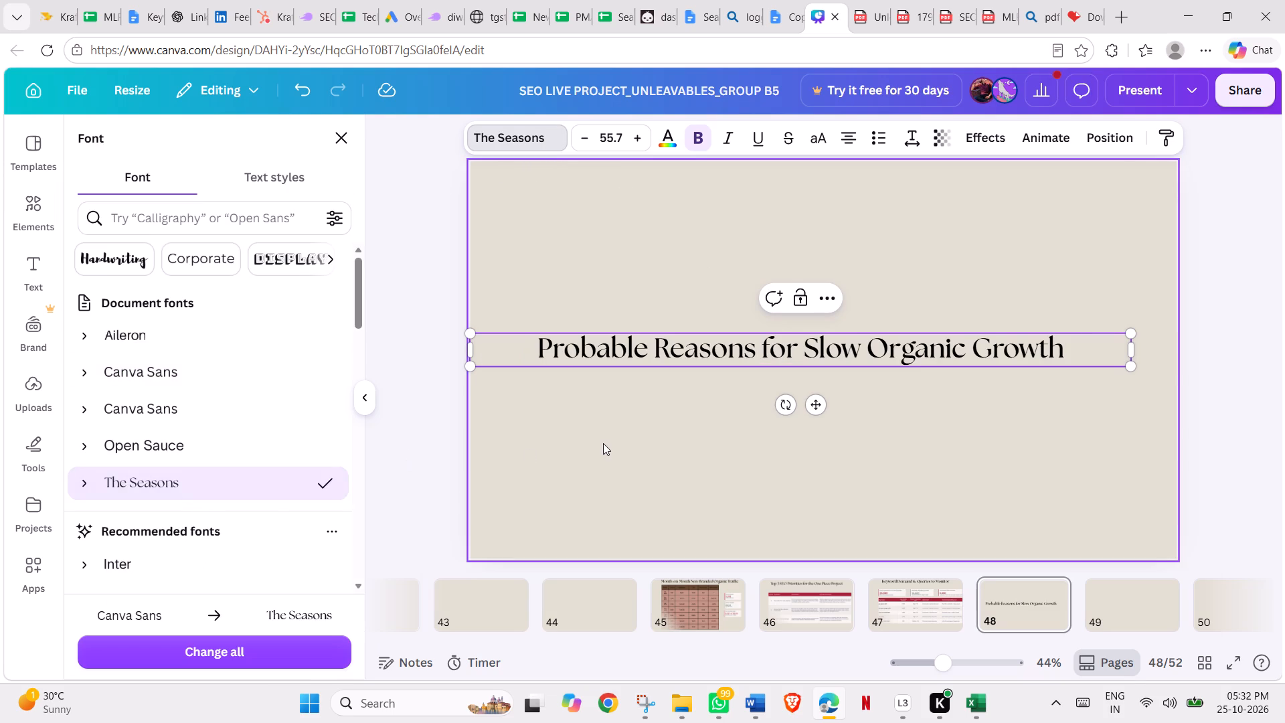
pyautogui.click(1033, 395)
pyautogui.moveTo(1073, 353); pyautogui.dragTo(1081, 191)
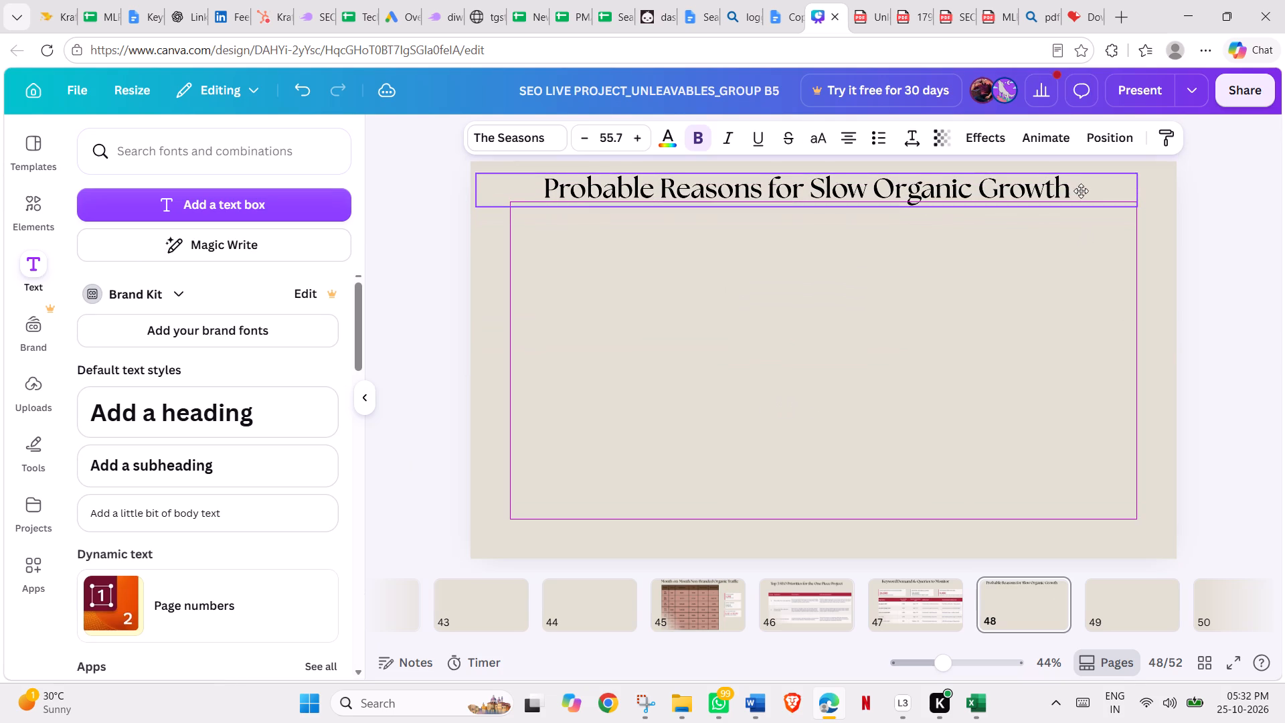
pyautogui.moveTo(1081, 191); pyautogui.dragTo(1076, 187)
pyautogui.click(889, 324)
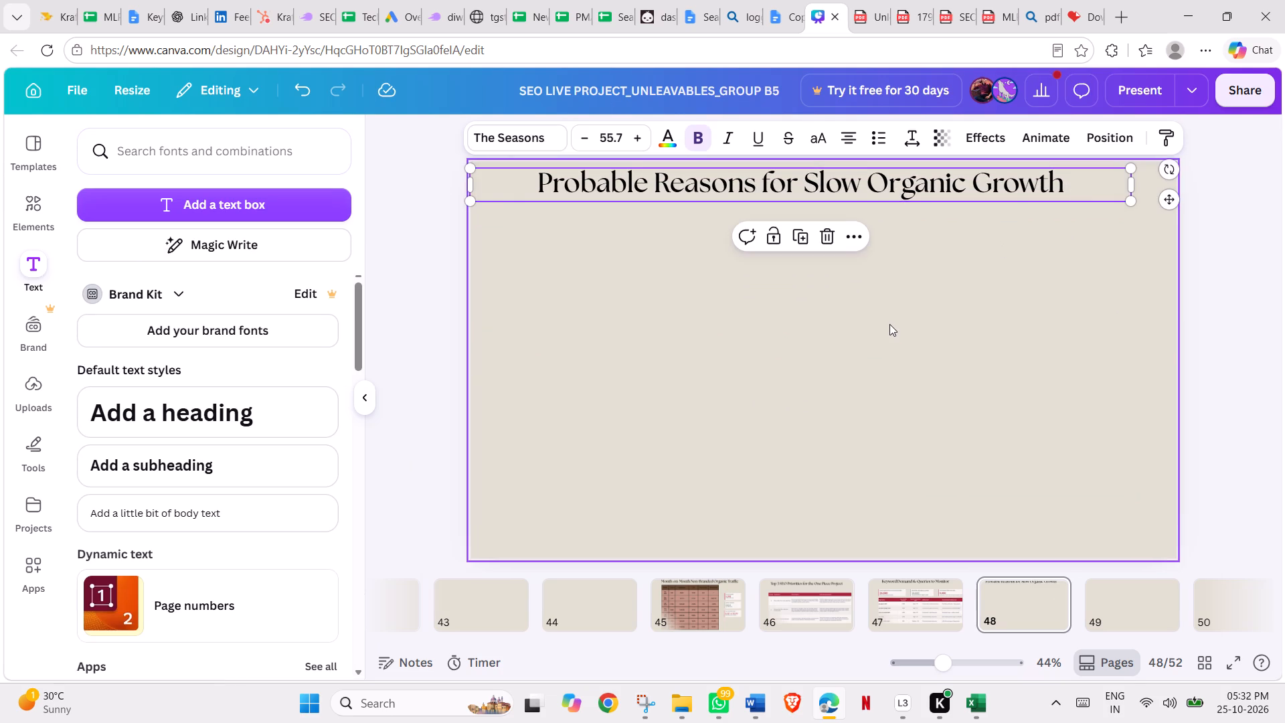
pyautogui.doubleClick(889, 324)
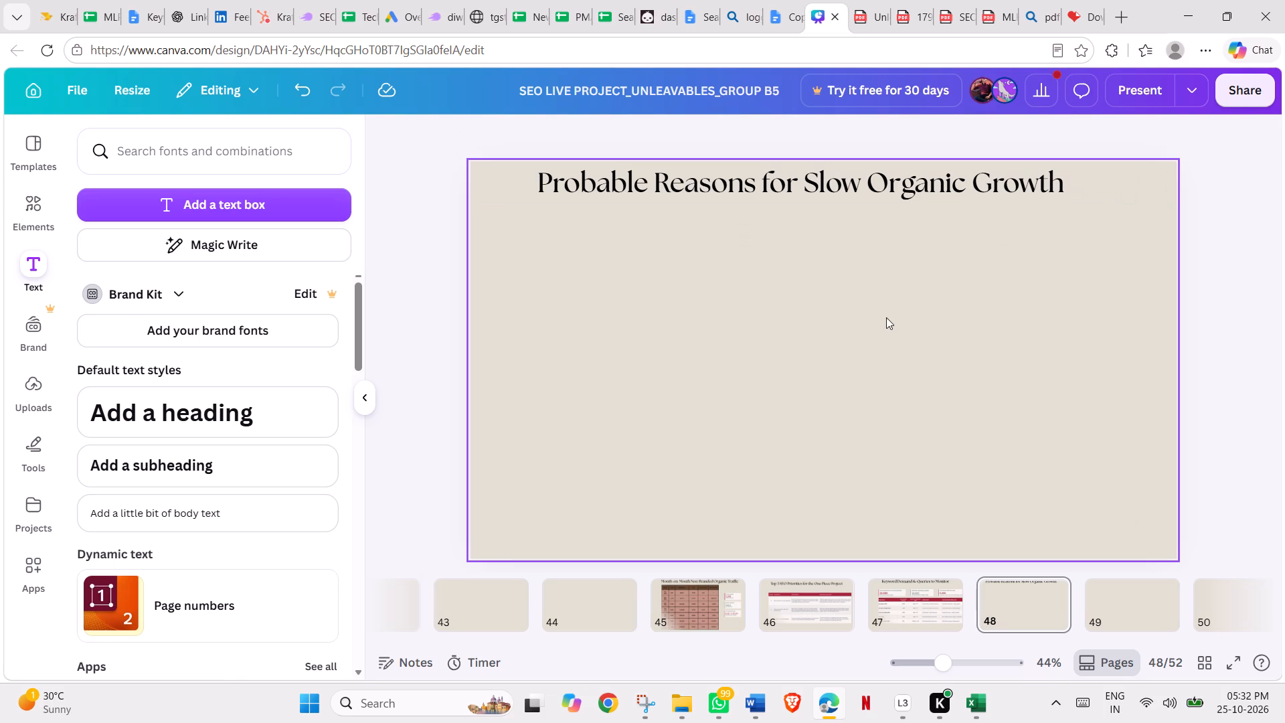
# Add four body text boxes and arrange them in an aligned two-by-two grid below the heading.
pyautogui.click(873, 10)
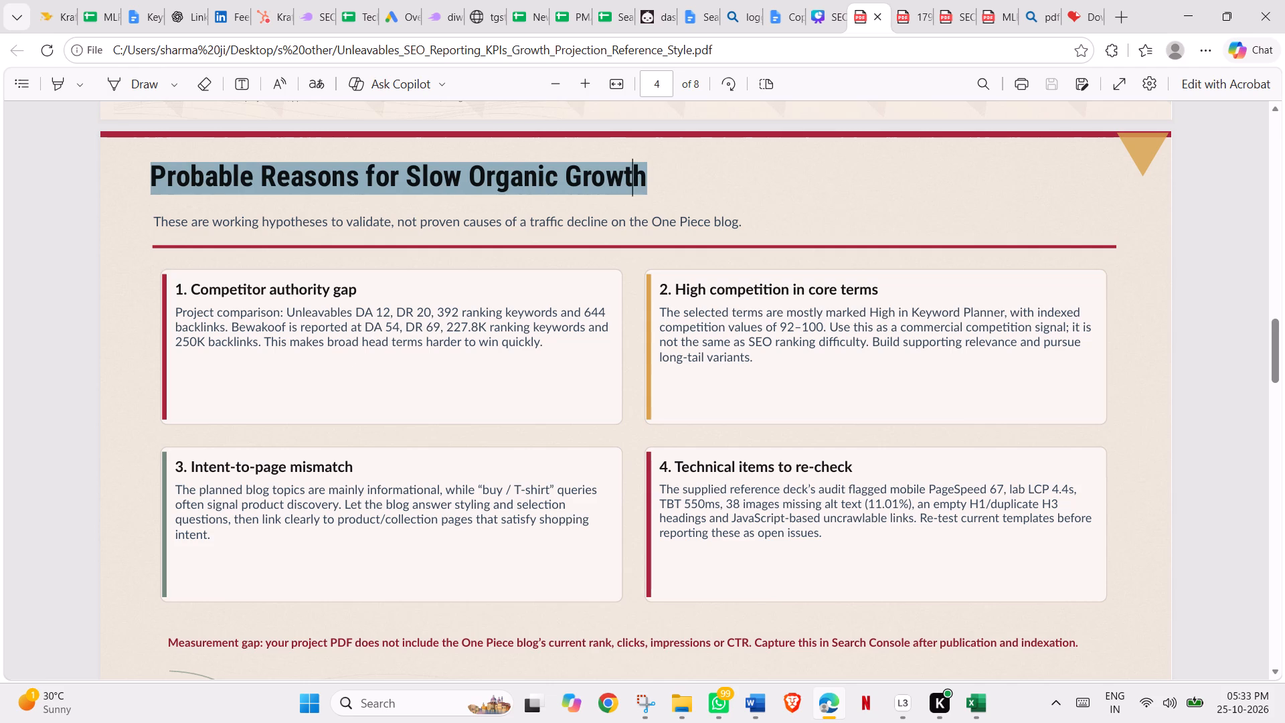
pyautogui.click(822, 12)
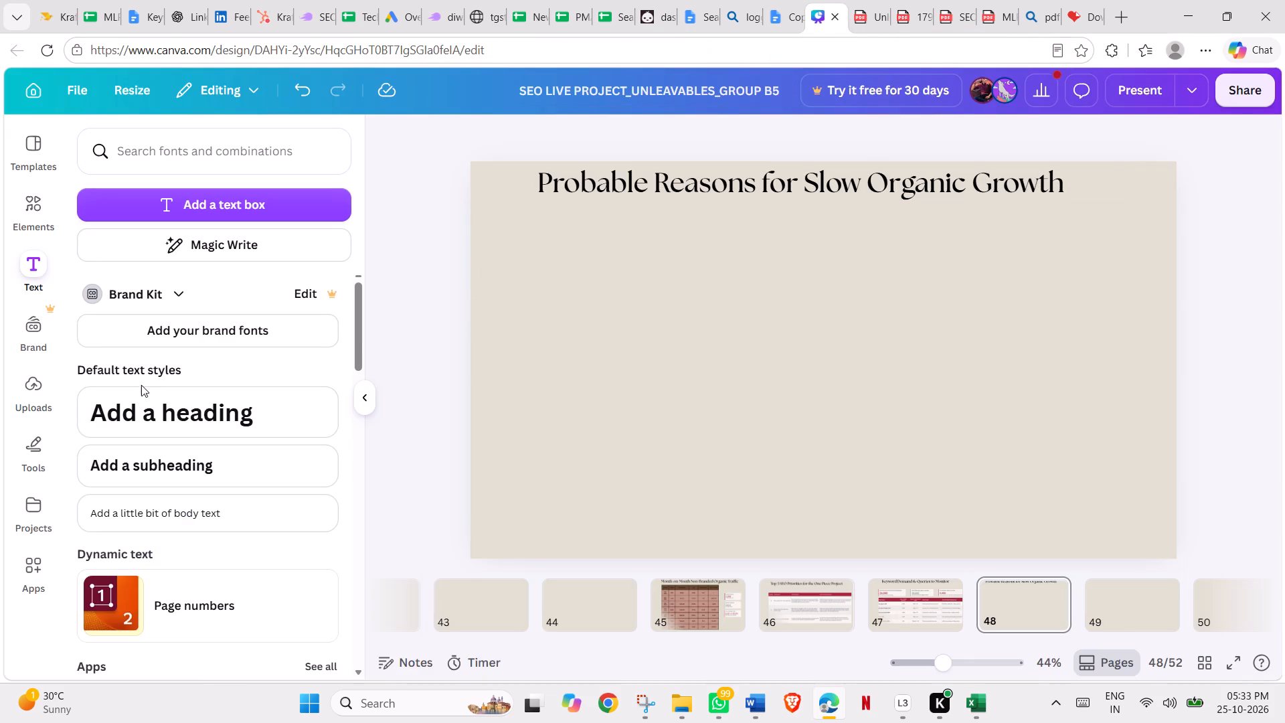
pyautogui.click(151, 513)
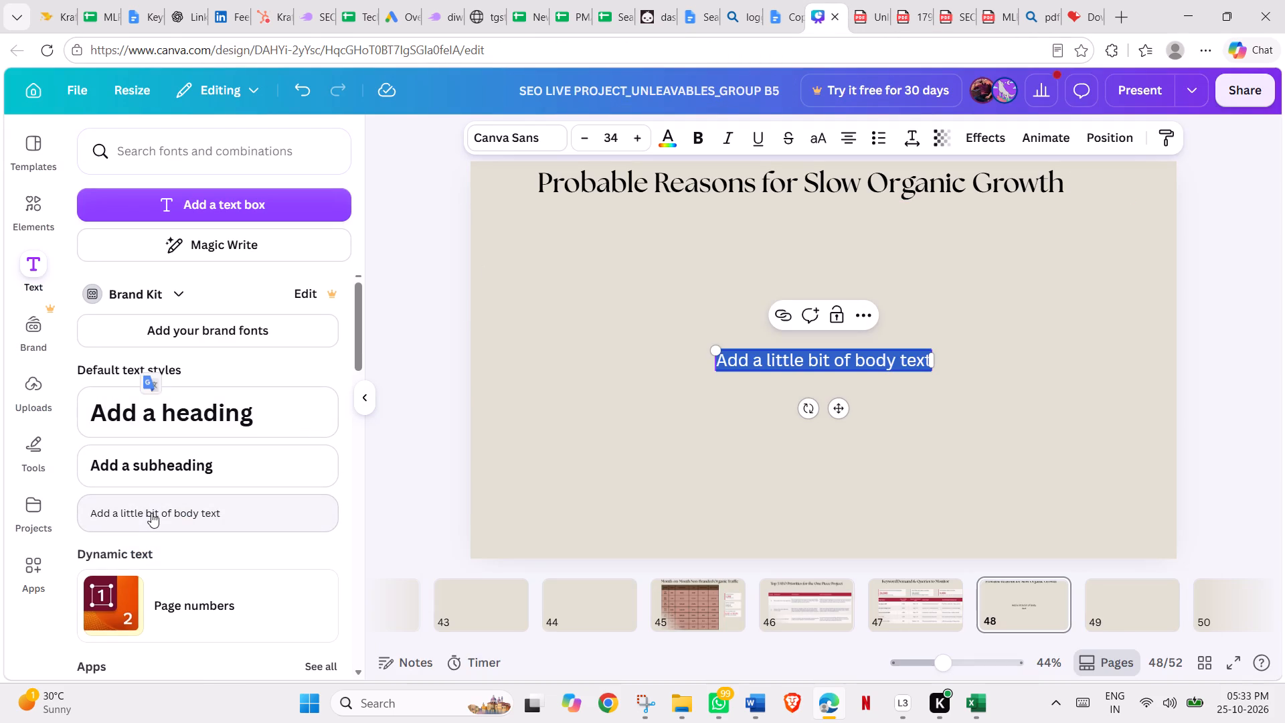
pyautogui.tripleClick(151, 513)
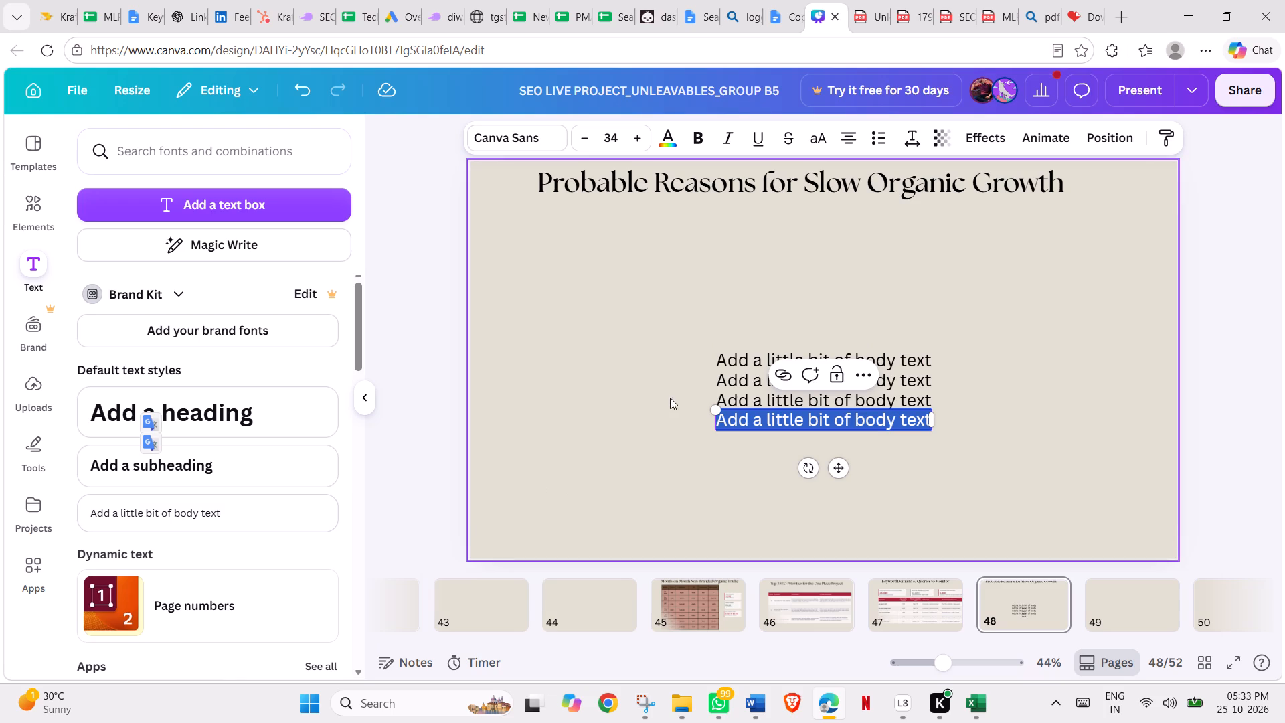
pyautogui.moveTo(731, 364); pyautogui.dragTo(576, 268)
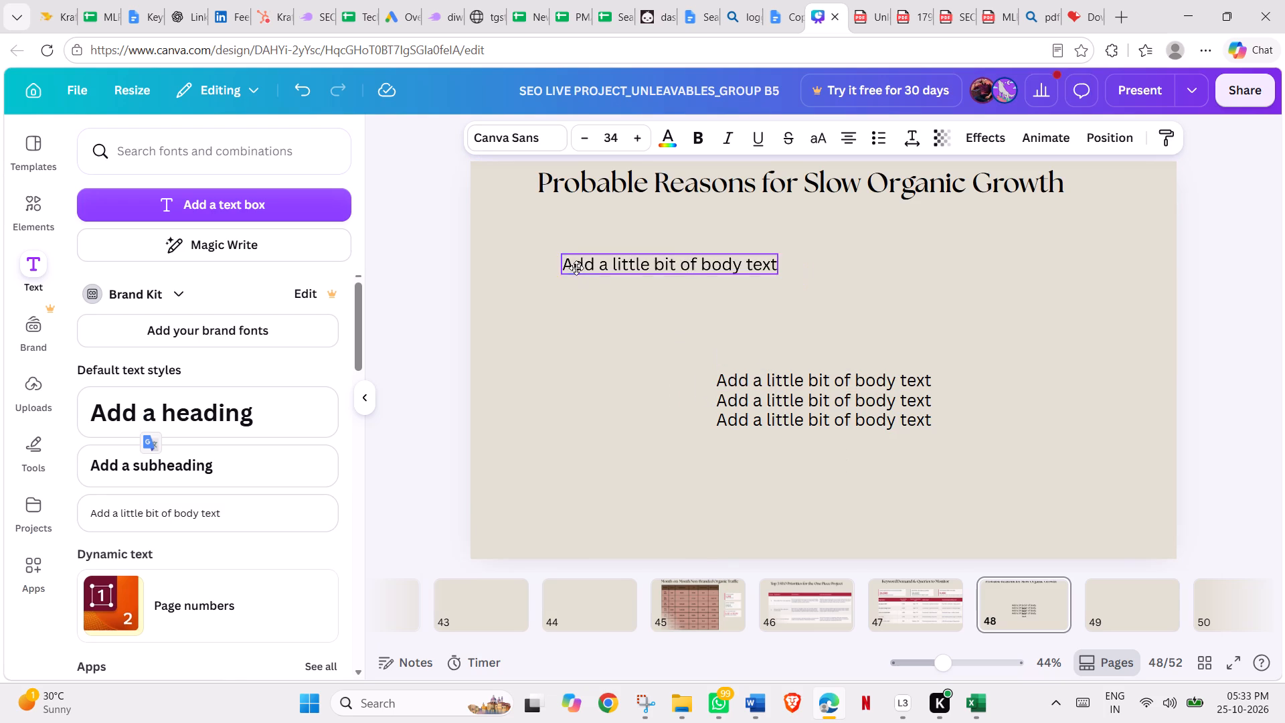
pyautogui.moveTo(576, 268); pyautogui.dragTo(612, 287)
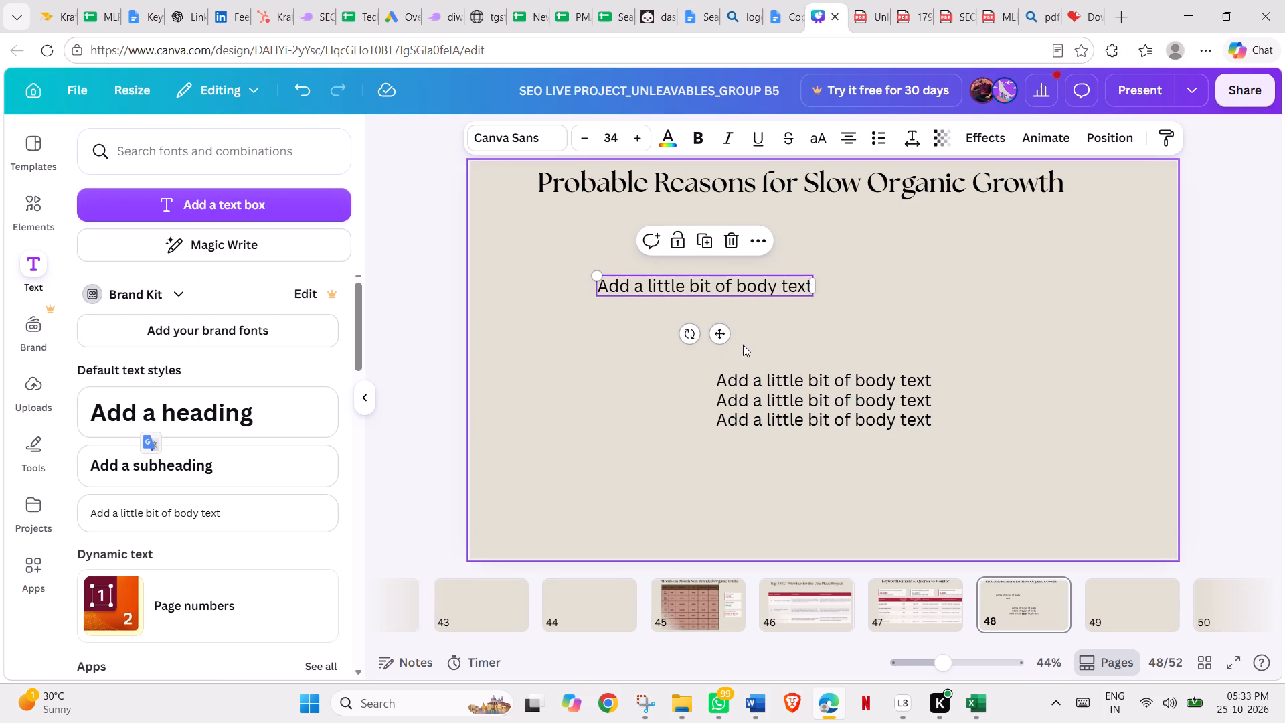
pyautogui.moveTo(762, 383); pyautogui.dragTo(960, 271)
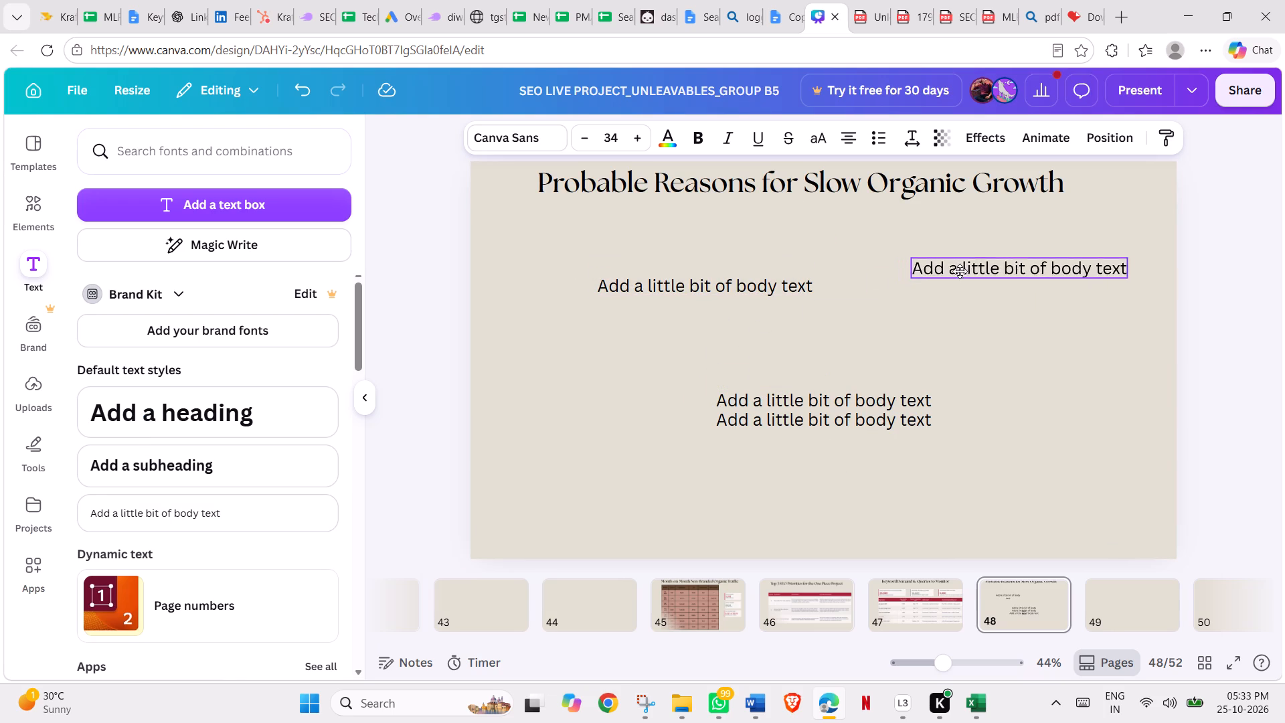
pyautogui.moveTo(960, 271); pyautogui.dragTo(960, 291)
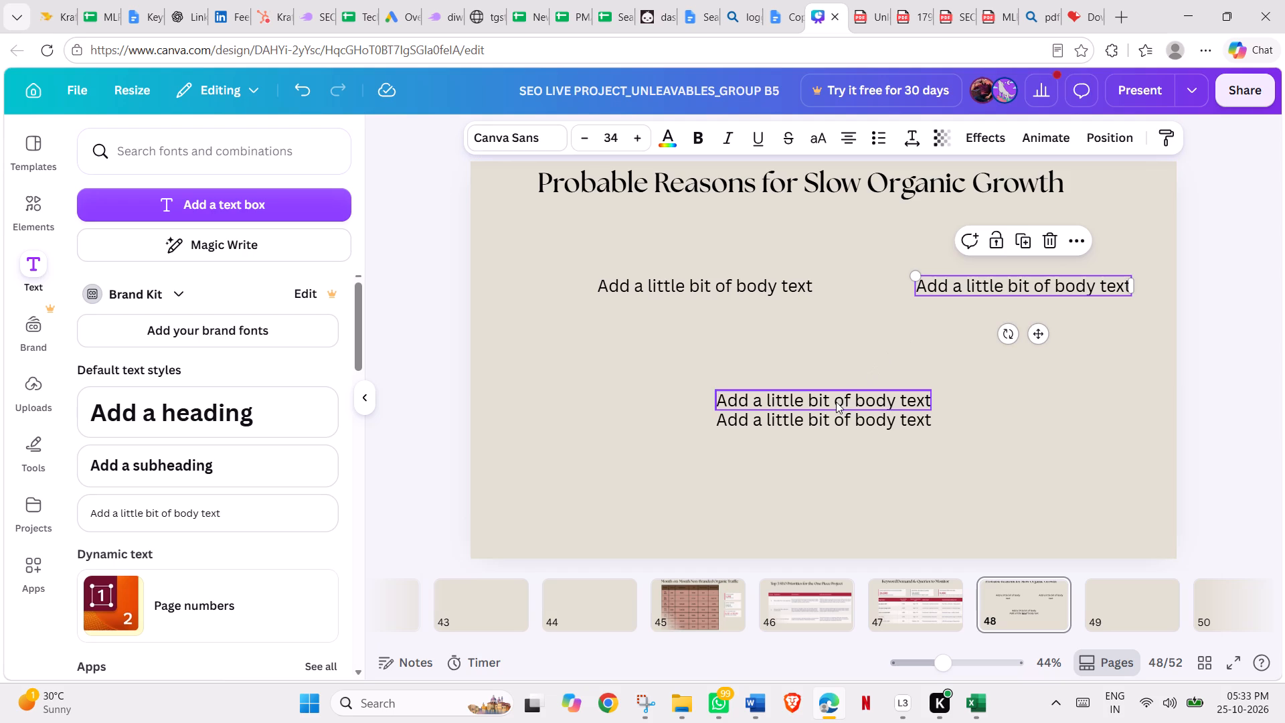
pyautogui.moveTo(836, 402); pyautogui.dragTo(721, 460)
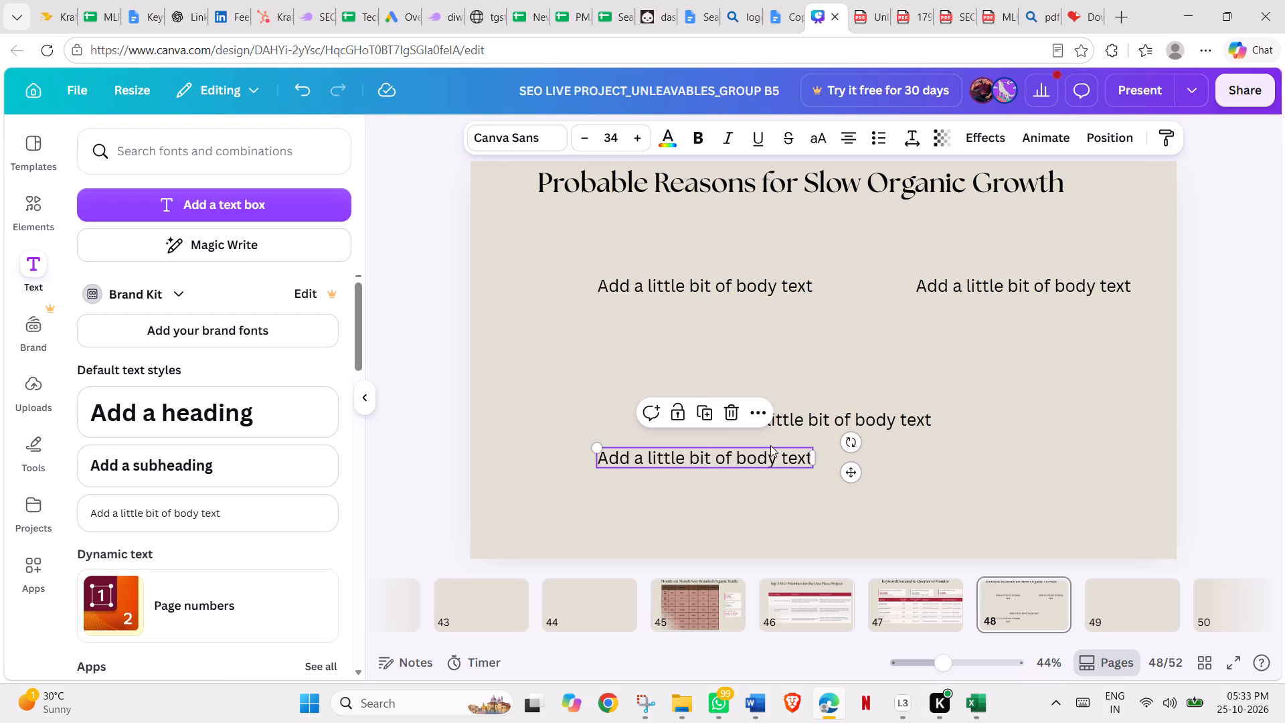
pyautogui.moveTo(819, 420); pyautogui.dragTo(989, 464)
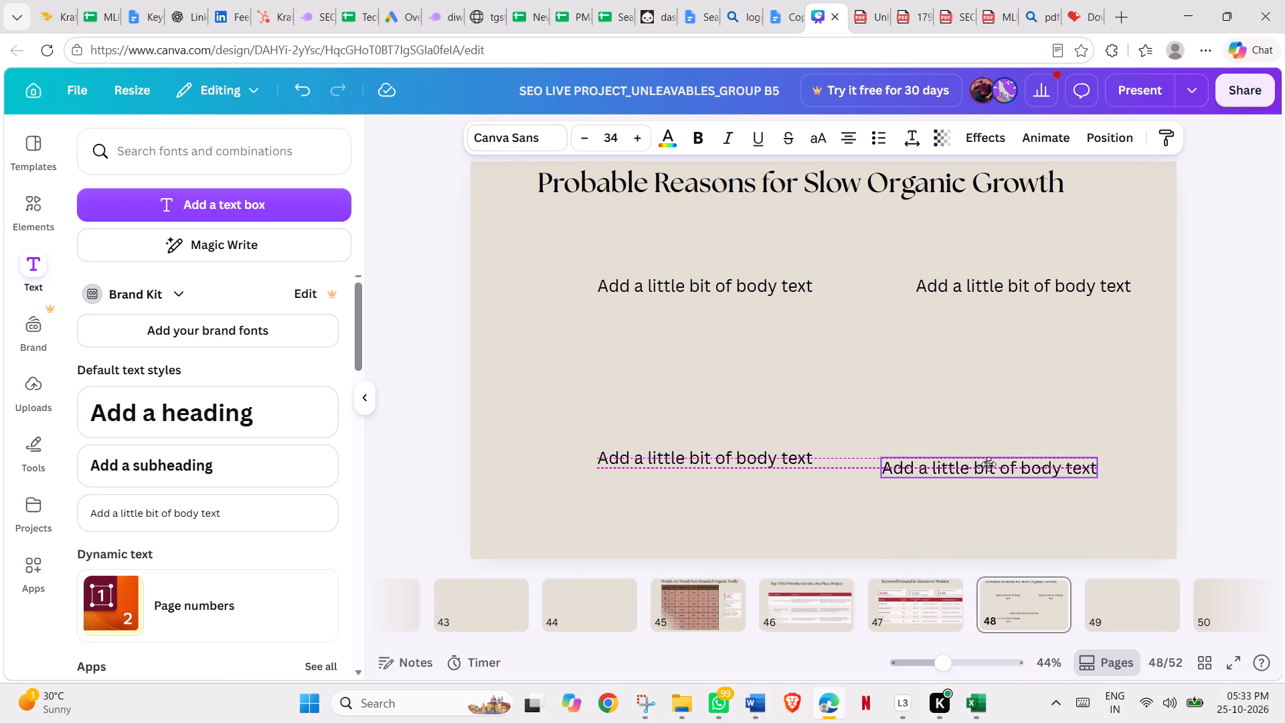
pyautogui.moveTo(989, 464); pyautogui.dragTo(1018, 459)
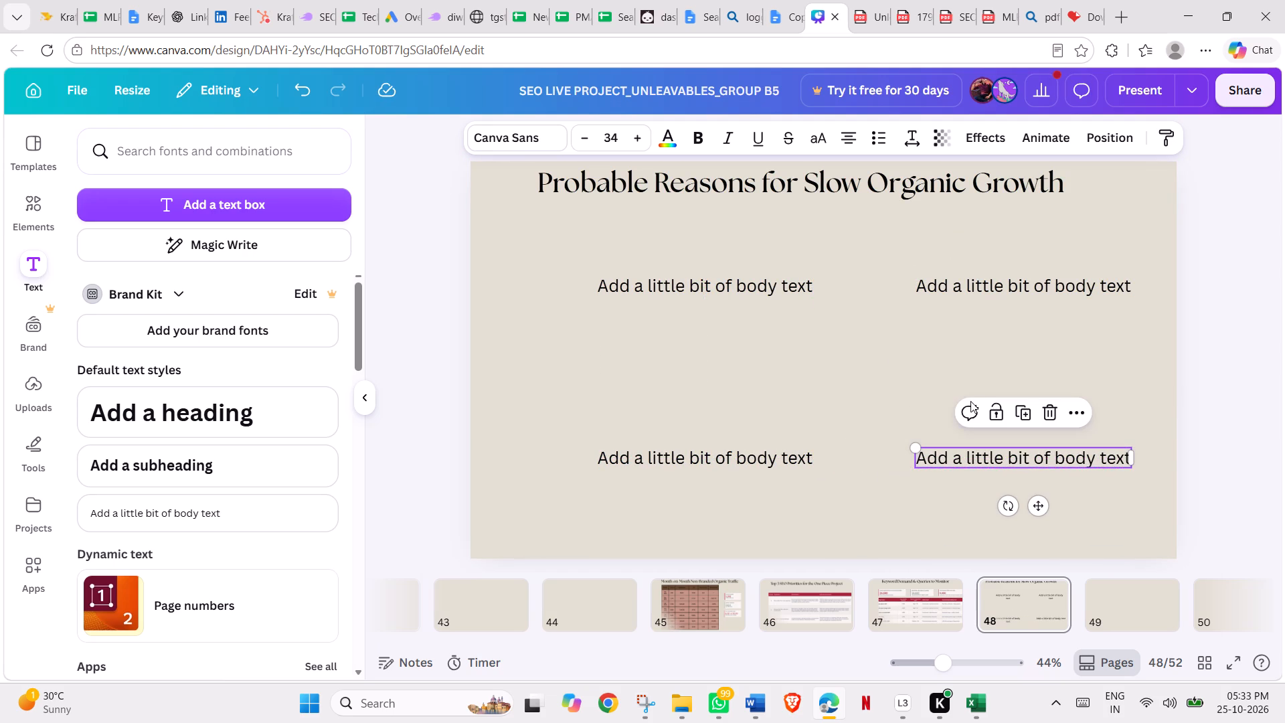
# Replace the upper-left placeholder text with the "1. Competitor authority gap" title and paragraph copied from page 4 of the reference PDF.
pyautogui.doubleClick(720, 291)
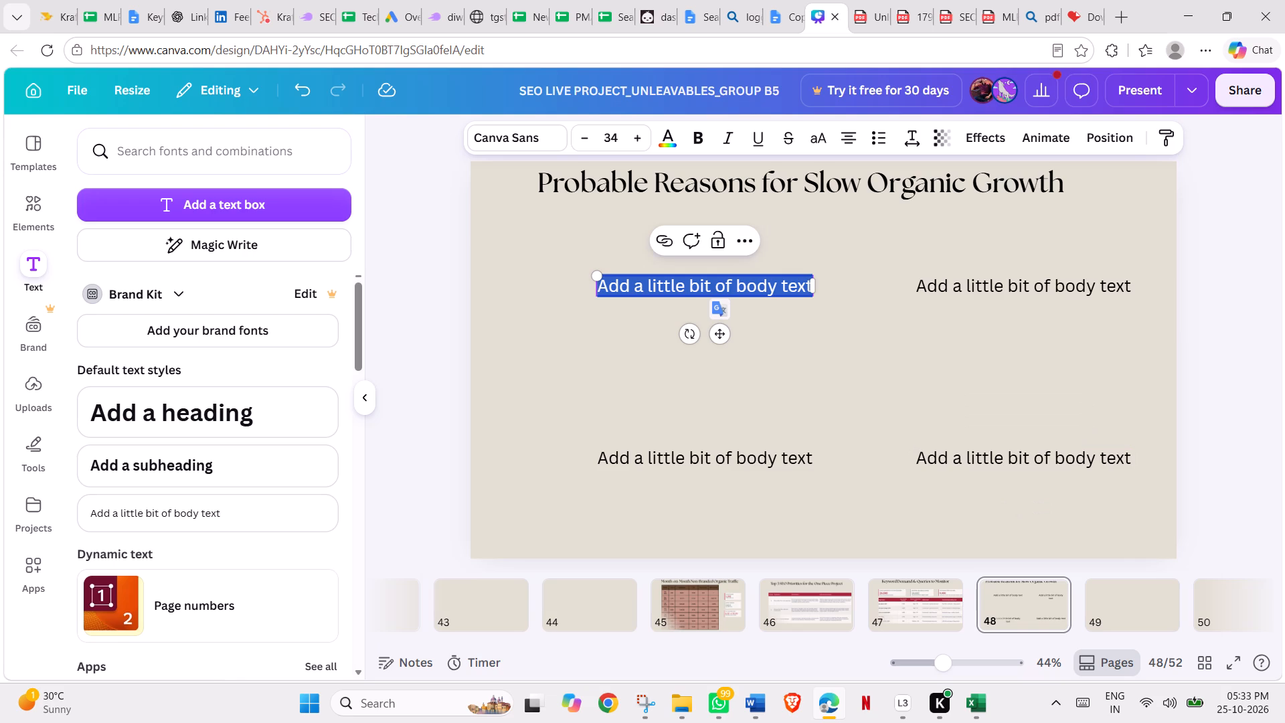
pyautogui.click(862, 8)
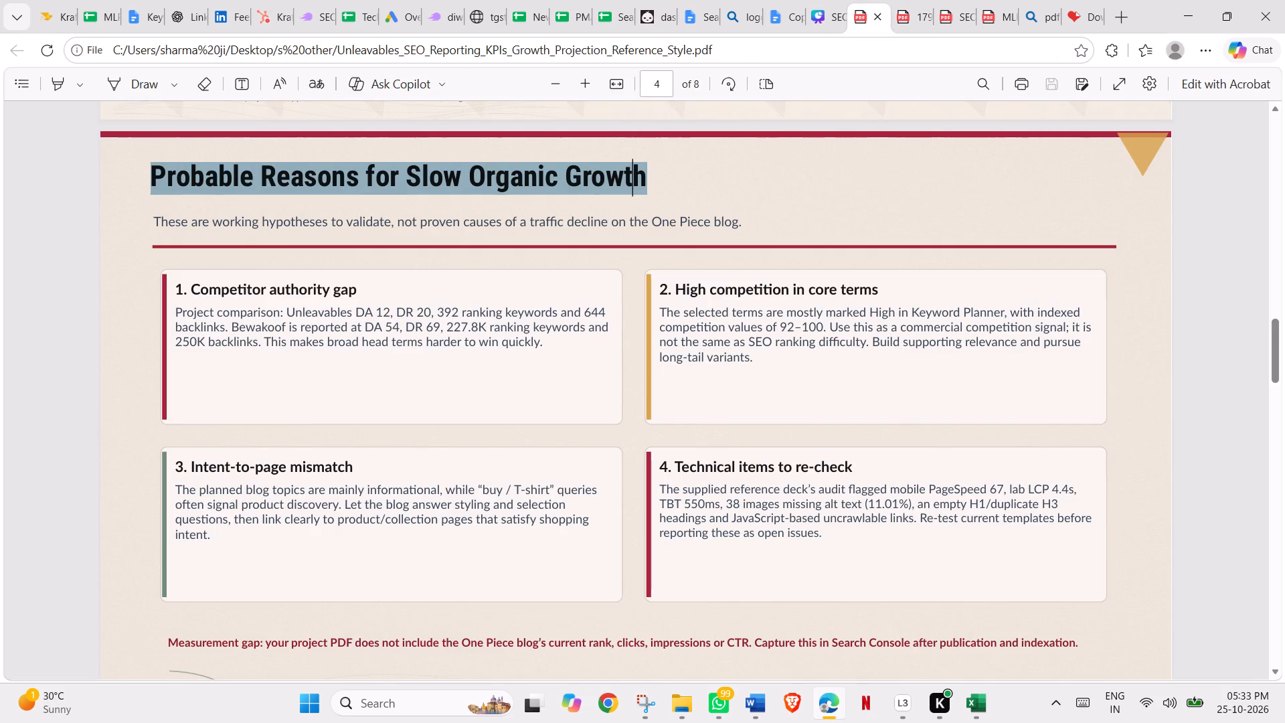
pyautogui.moveTo(178, 289); pyautogui.dragTo(547, 347)
pyautogui.hotkey('ctrl', 'c')
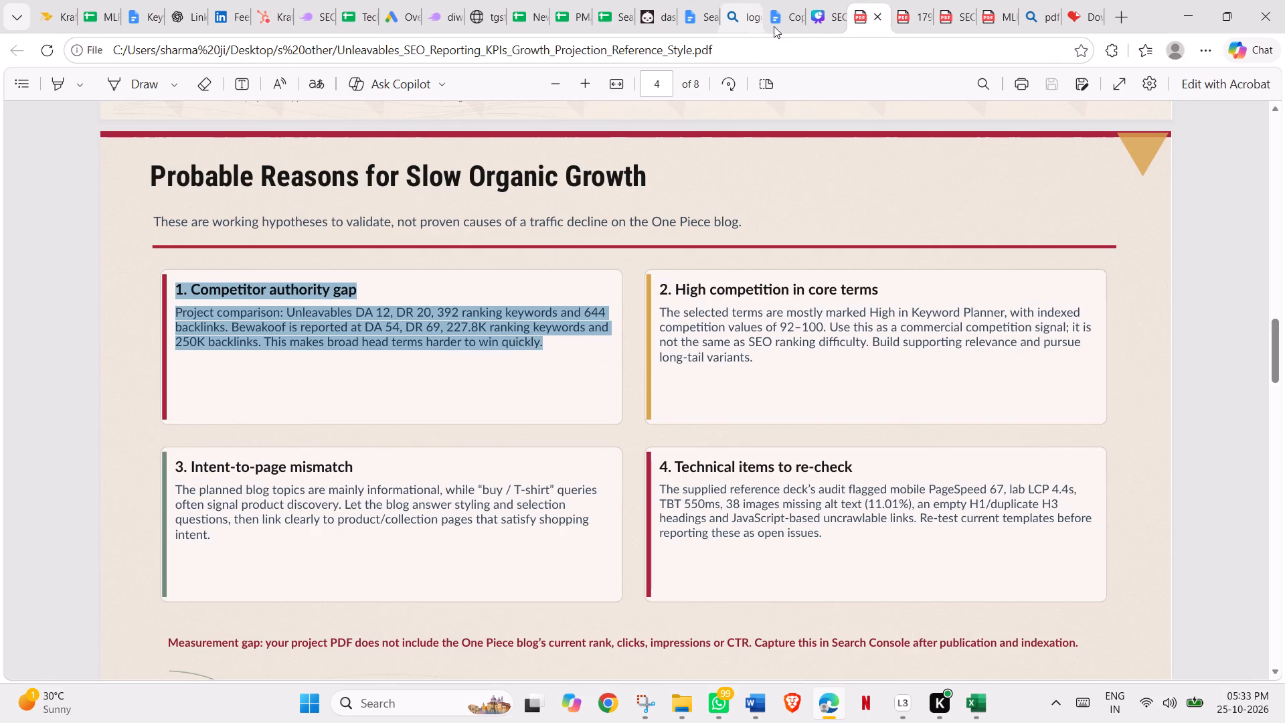
pyautogui.click(823, 16)
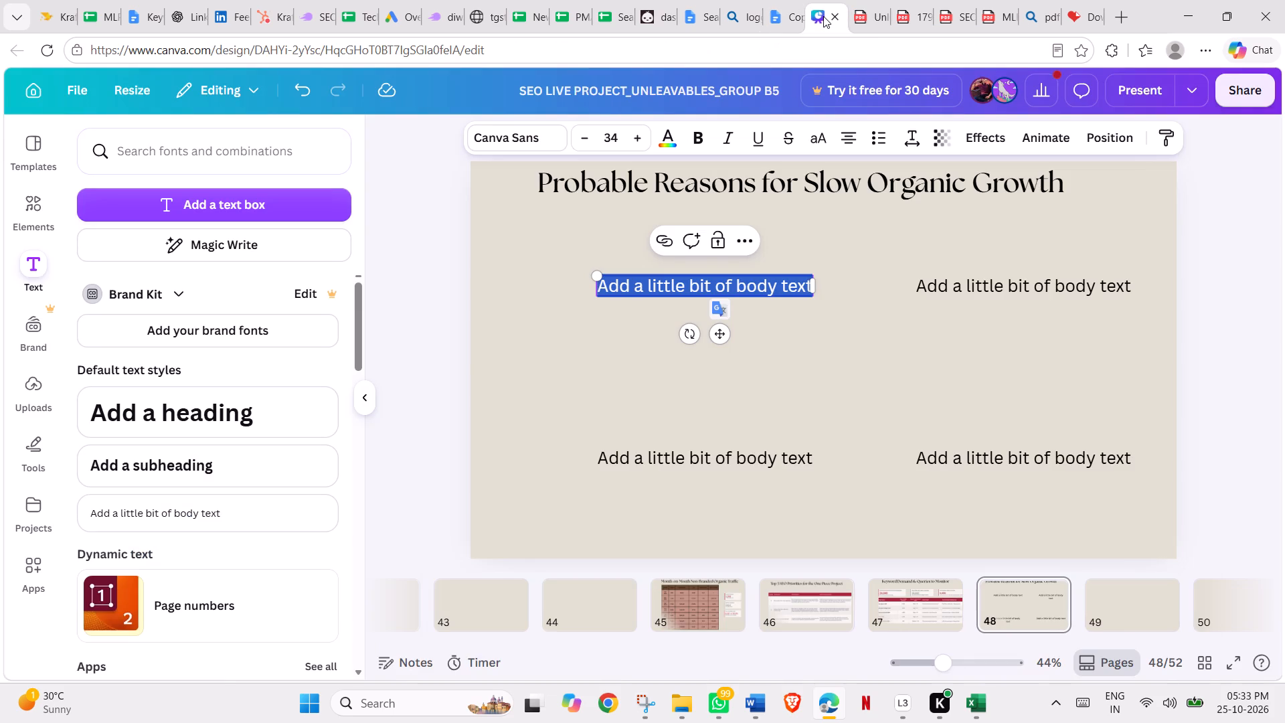
pyautogui.hotkey('ctrl', 'v')
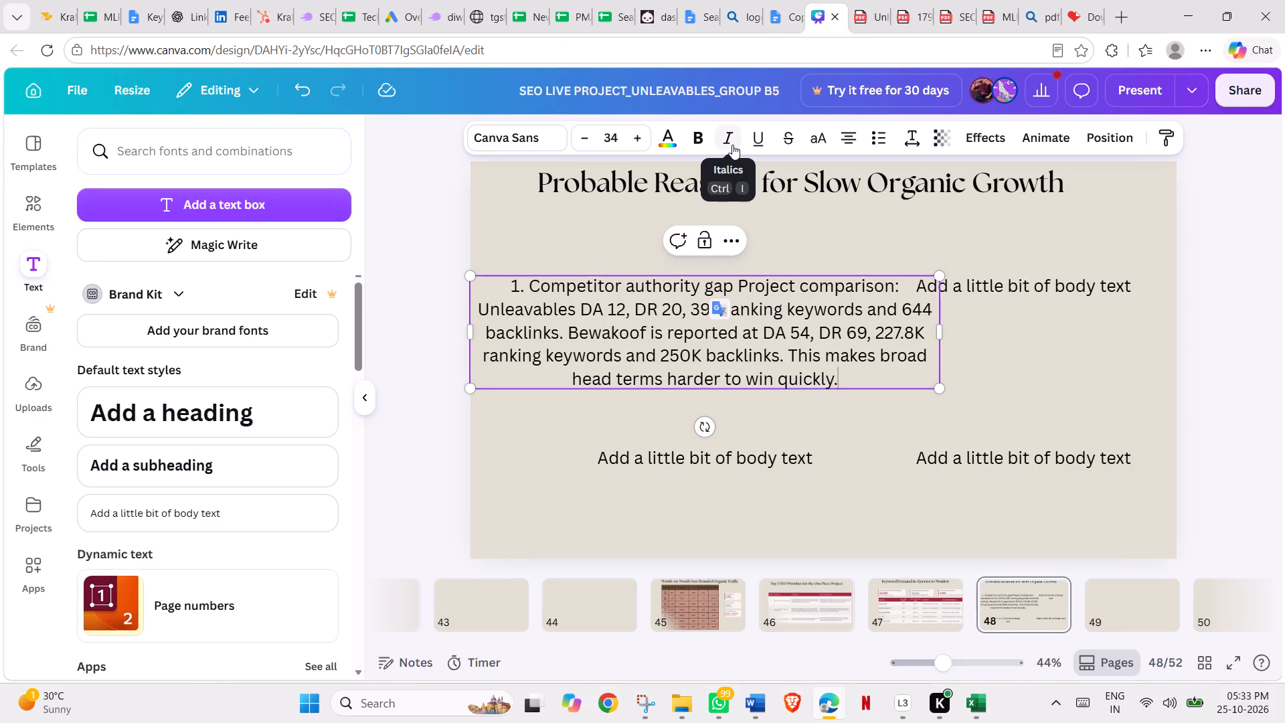
# Set the font size of the competitor authority gap text to 22.
pyautogui.tripleClick(584, 131)
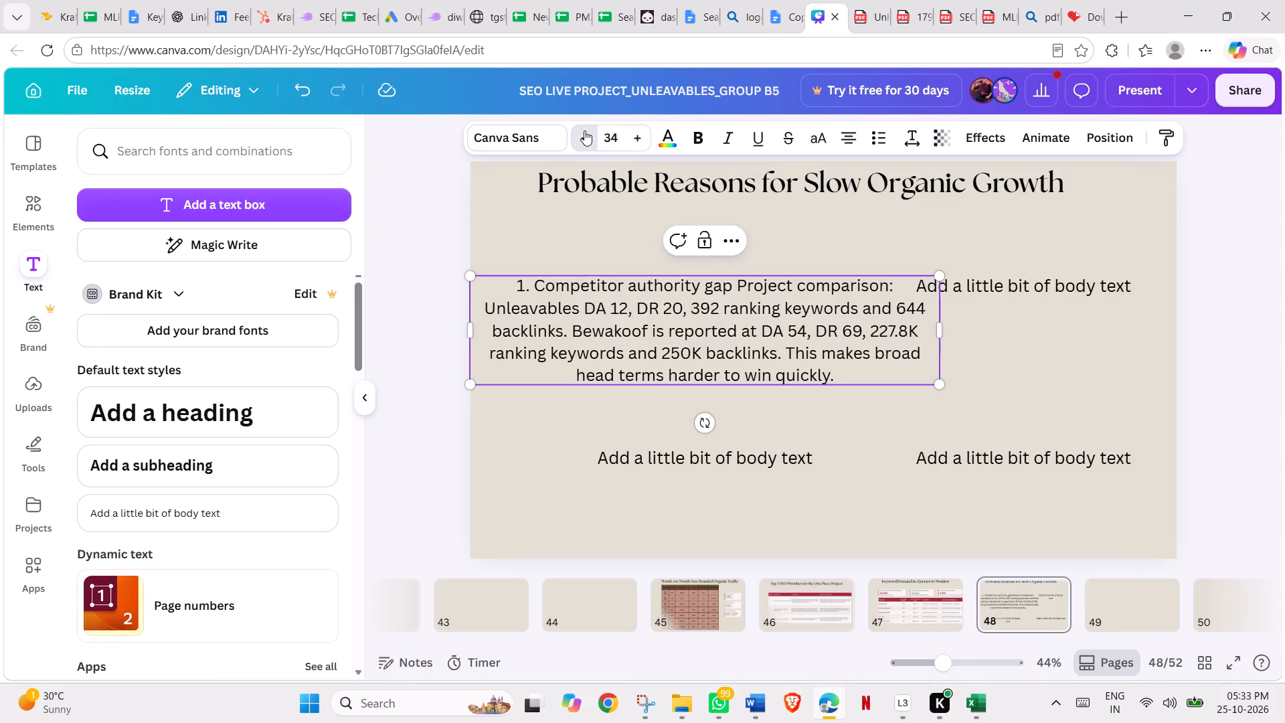
pyautogui.tripleClick(584, 131)
pyautogui.tripleClick(584, 131)
pyautogui.tripleClick(584, 131)
pyautogui.click(584, 131)
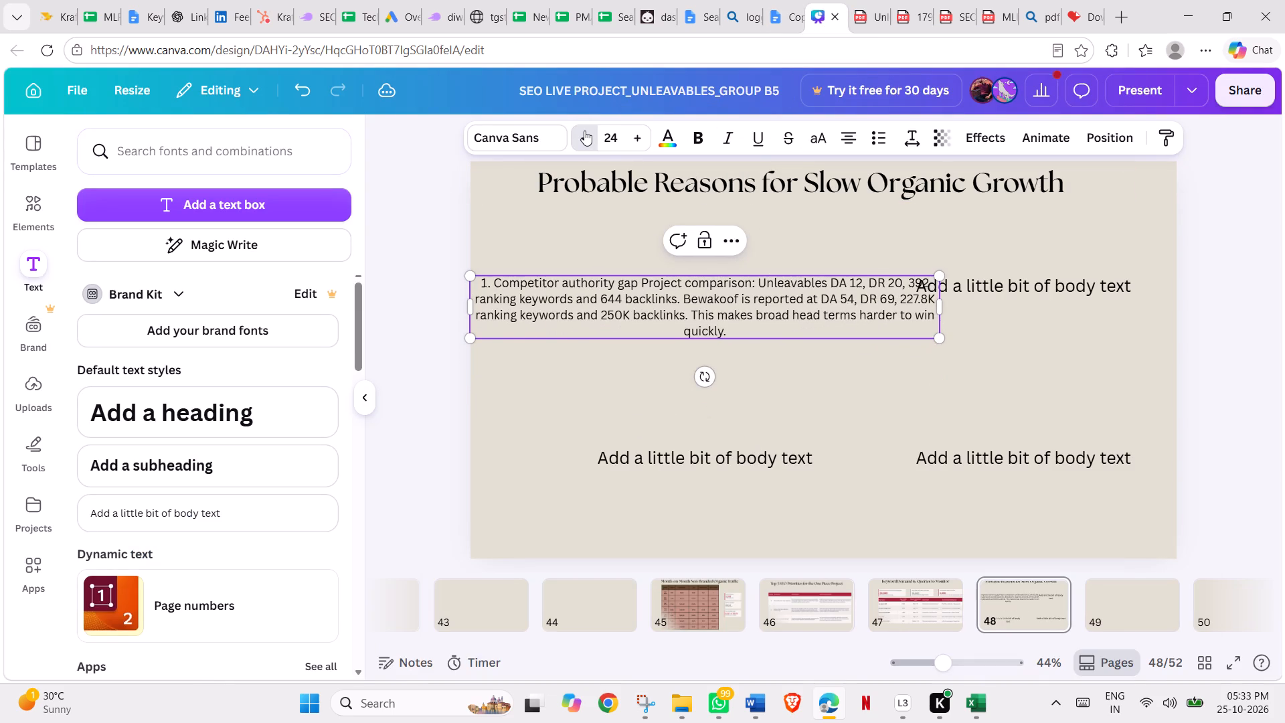
pyautogui.tripleClick(584, 131)
pyautogui.doubleClick(584, 131)
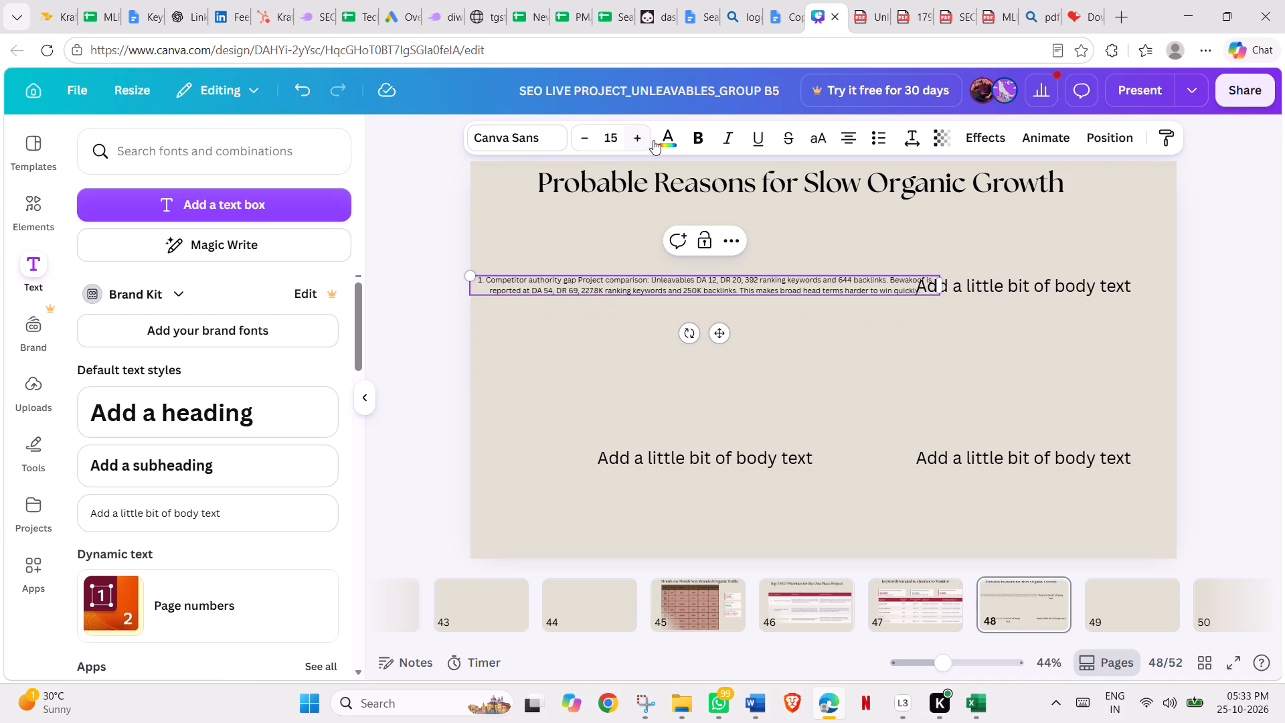
pyautogui.tripleClick(640, 139)
pyautogui.doubleClick(640, 139)
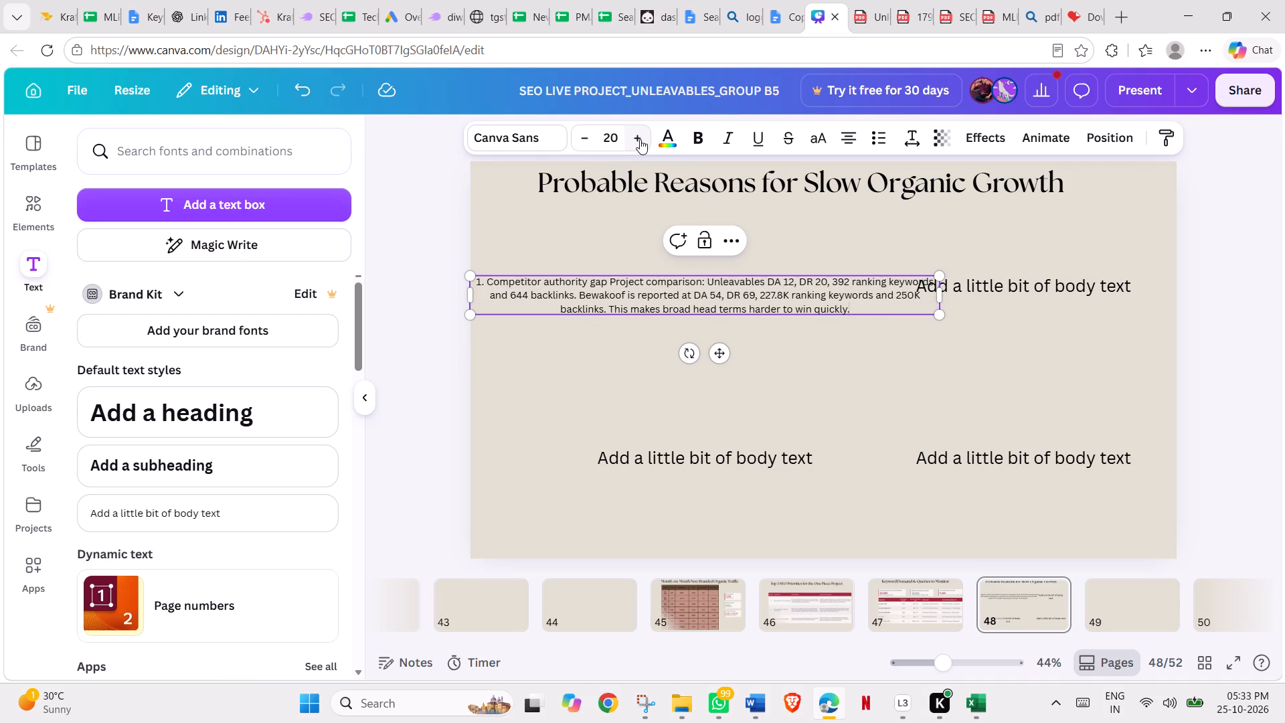
pyautogui.doubleClick(640, 139)
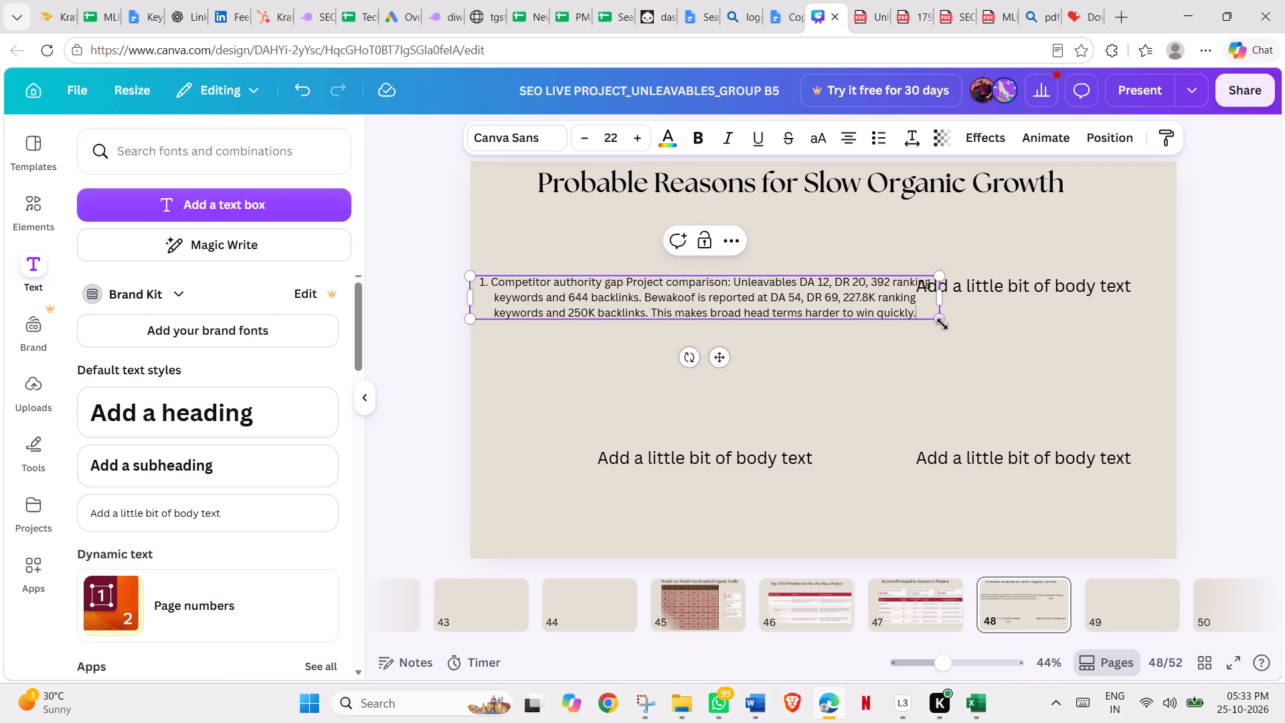
# Narrow the competitor authority gap text box to wrap over five lines and position it above the lower-left placeholder.
pyautogui.click(938, 321)
pyautogui.moveTo(941, 303); pyautogui.dragTo(934, 302)
pyautogui.moveTo(934, 302); pyautogui.dragTo(738, 307)
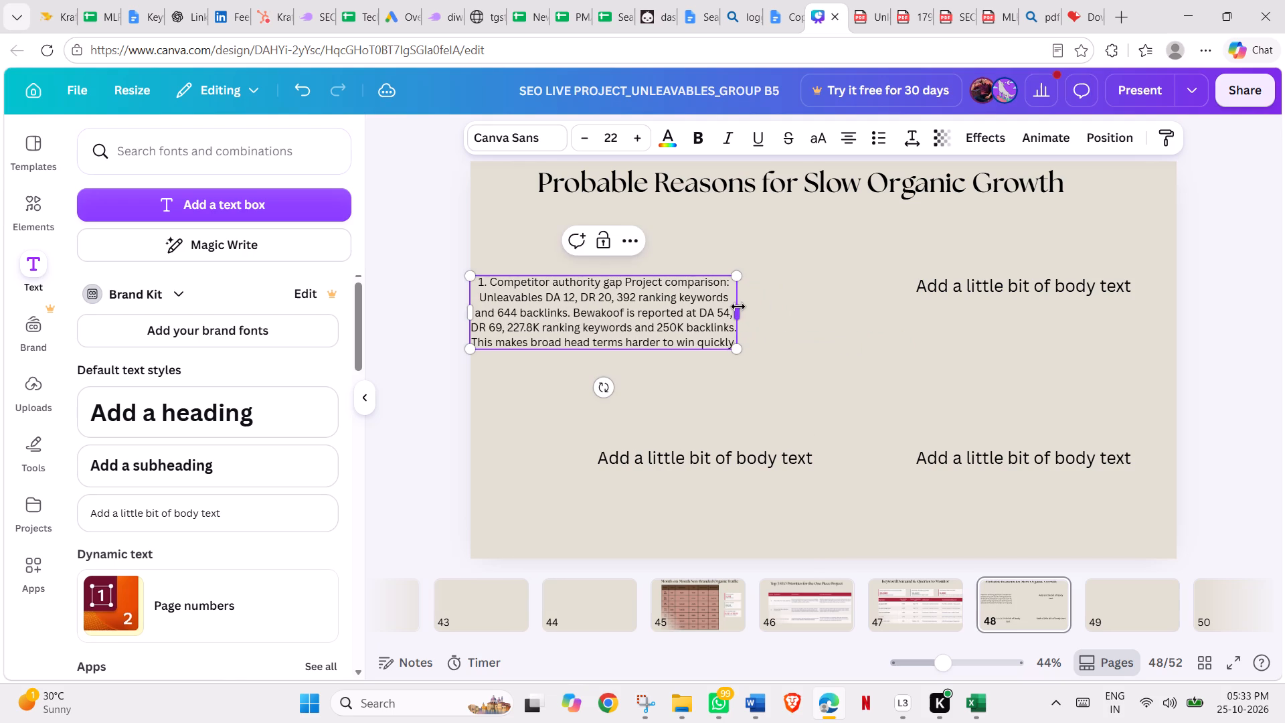
pyautogui.click(697, 306)
pyautogui.click(686, 398)
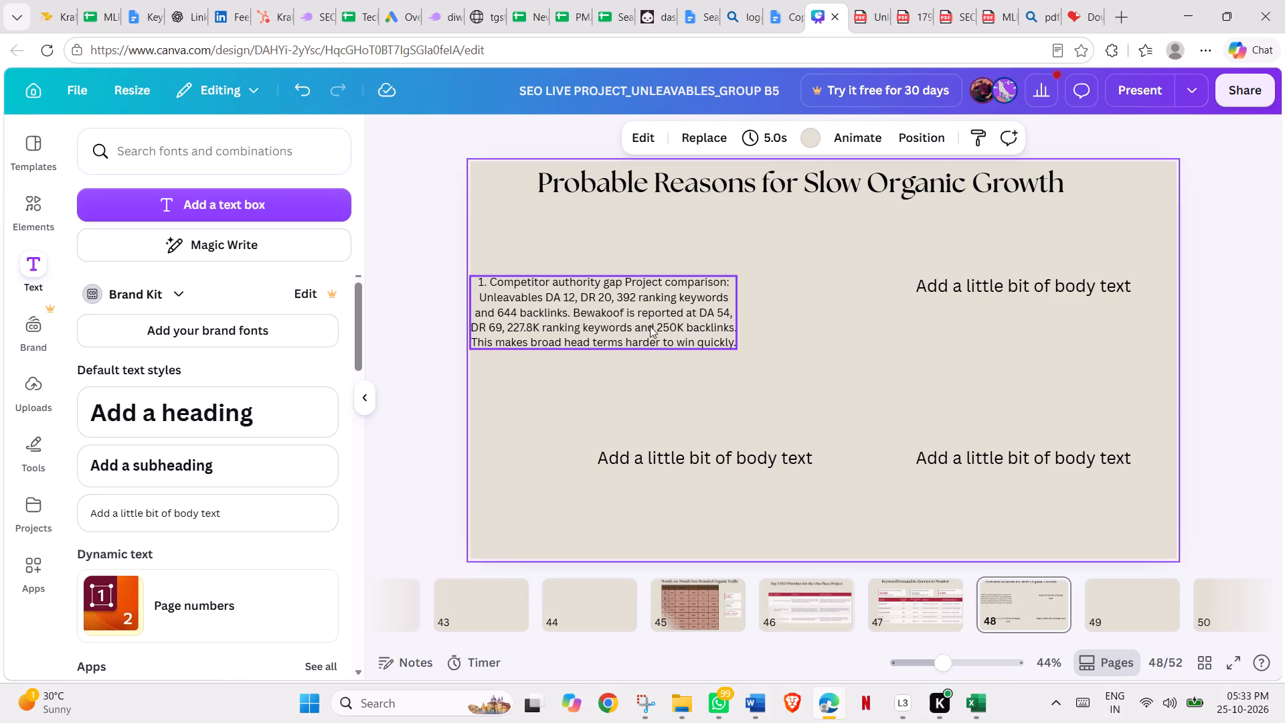
pyautogui.moveTo(647, 323); pyautogui.dragTo(746, 305)
pyautogui.click(837, 375)
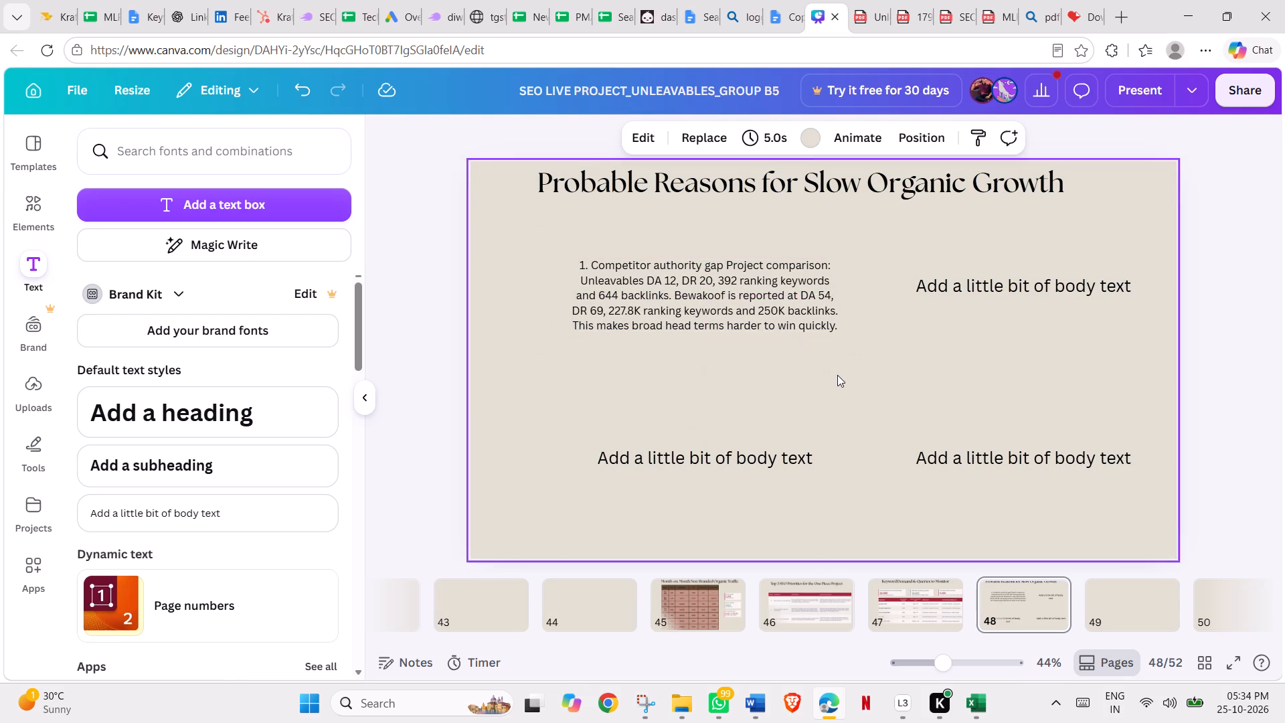
# Replace the upper-right placeholder text with the "2. High competition in core terms" title and paragraph copied from page 4 of the reference PDF.
pyautogui.doubleClick(963, 283)
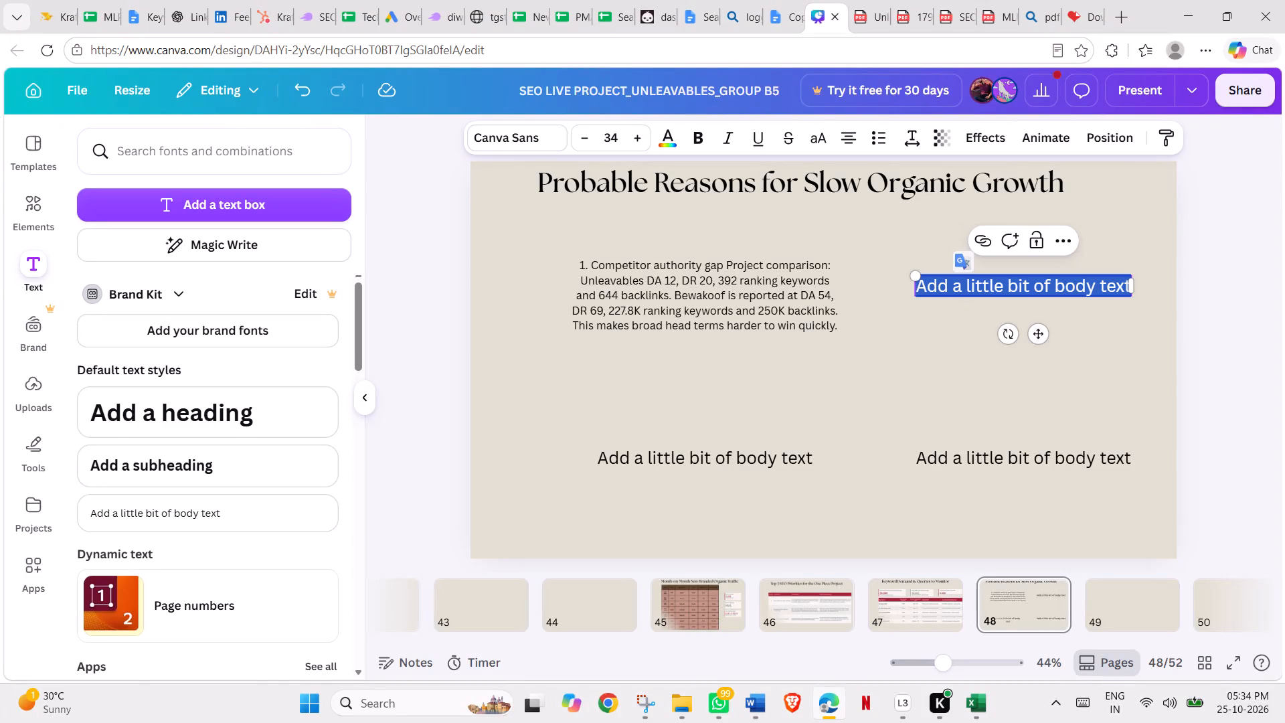
pyautogui.click(875, 13)
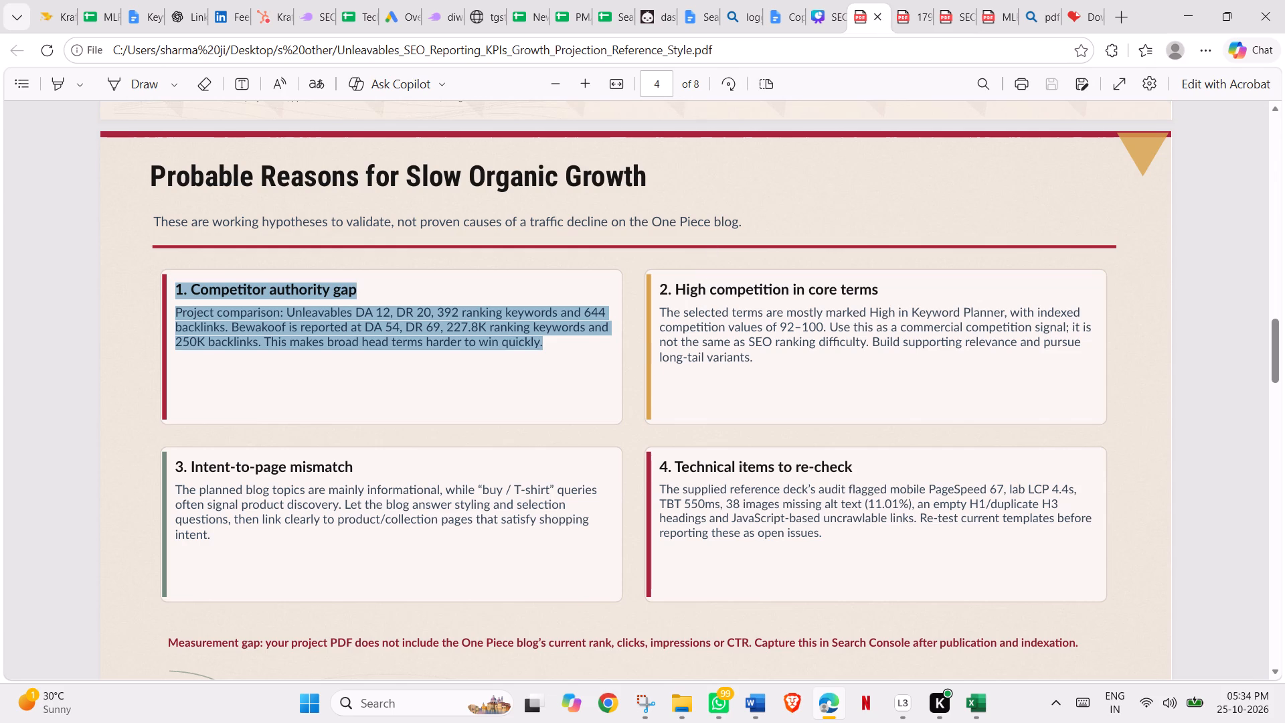
pyautogui.moveTo(656, 287); pyautogui.dragTo(762, 368)
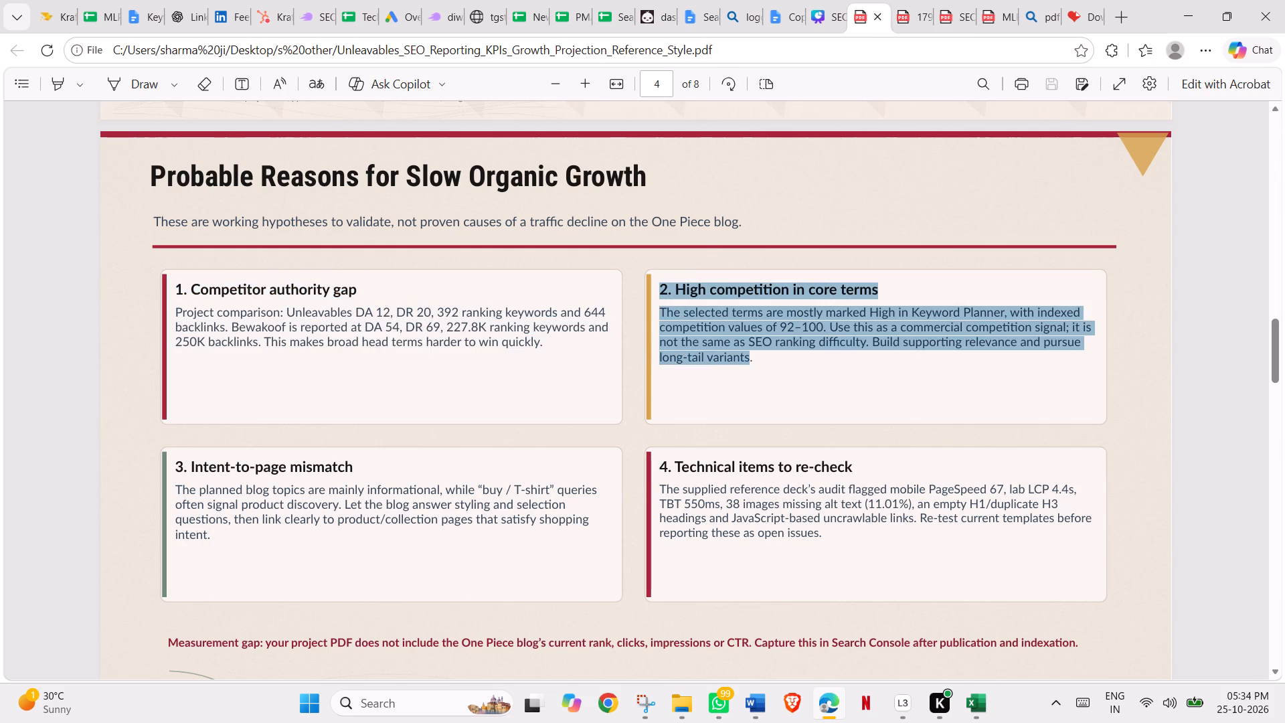
pyautogui.moveTo(762, 368); pyautogui.dragTo(755, 358)
pyautogui.hotkey('ctrl', 'c')
pyautogui.click(821, 16)
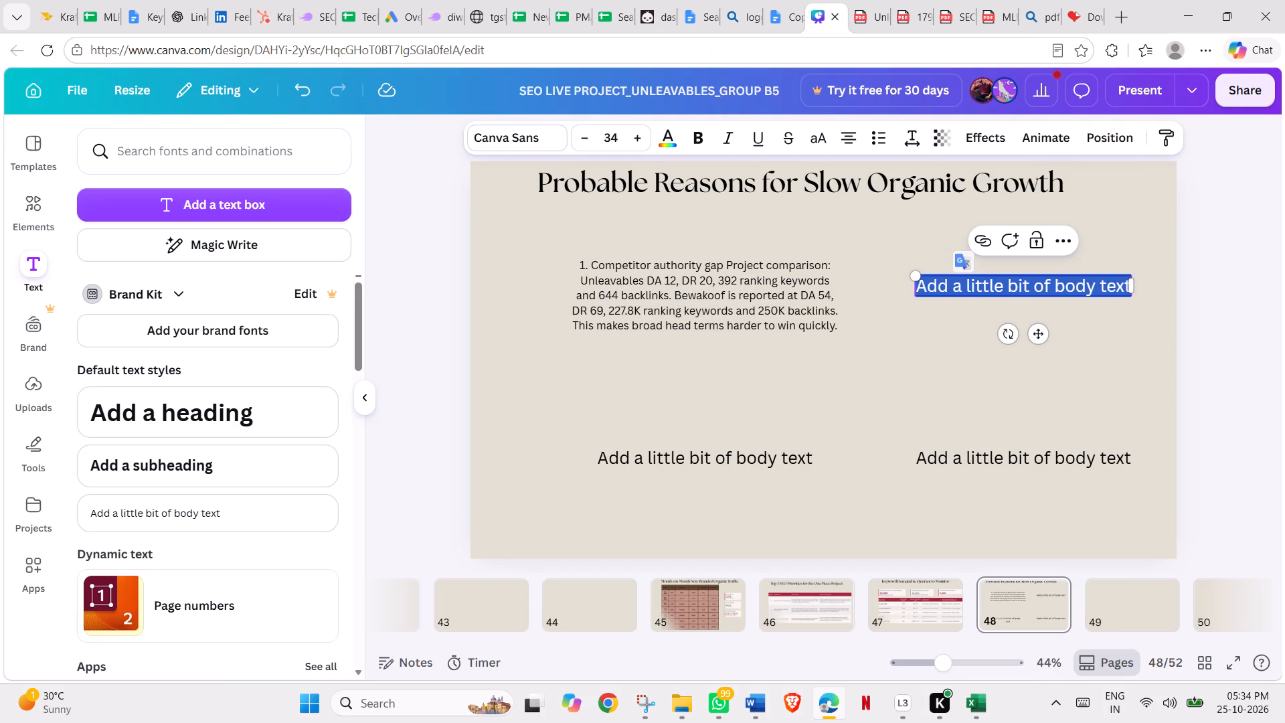
pyautogui.hotkey('ctrl', 'v')
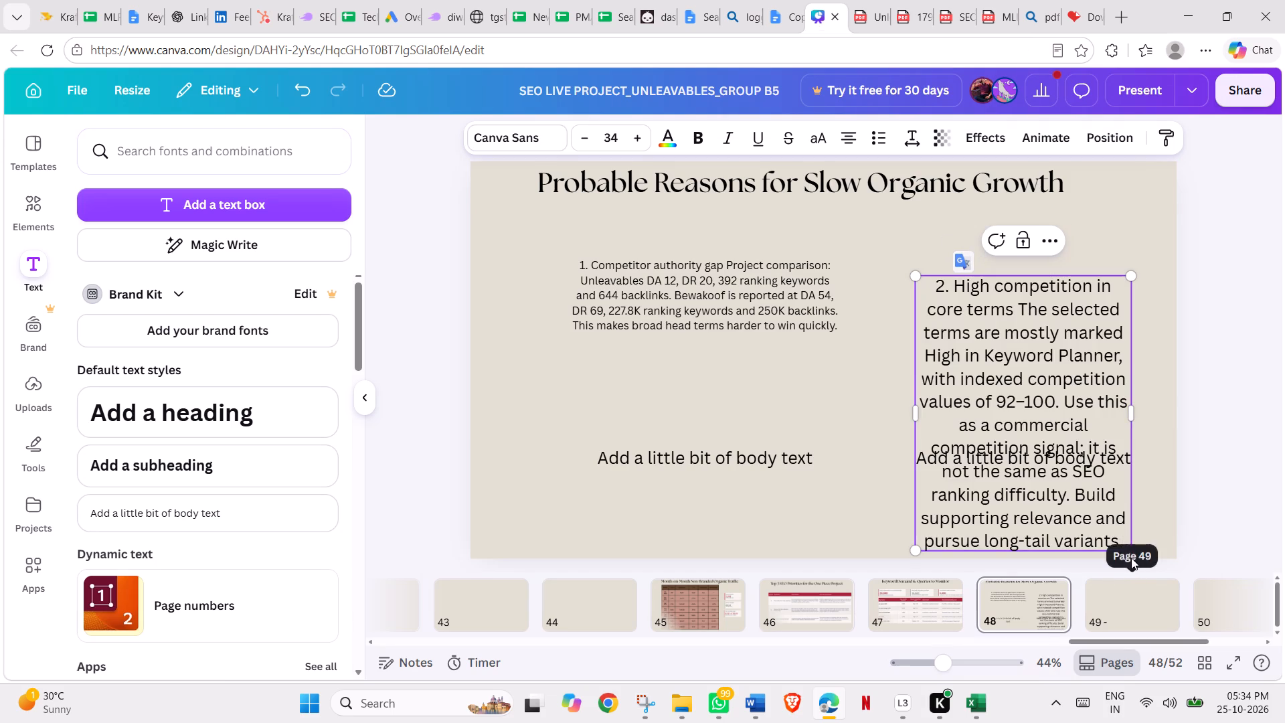
# Scale the high competition text box down to font size 15.5 and widen it to about 560.
pyautogui.moveTo(1133, 550); pyautogui.dragTo(1061, 369)
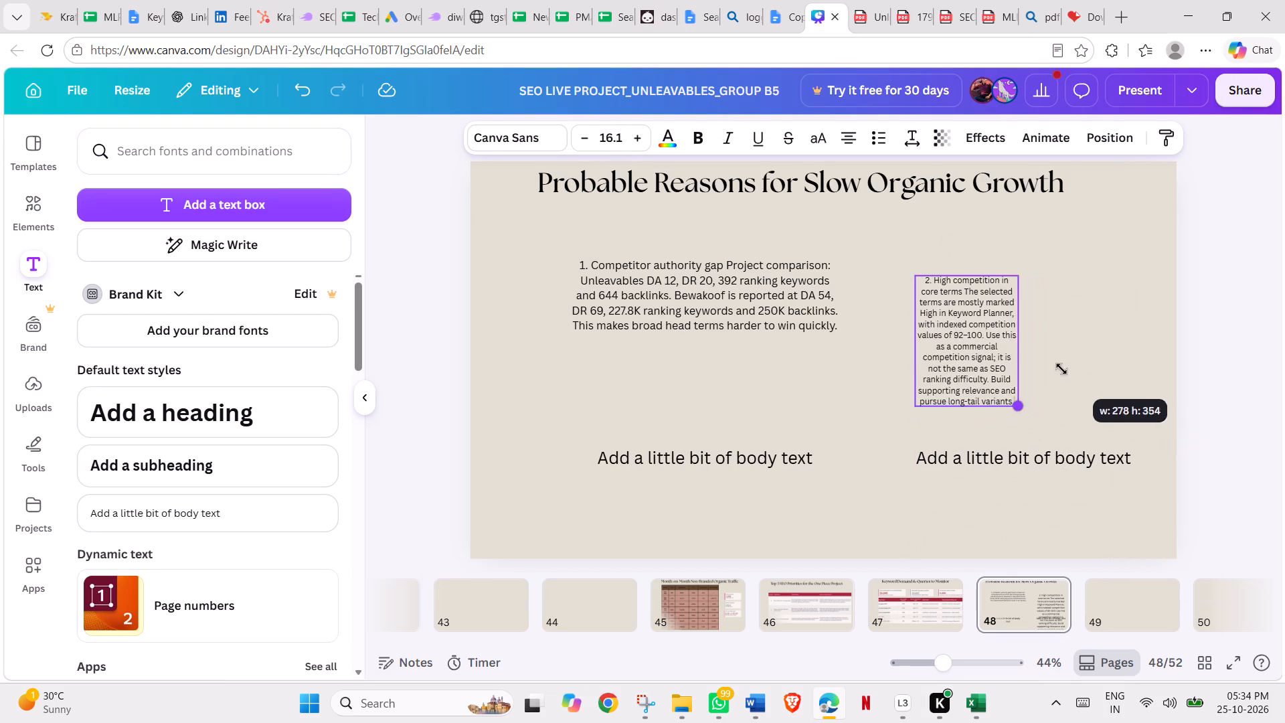
pyautogui.moveTo(1061, 369); pyautogui.dragTo(1056, 369)
pyautogui.moveTo(1016, 339); pyautogui.dragTo(1123, 321)
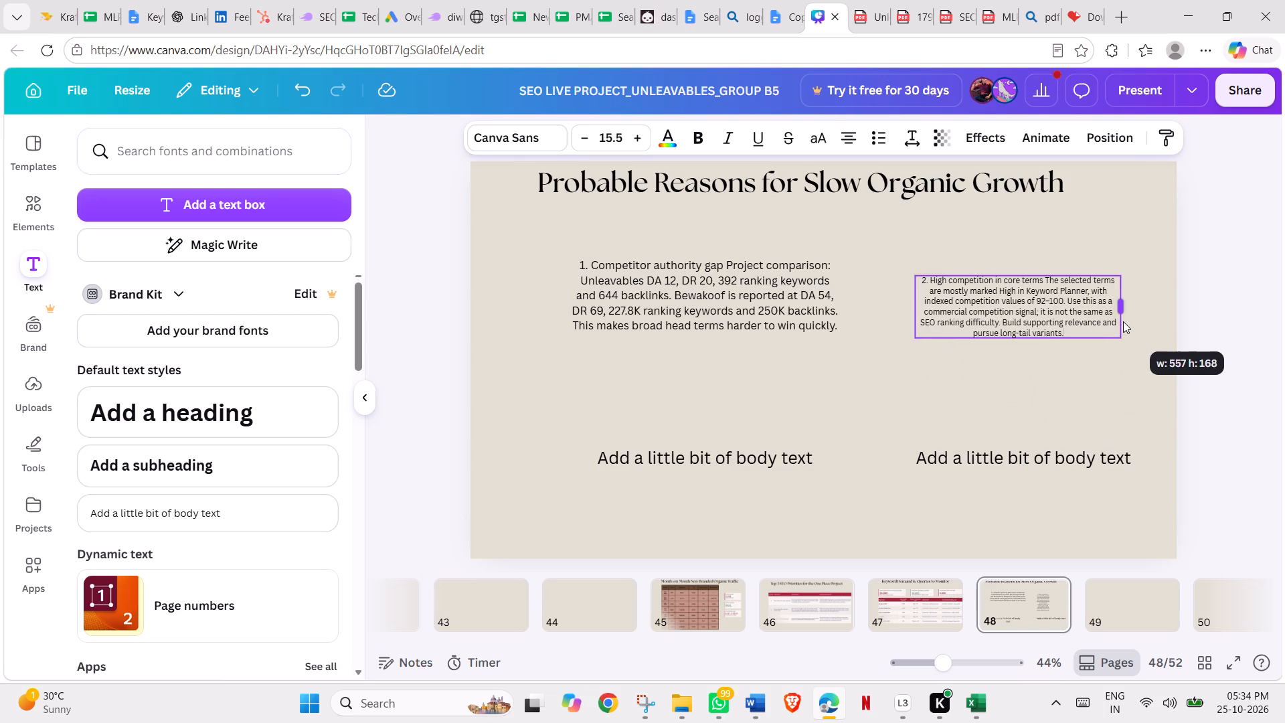
pyautogui.moveTo(1123, 321); pyautogui.dragTo(1125, 321)
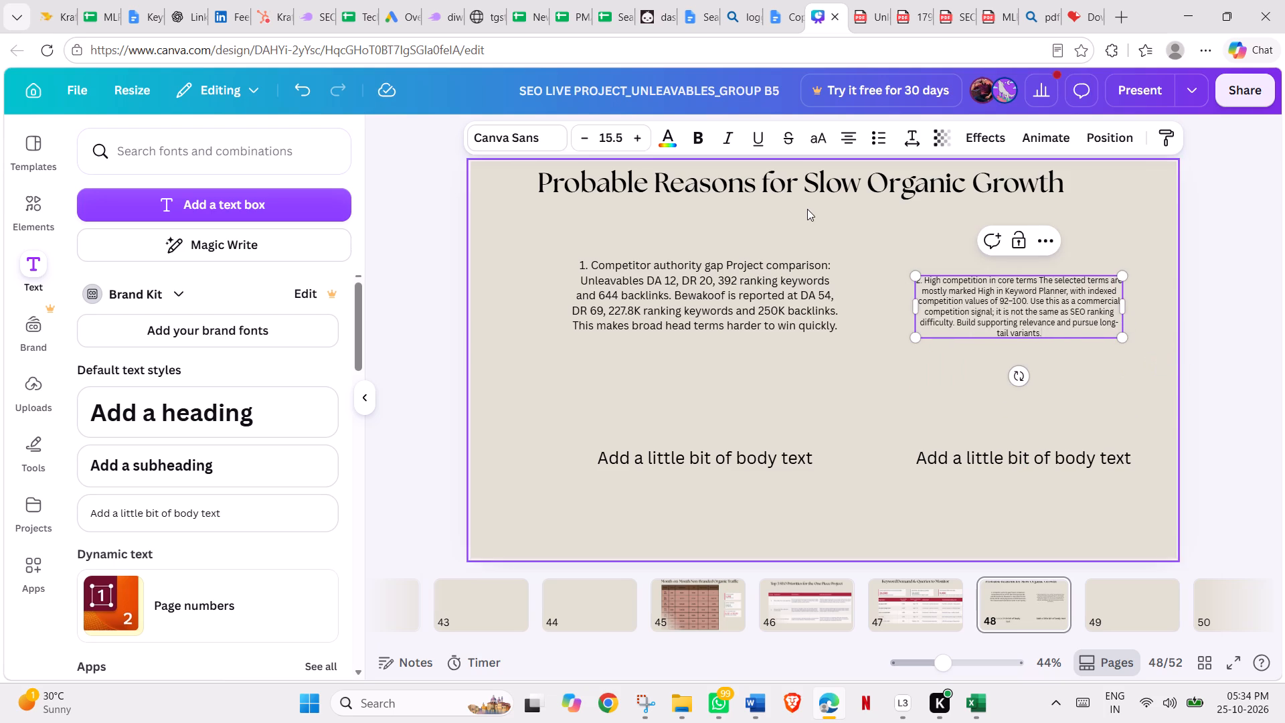
# Set the font size of the high competition text to 22.
pyautogui.click(730, 277)
pyautogui.click(936, 298)
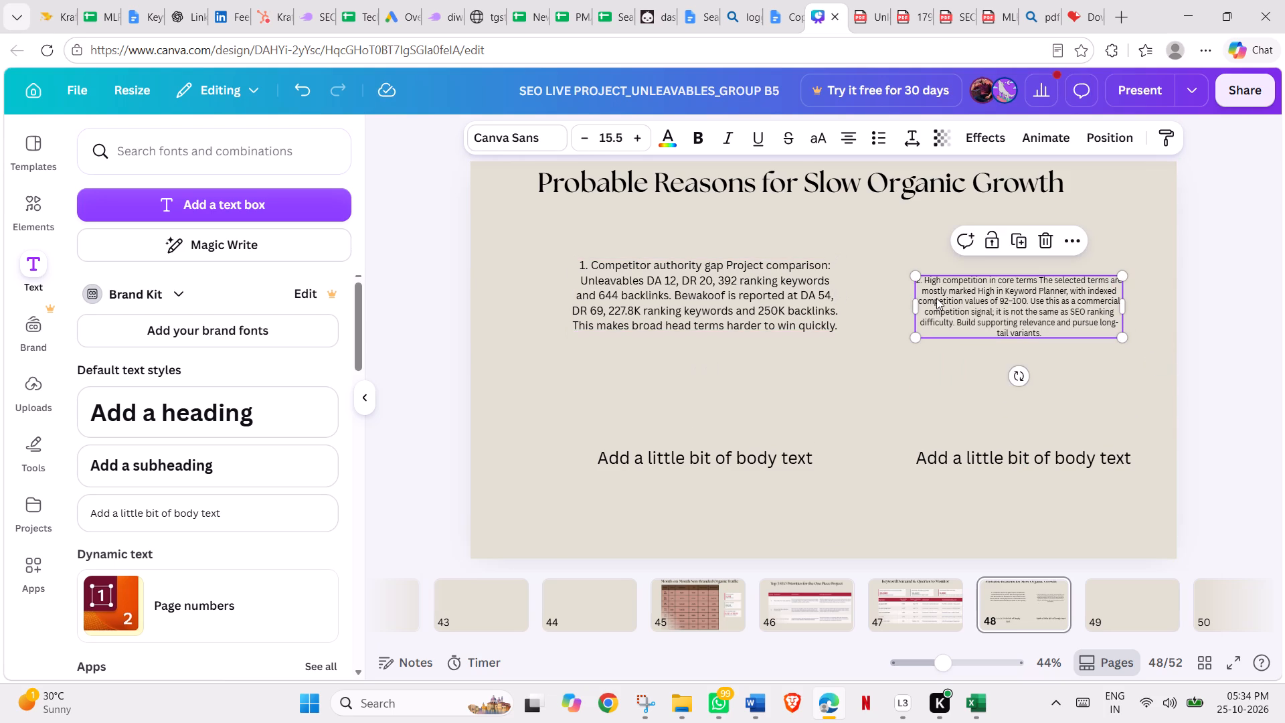
pyautogui.tripleClick(634, 138)
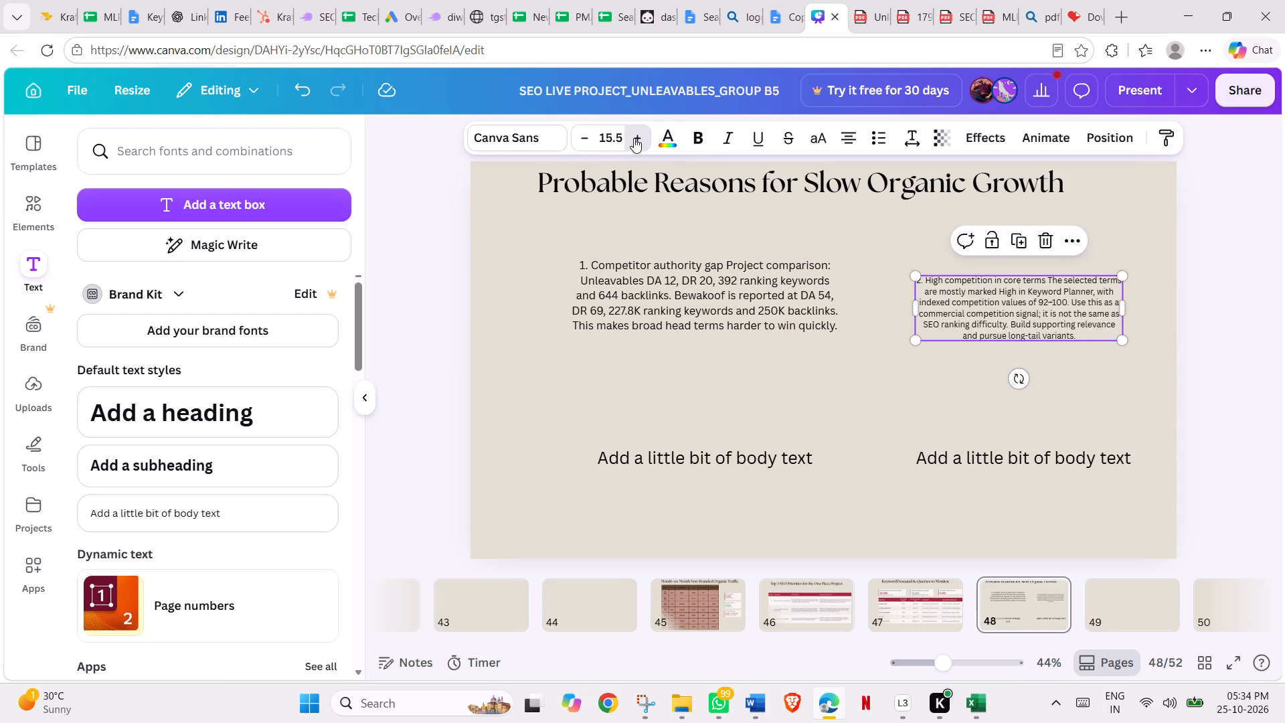
pyautogui.click(634, 138)
pyautogui.doubleClick(634, 138)
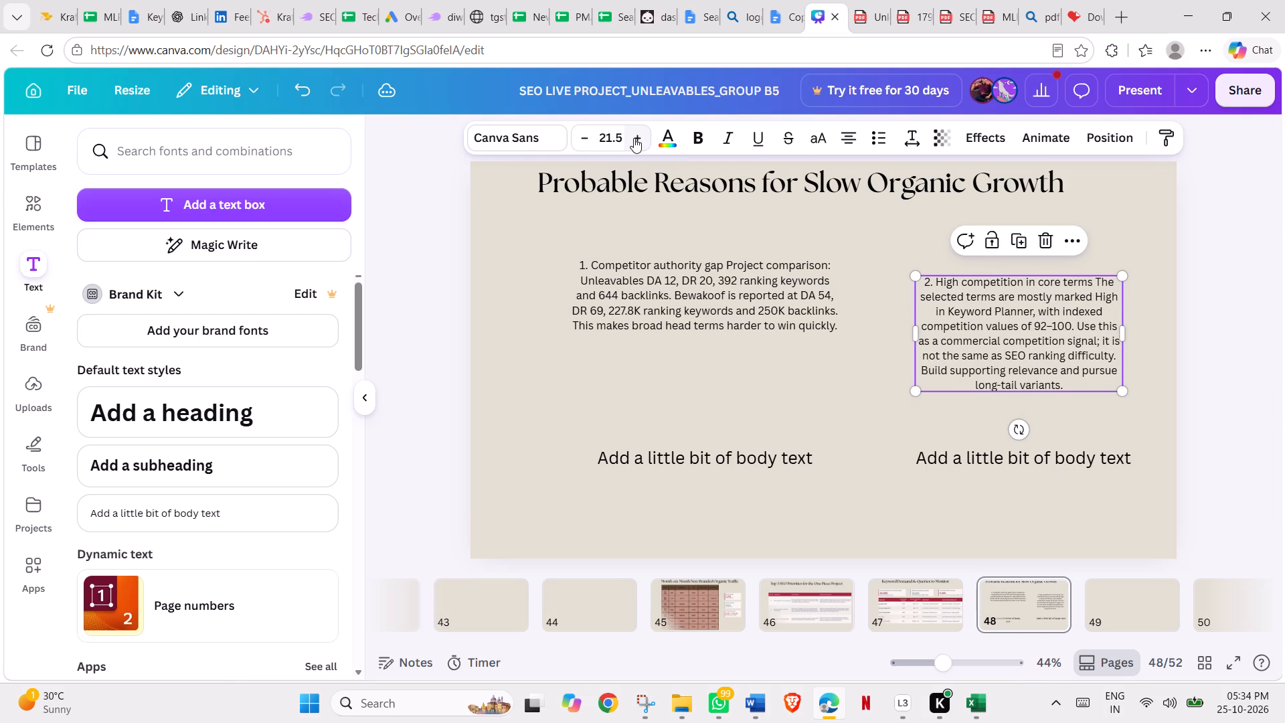
pyautogui.click(634, 138)
pyautogui.doubleClick(604, 133)
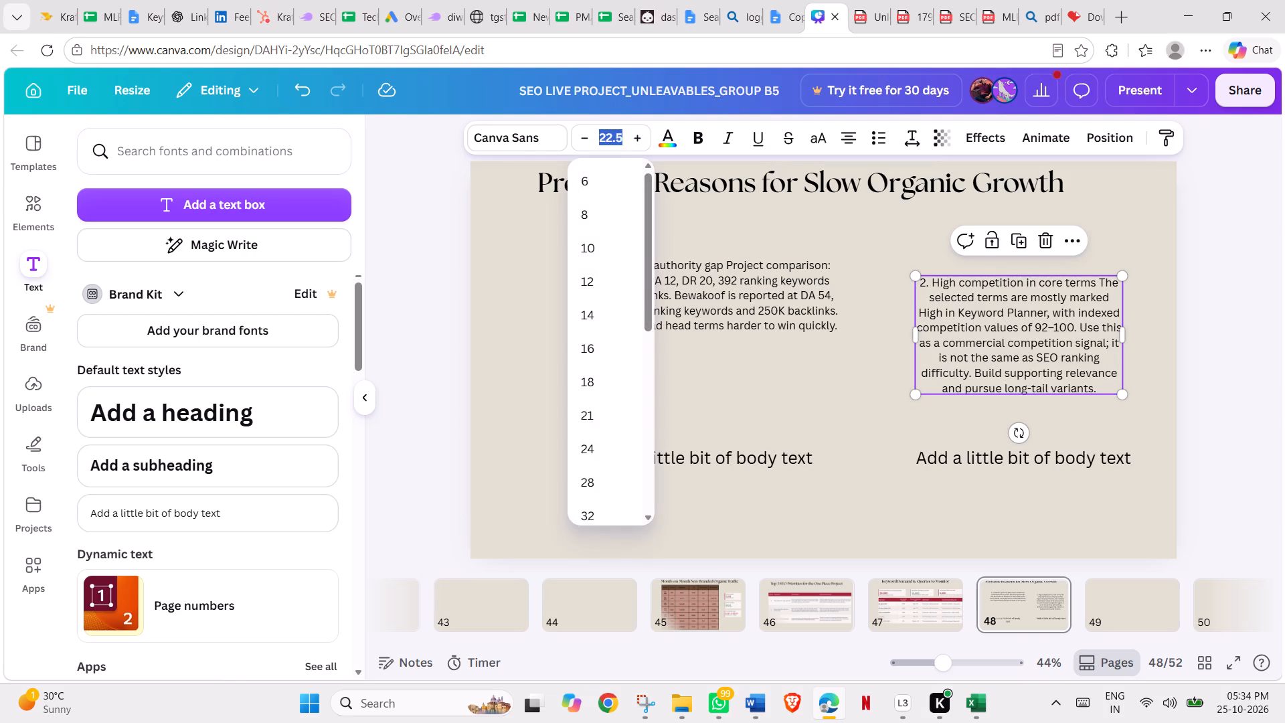
pyautogui.write('22')
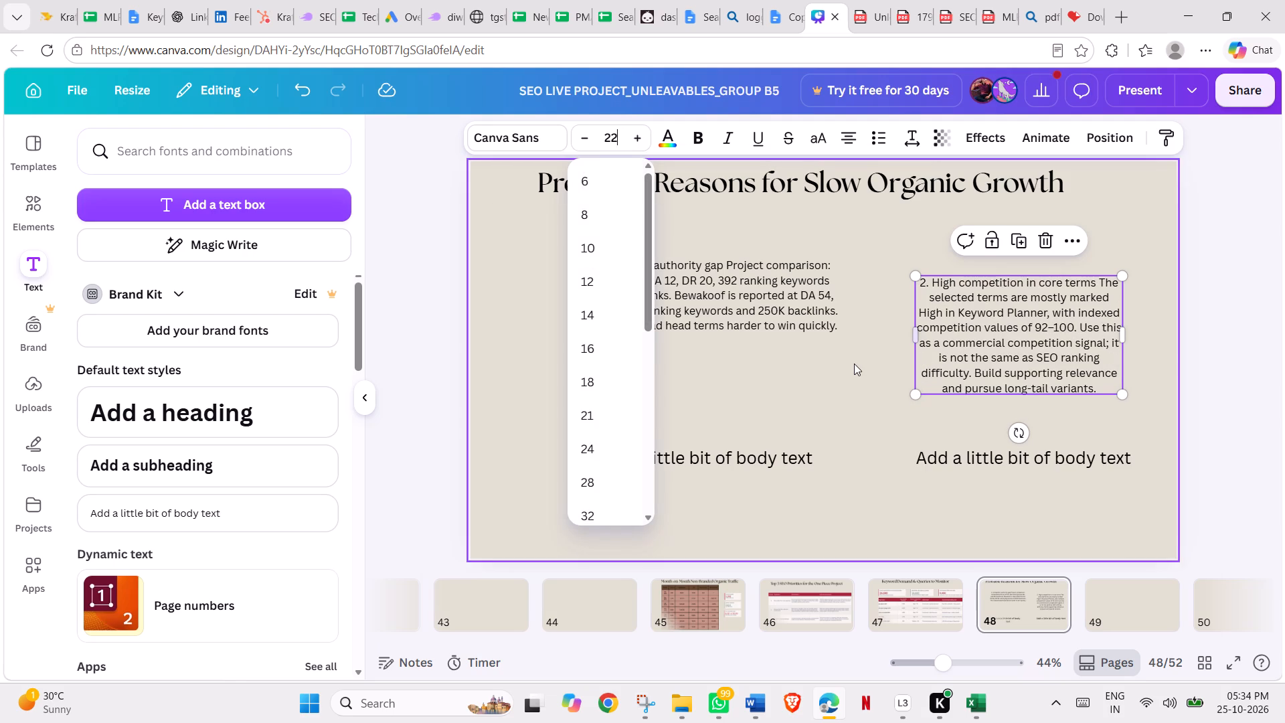
pyautogui.click(853, 363)
# Move the high competition text box up closer to the heading and widen it to wrap over seven lines.
pyautogui.moveTo(1001, 318); pyautogui.dragTo(994, 289)
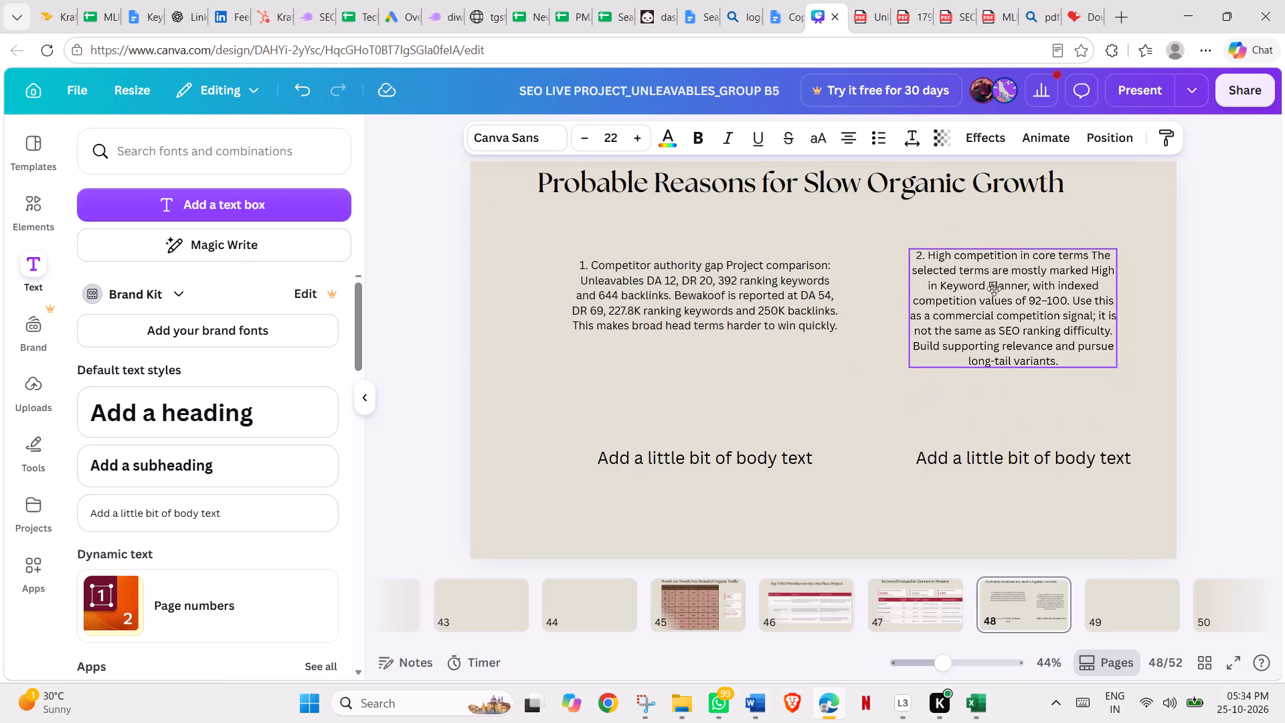
pyautogui.moveTo(994, 289); pyautogui.dragTo(994, 287)
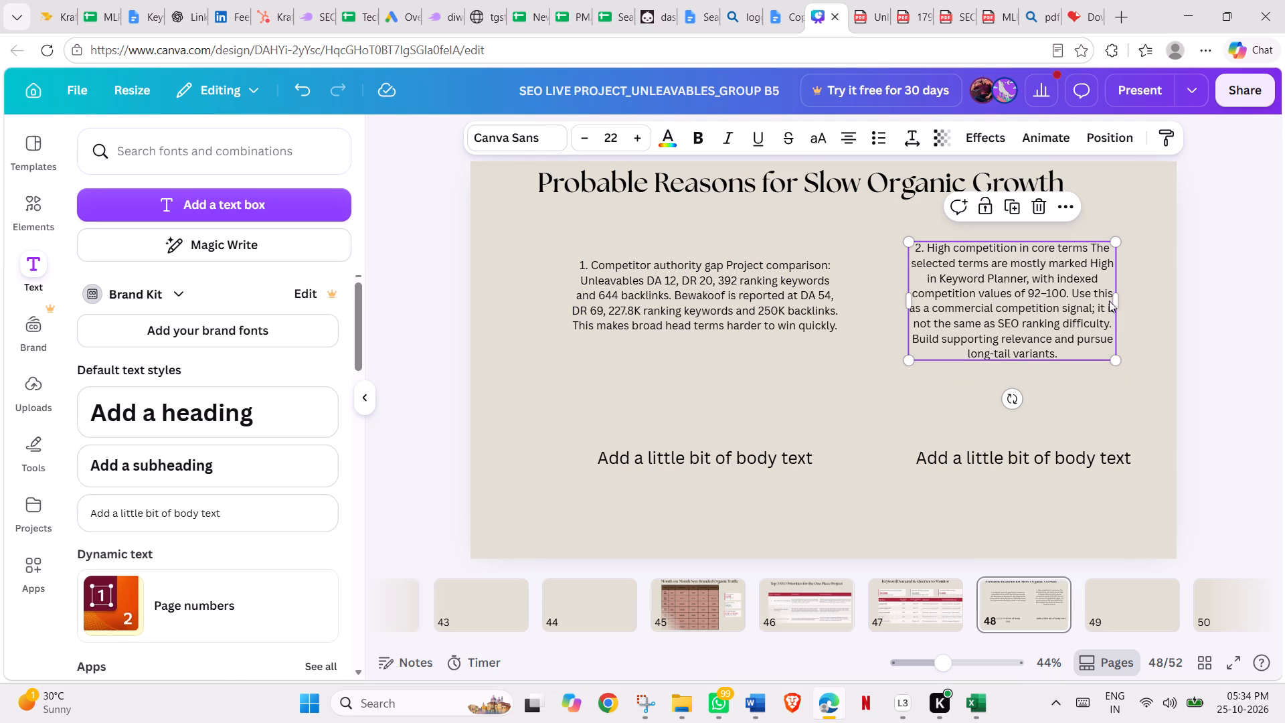
pyautogui.click(1114, 299)
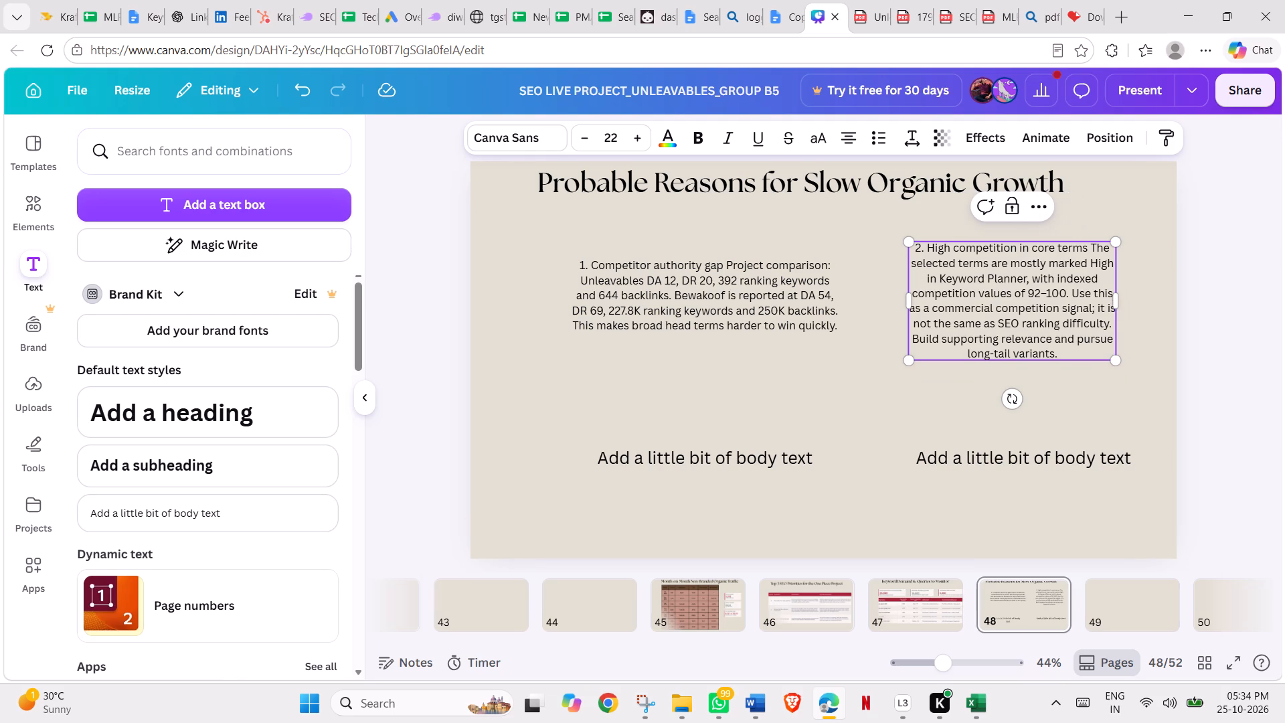
pyautogui.moveTo(1116, 299); pyautogui.dragTo(1149, 298)
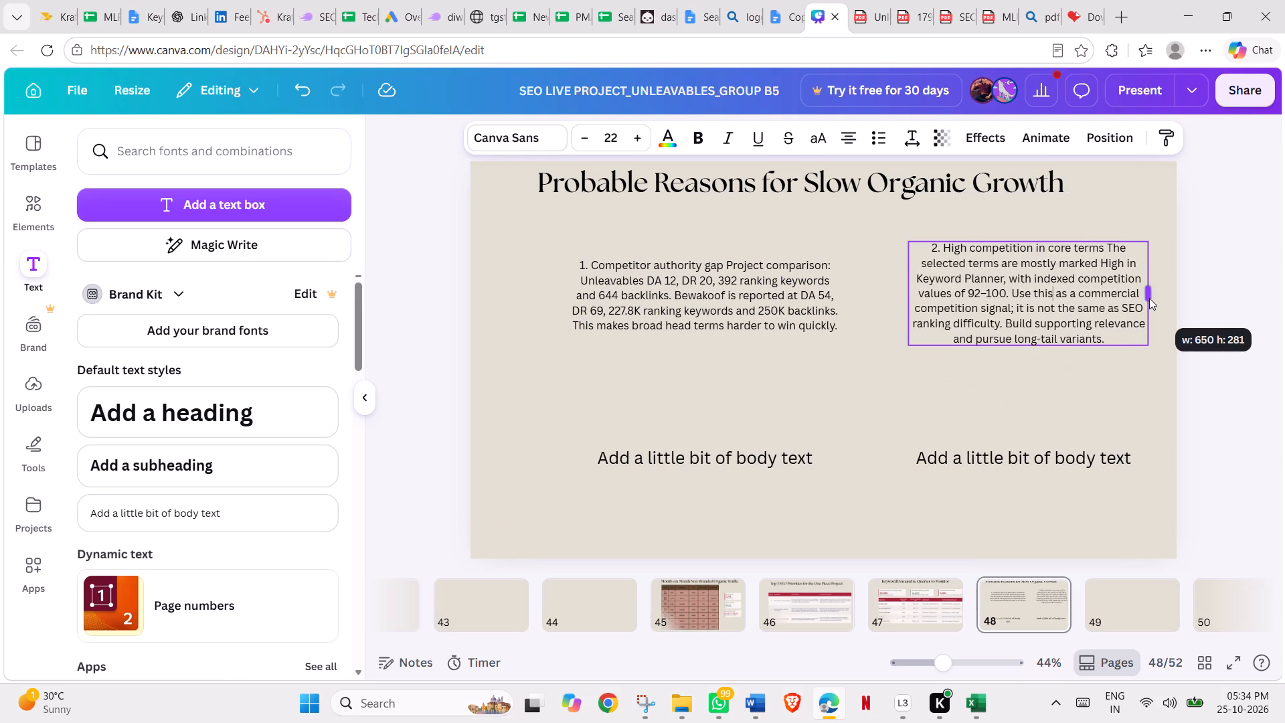
pyautogui.moveTo(1149, 298); pyautogui.dragTo(1156, 298)
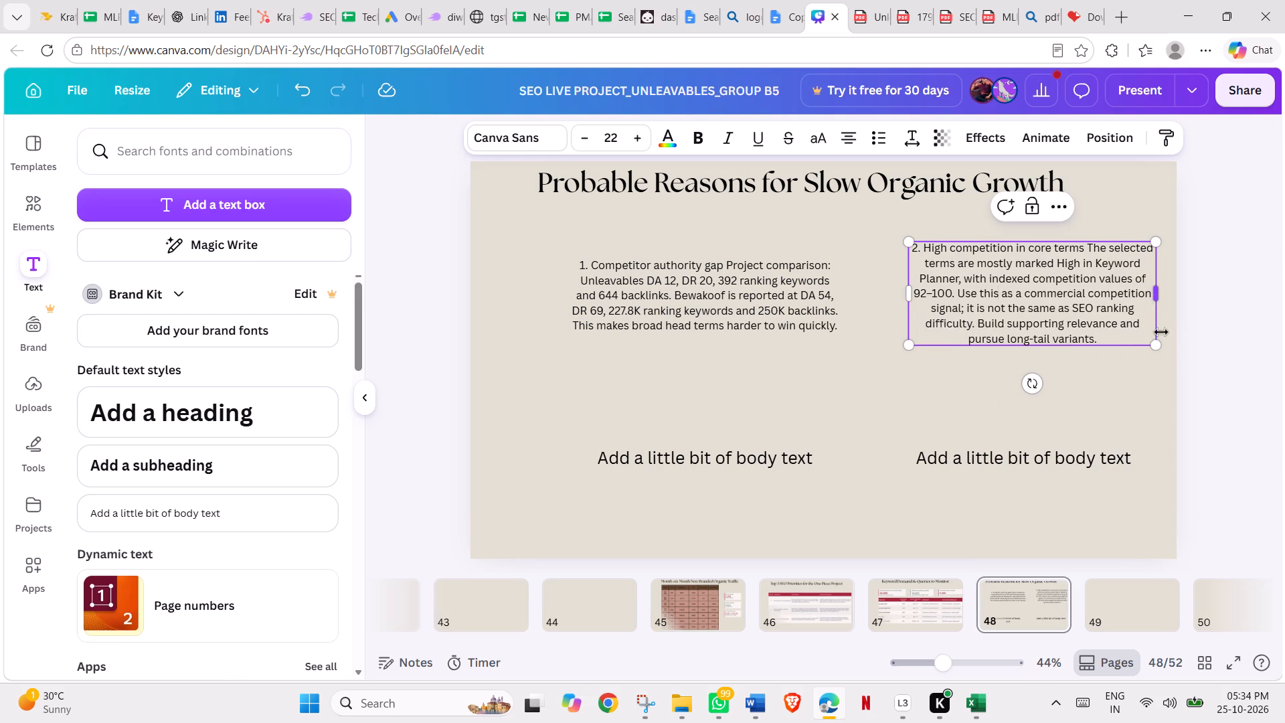
# Scale the high competition text box down to font size 18.8 and move it slightly lower, centred above the lower-right placeholder.
pyautogui.moveTo(1159, 347); pyautogui.dragTo(1125, 326)
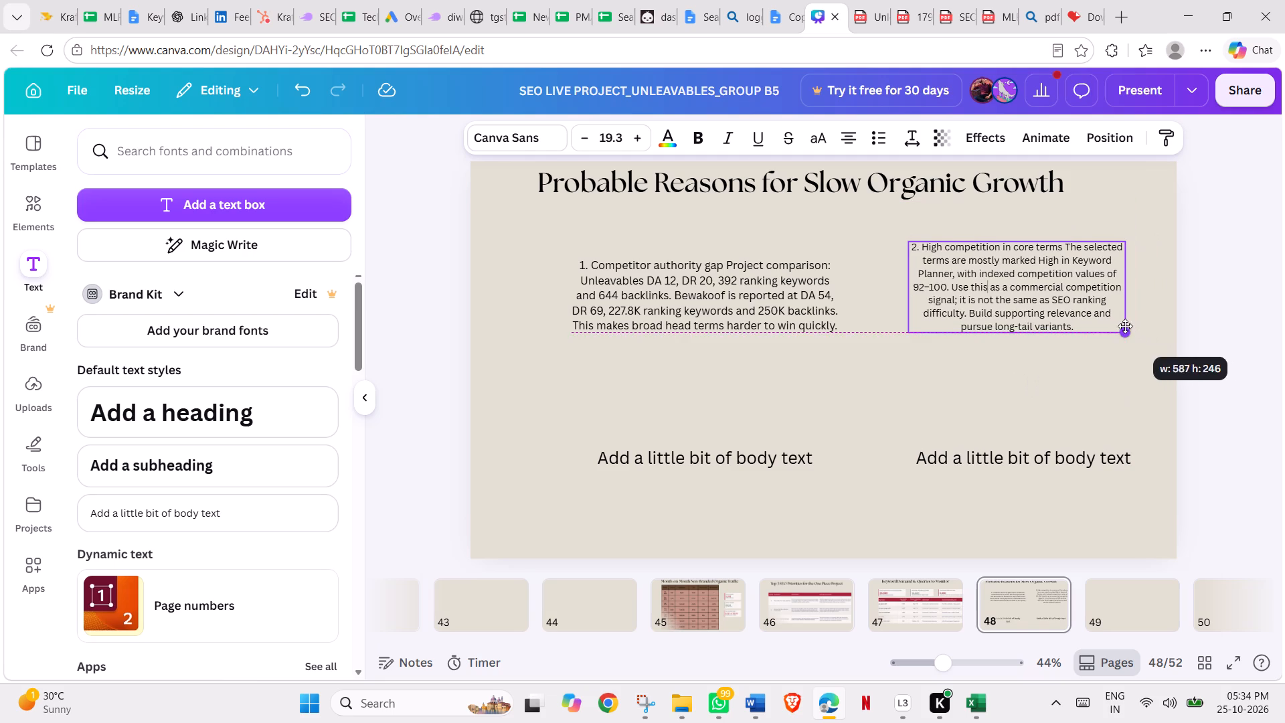
pyautogui.moveTo(1125, 326); pyautogui.dragTo(1124, 326)
pyautogui.moveTo(1071, 301); pyautogui.dragTo(1071, 310)
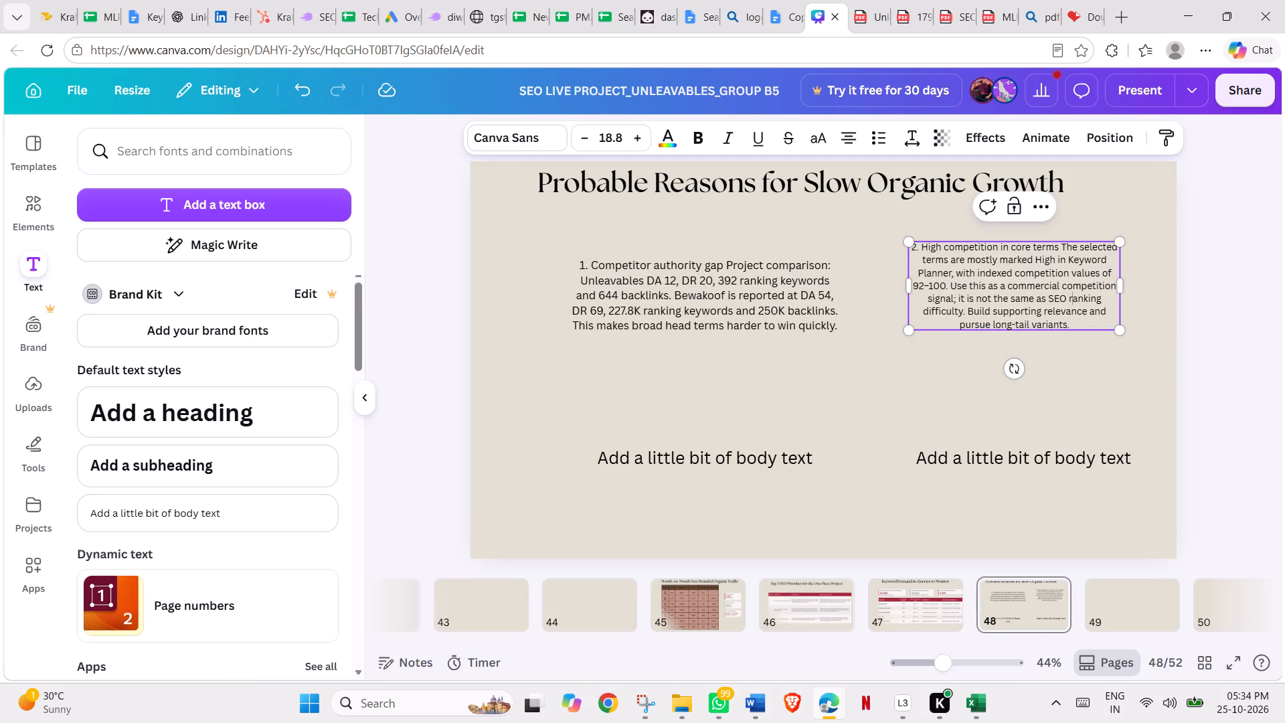
pyautogui.moveTo(1071, 310); pyautogui.dragTo(1074, 322)
pyautogui.click(1105, 355)
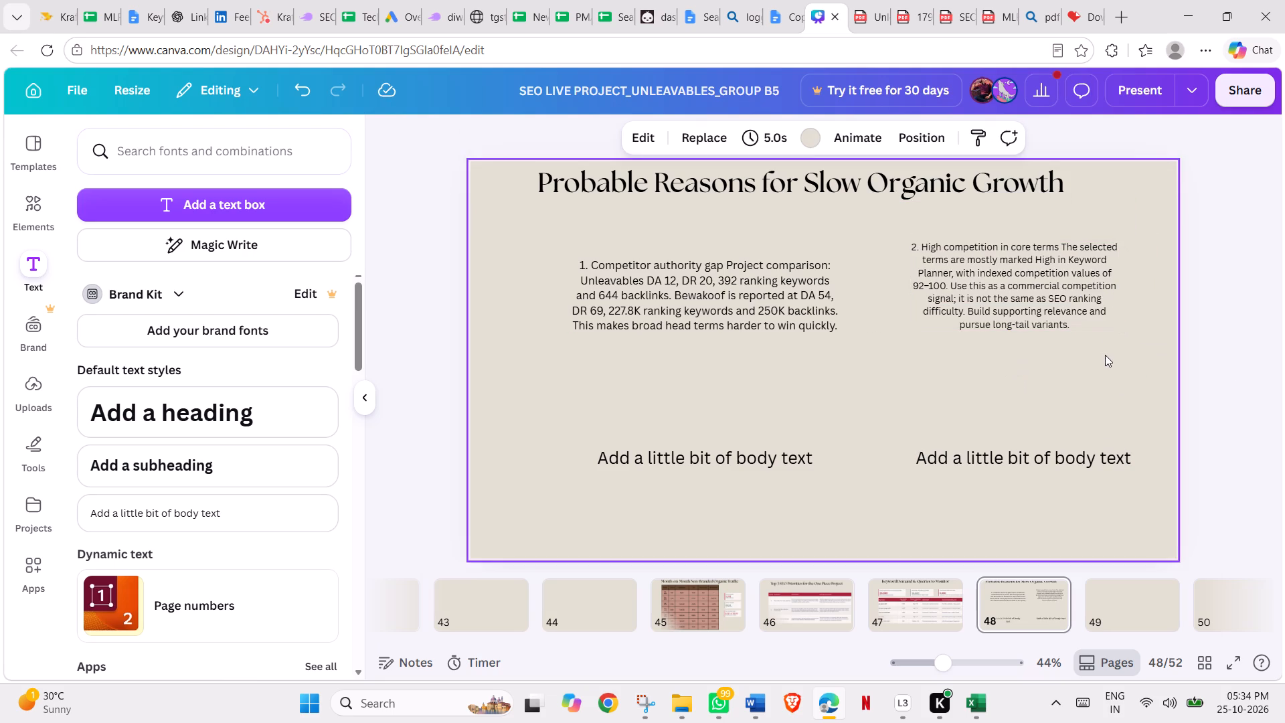
pyautogui.moveTo(1055, 301); pyautogui.dragTo(1057, 313)
pyautogui.click(817, 382)
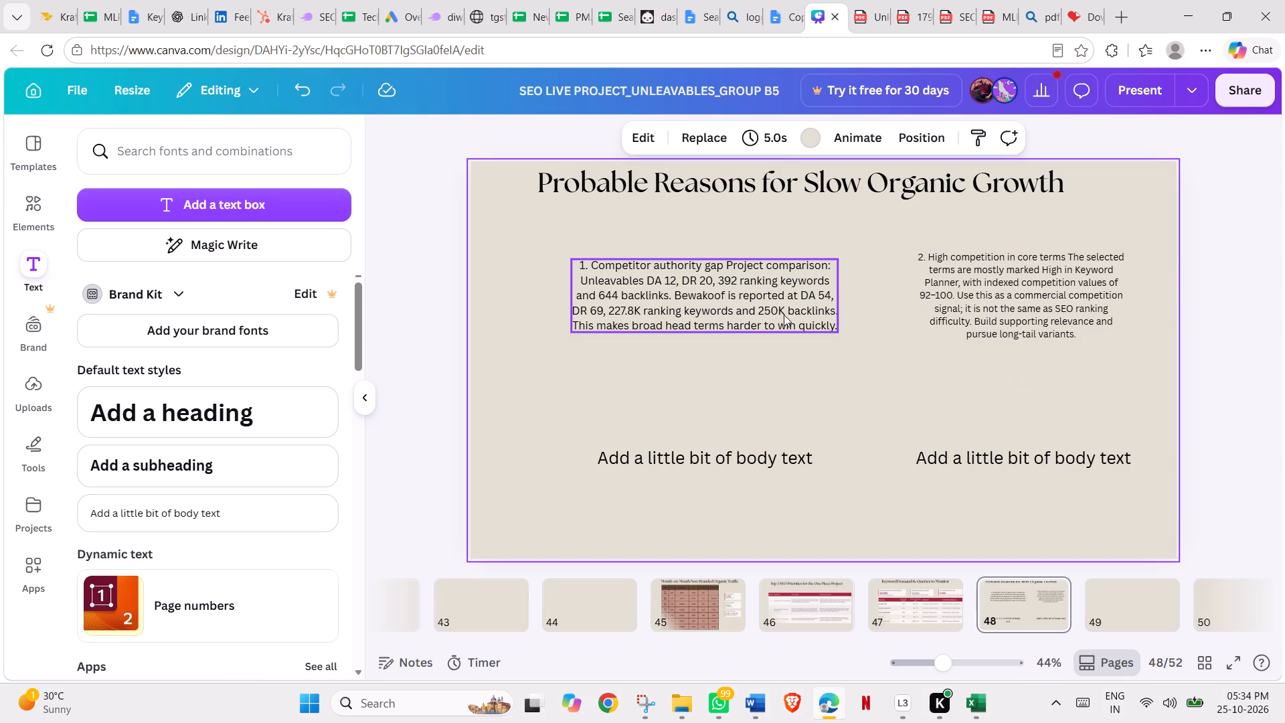
# Narrow the competitor authority gap text box to wrap over seven lines and position it level with the high competition text.
pyautogui.click(782, 313)
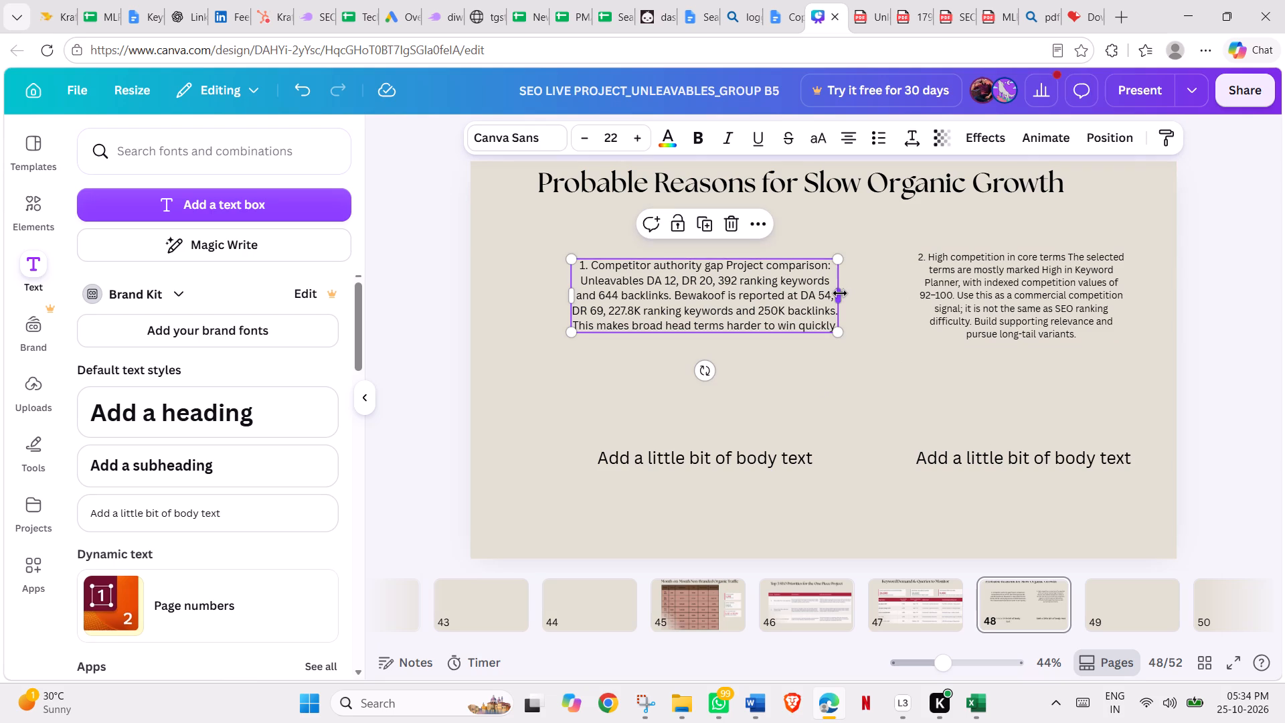
pyautogui.moveTo(840, 295); pyautogui.dragTo(806, 295)
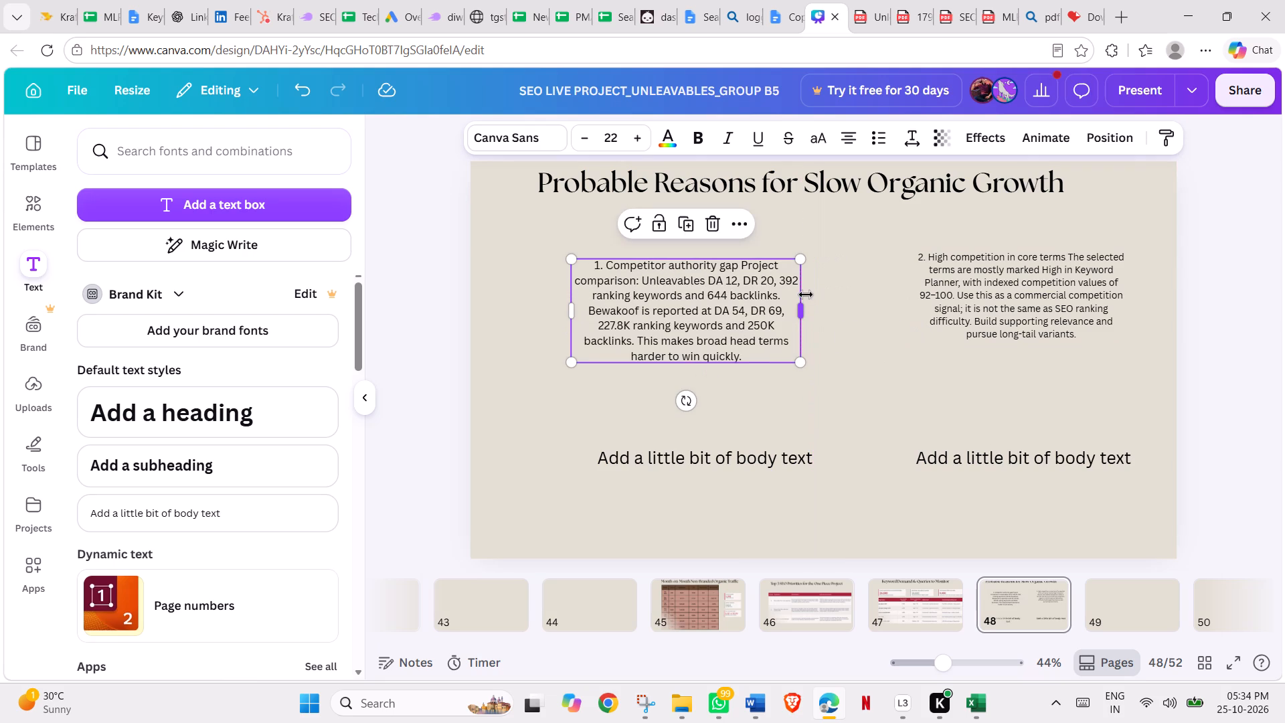
pyautogui.moveTo(746, 311); pyautogui.dragTo(756, 307)
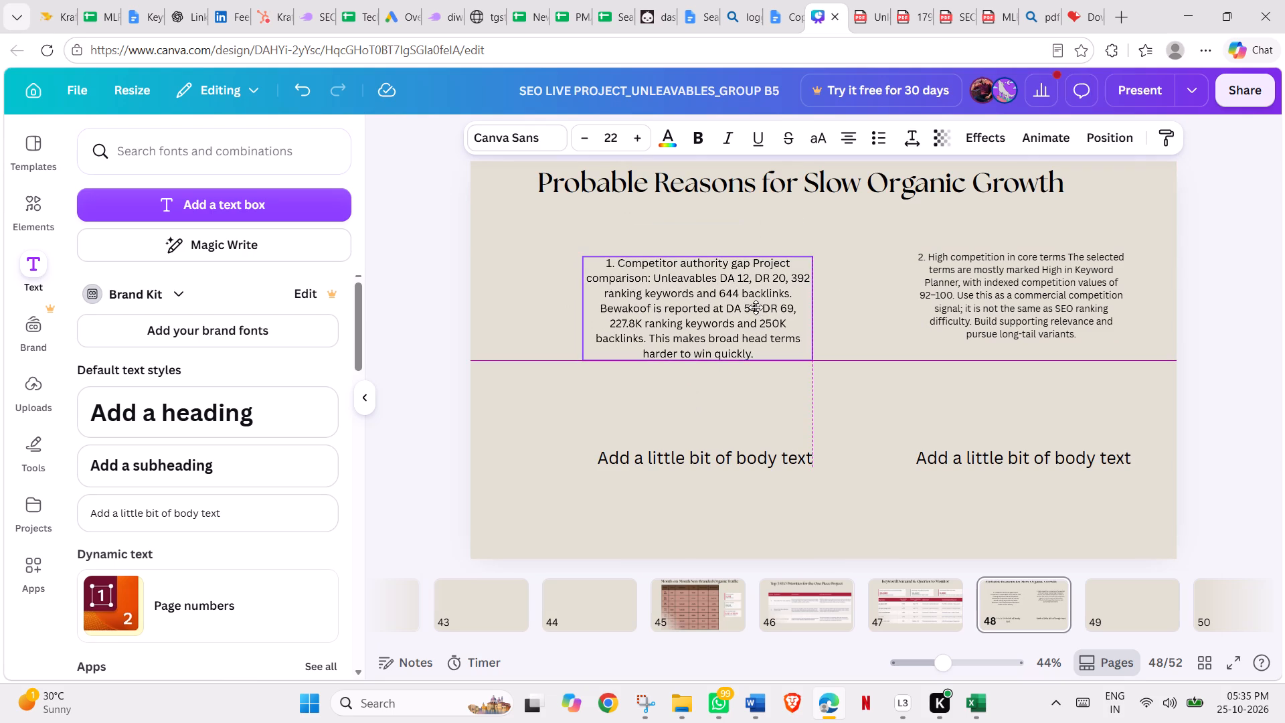
pyautogui.moveTo(756, 307); pyautogui.dragTo(756, 305)
# Set the font size of the high competition text to 22 to match the competitor authority gap text.
pyautogui.click(968, 292)
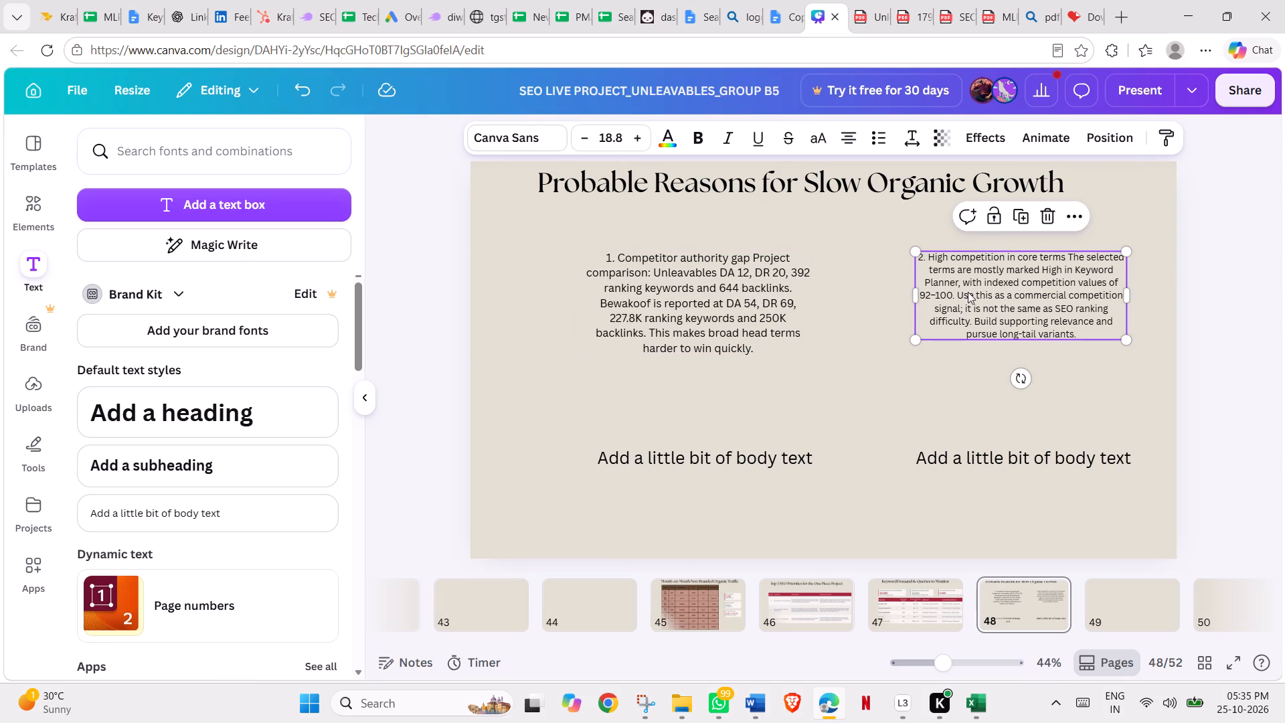
pyautogui.doubleClick(639, 137)
pyautogui.moveTo(639, 137); pyautogui.dragTo(640, 155)
pyautogui.click(636, 139)
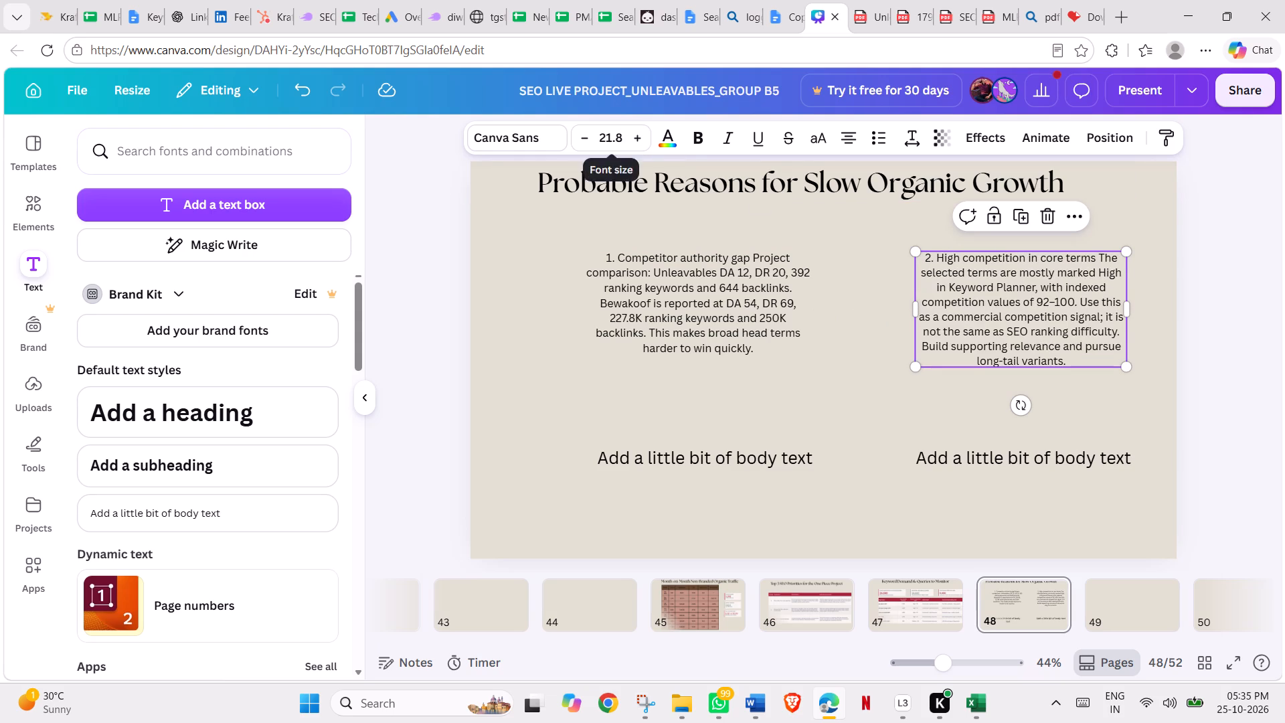
pyautogui.doubleClick(612, 137)
pyautogui.write('22')
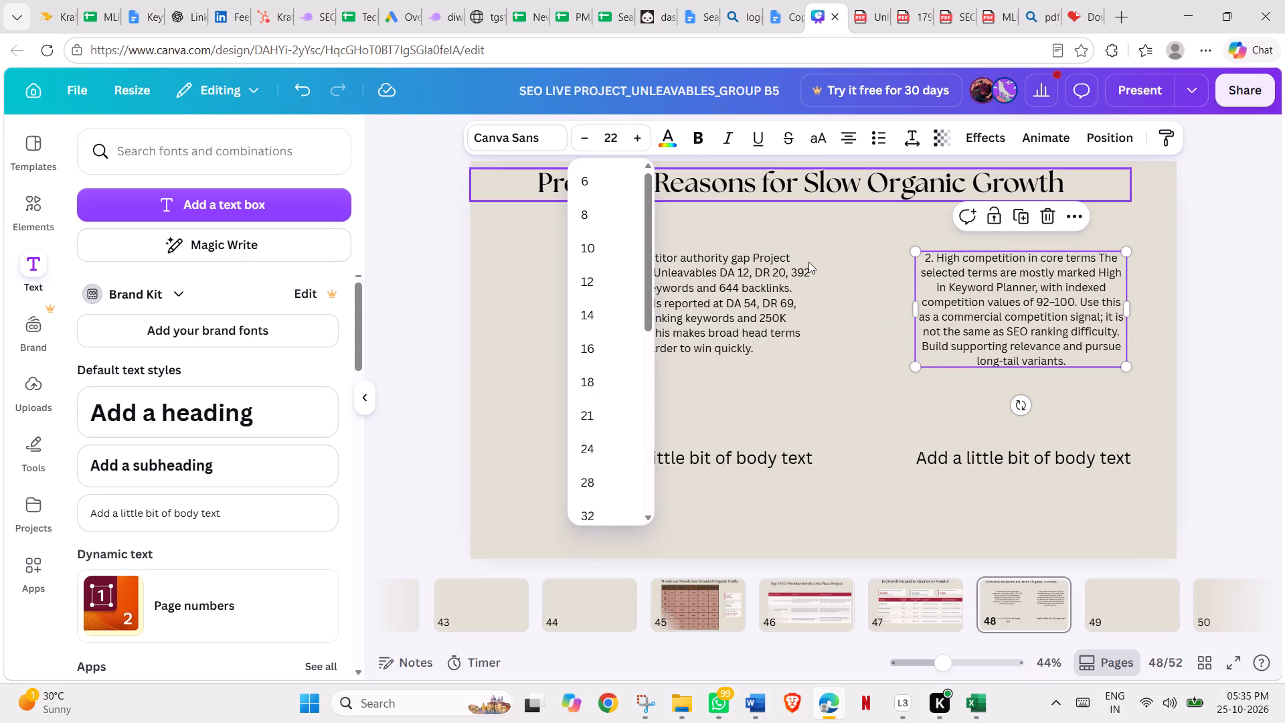
pyautogui.click(852, 323)
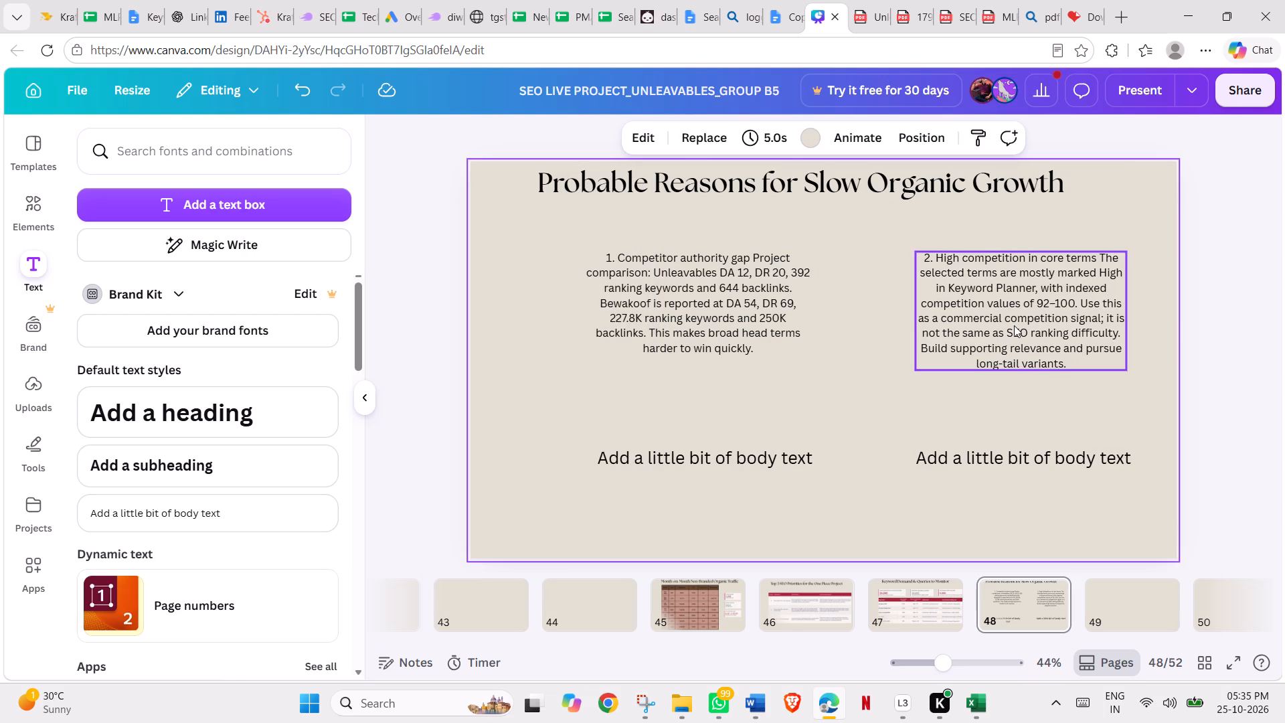
# Shift the high competition text box slightly toward the slide's centre and widen it to wrap over seven lines.
pyautogui.moveTo(1014, 325); pyautogui.dragTo(1005, 325)
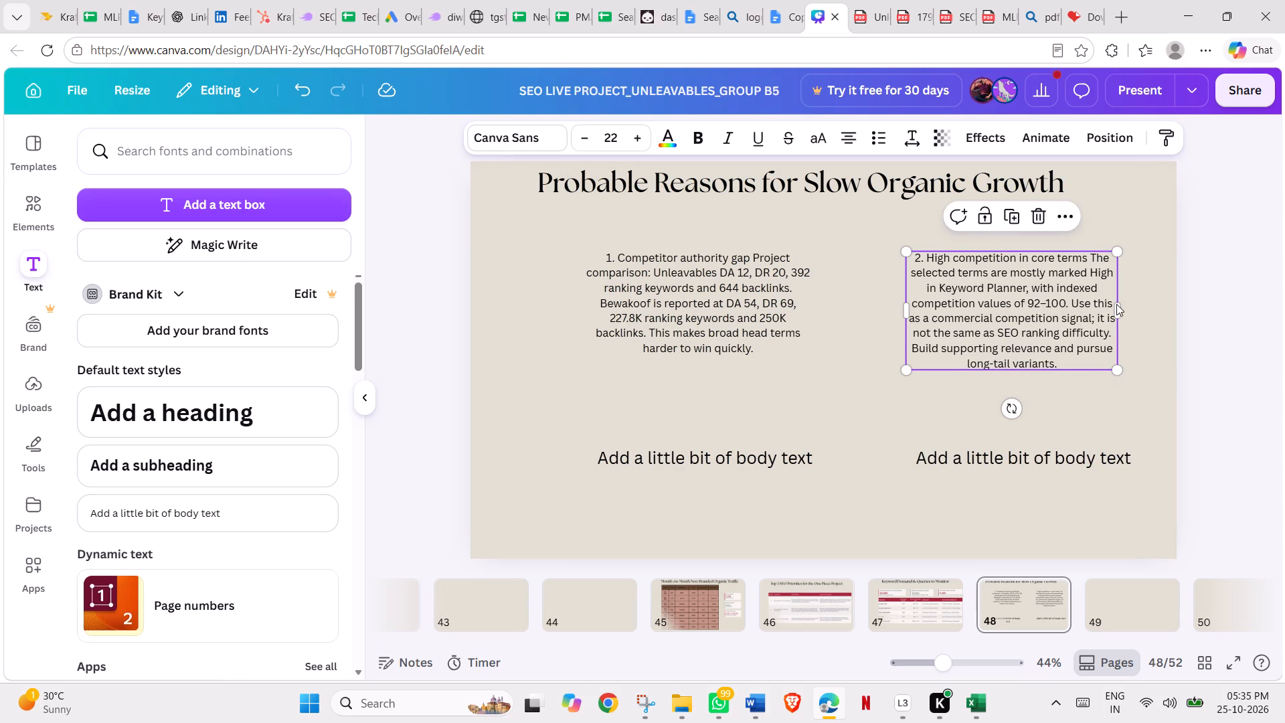
pyautogui.click(1116, 304)
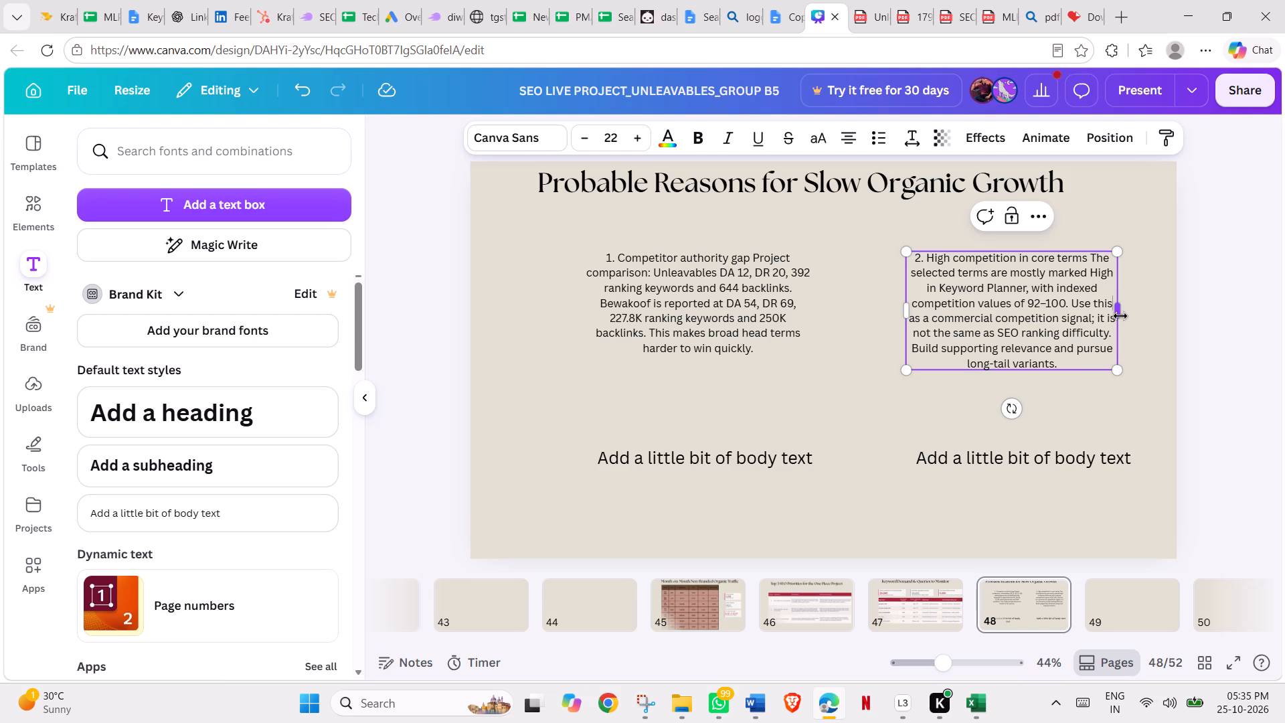
pyautogui.moveTo(1120, 316); pyautogui.dragTo(1135, 314)
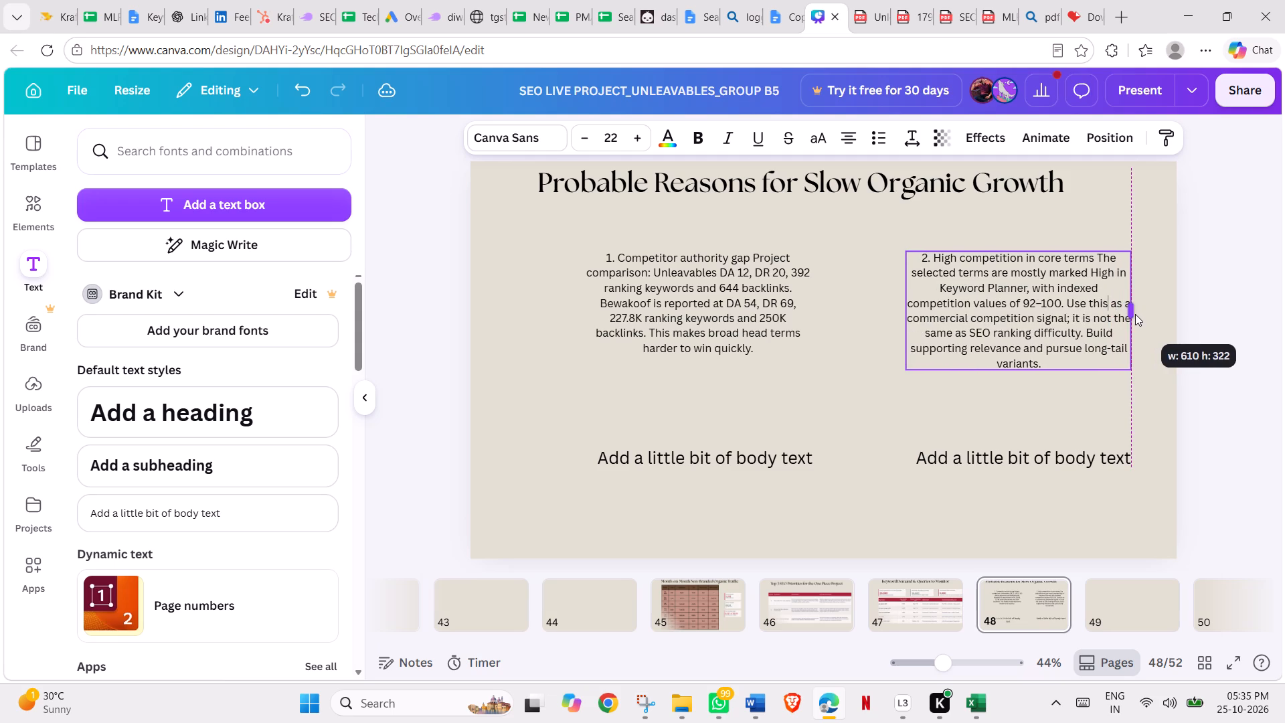
pyautogui.moveTo(1135, 314); pyautogui.dragTo(1153, 310)
pyautogui.click(1227, 295)
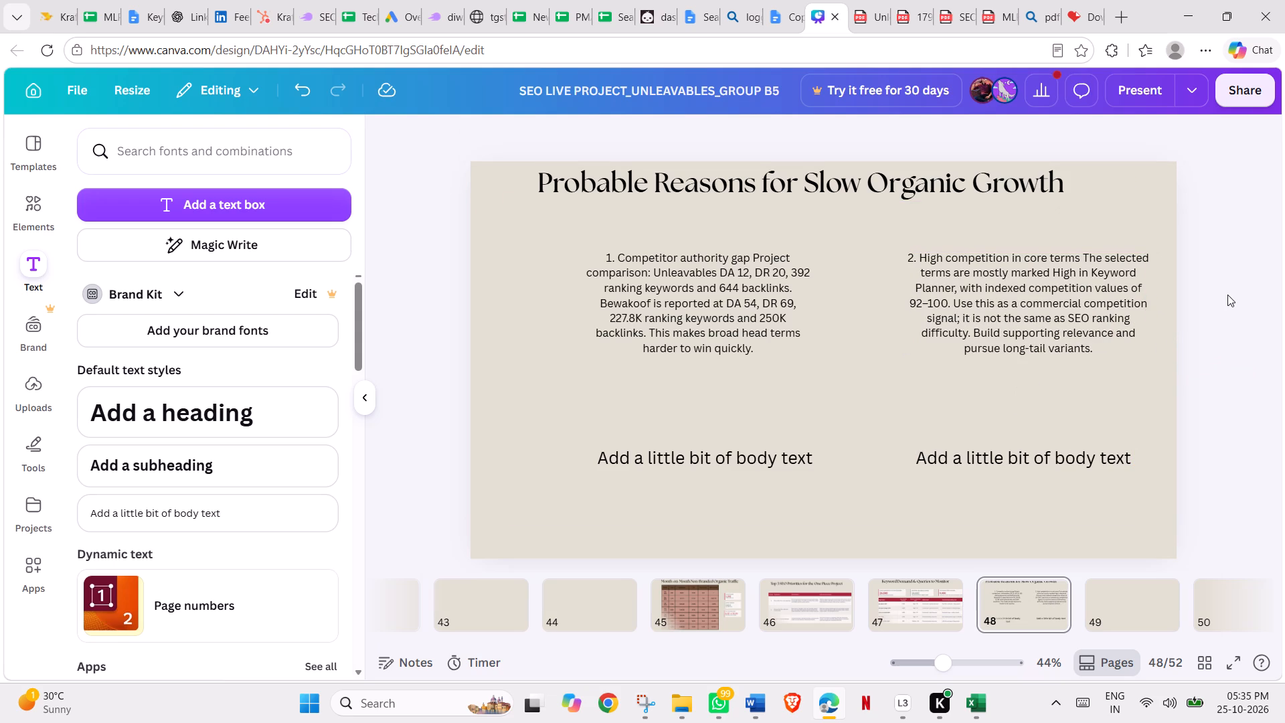
# Replace the lower-left placeholder text on page 48 with the "3. Intent-to-page mismatch" heading and paragraph copied from the reference PDF.
pyautogui.doubleClick(756, 458)
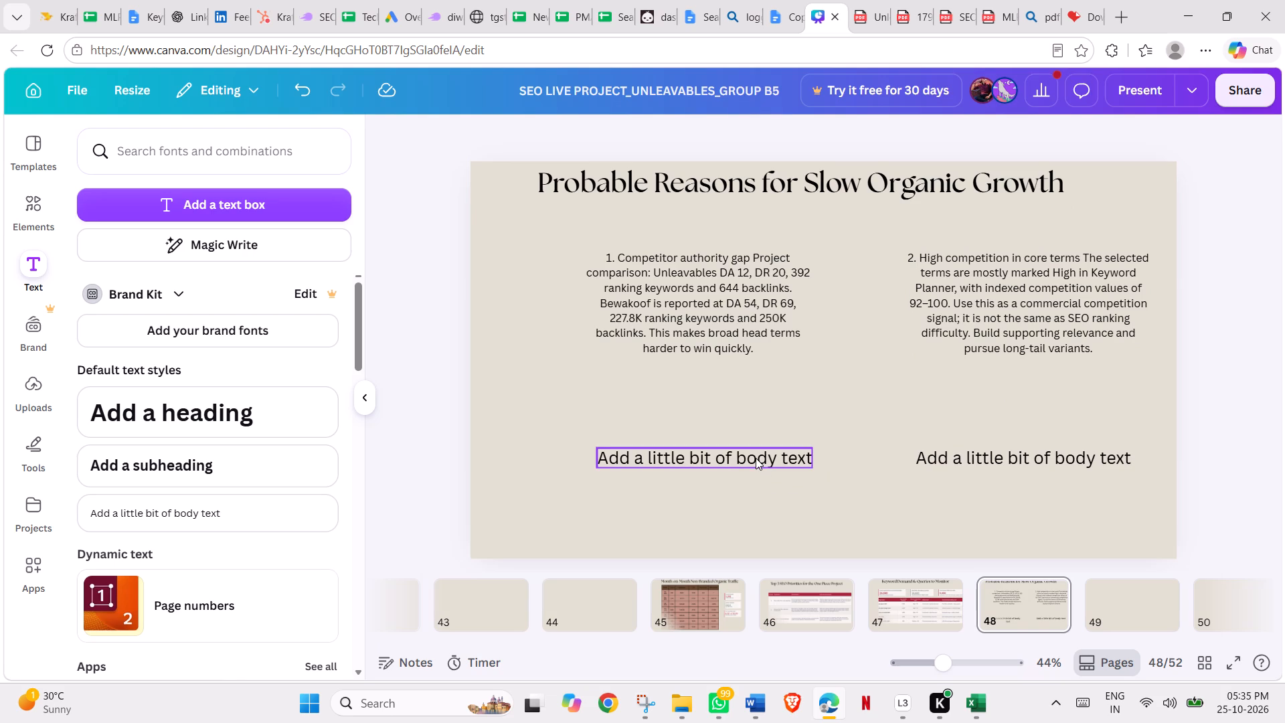
pyautogui.click(871, 7)
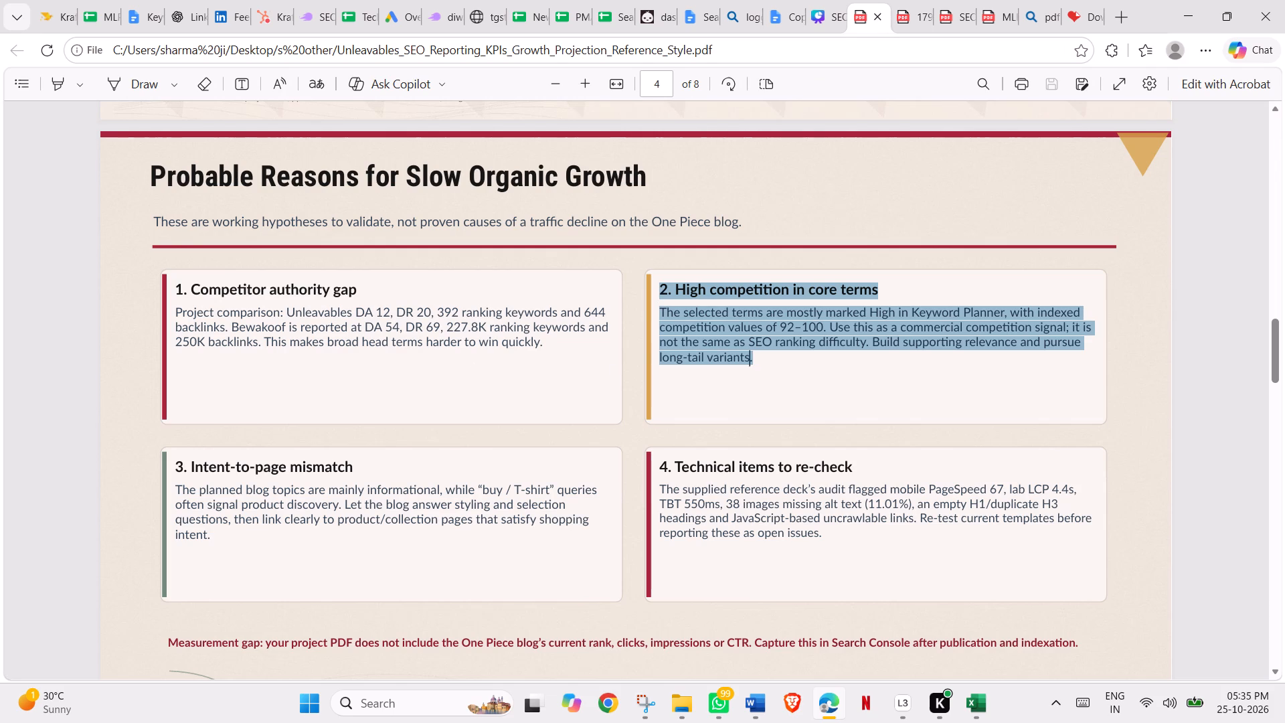
pyautogui.moveTo(175, 465); pyautogui.dragTo(197, 534)
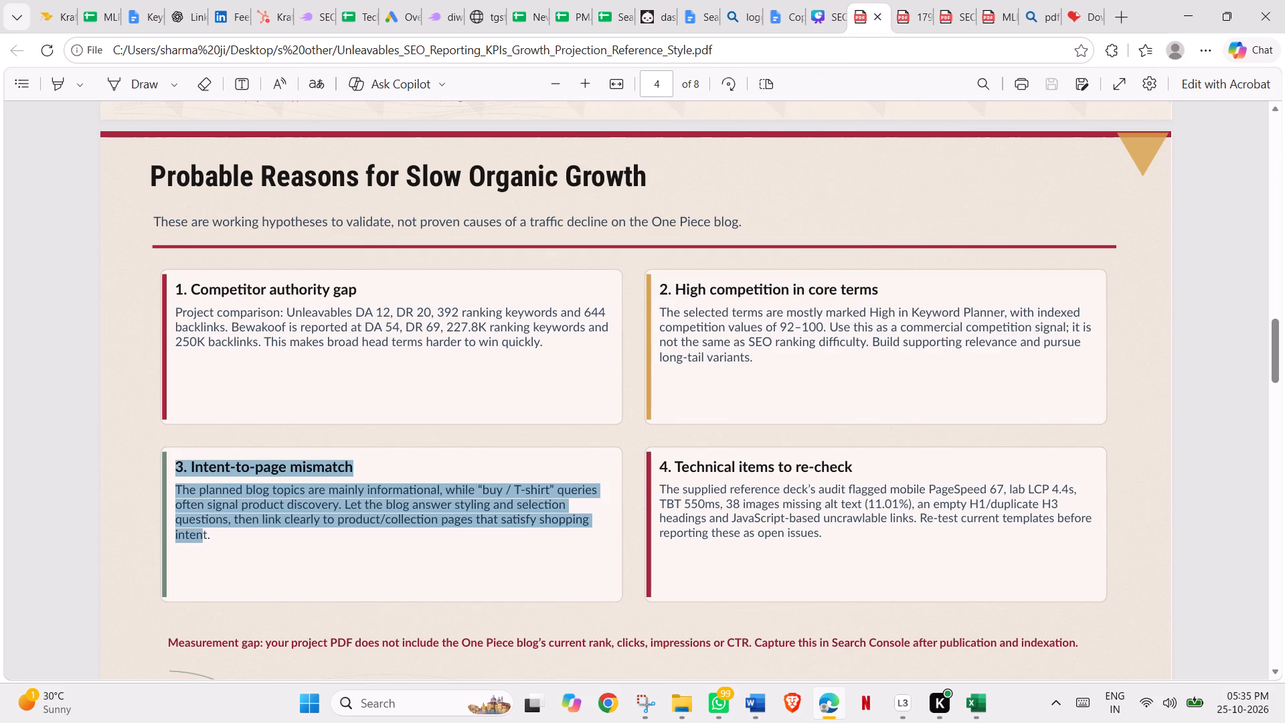
pyautogui.moveTo(197, 534); pyautogui.dragTo(215, 540)
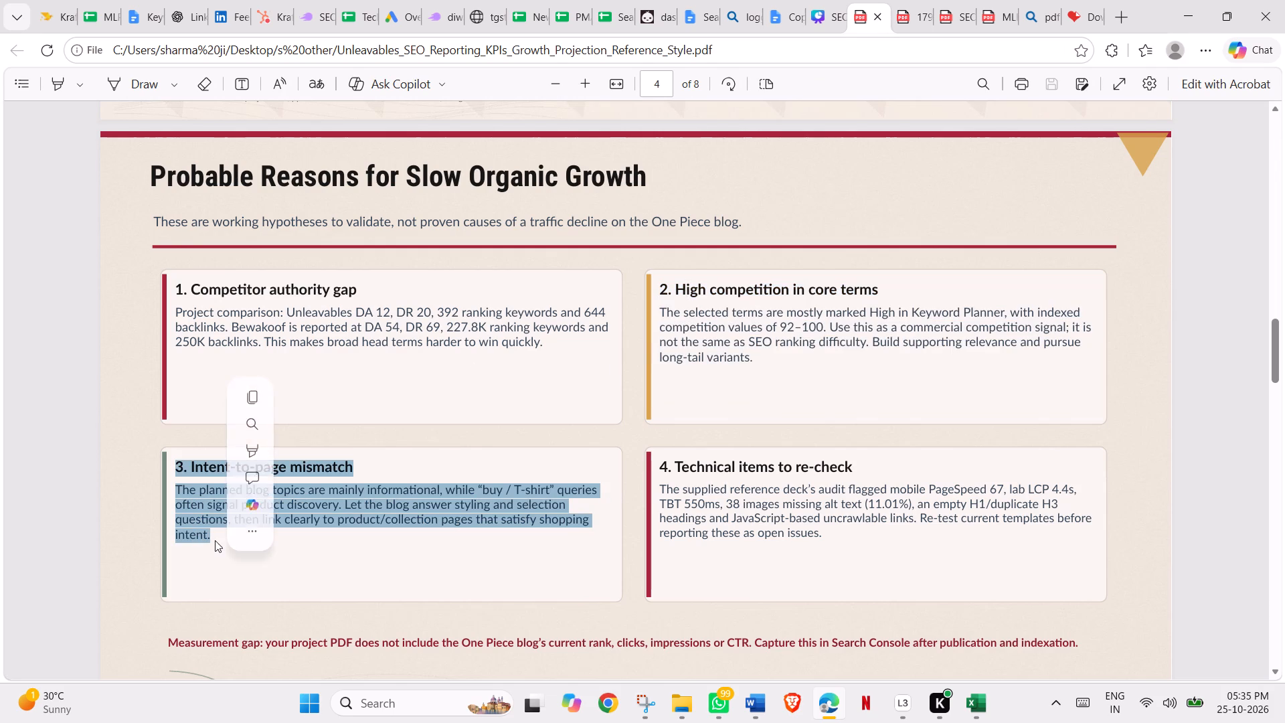
pyautogui.hotkey('ctrl', 'c')
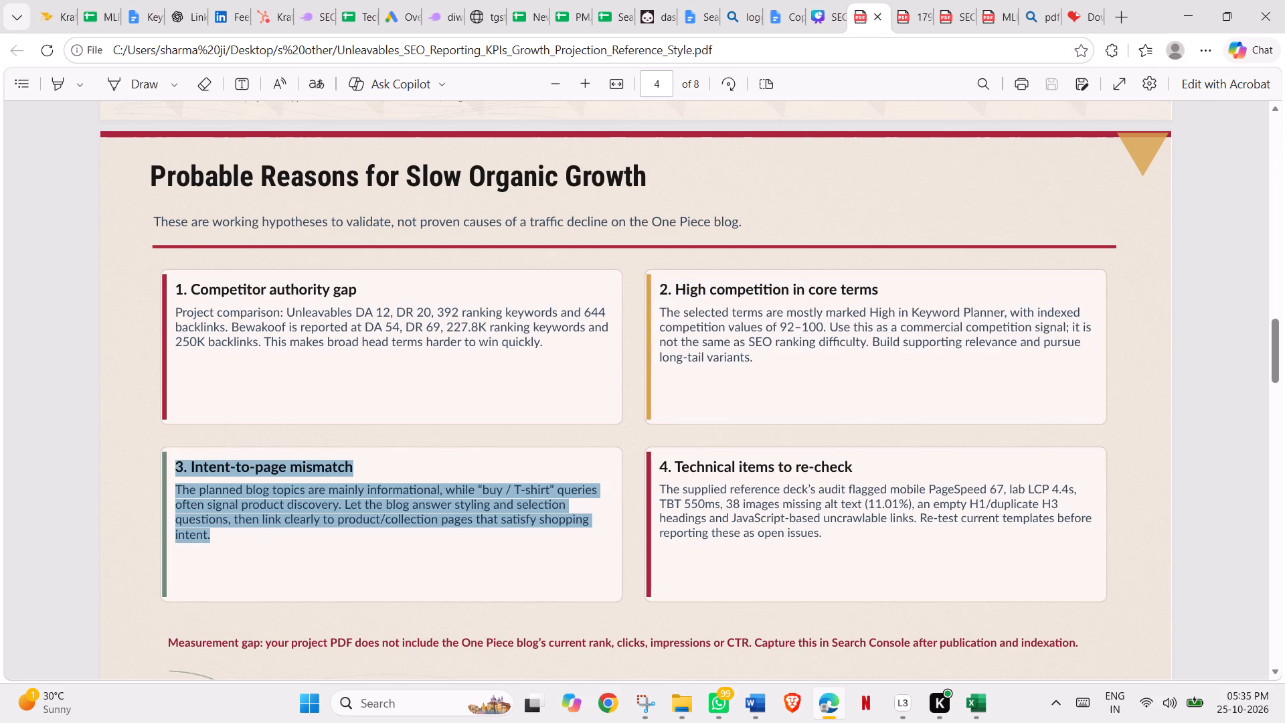
pyautogui.click(824, 15)
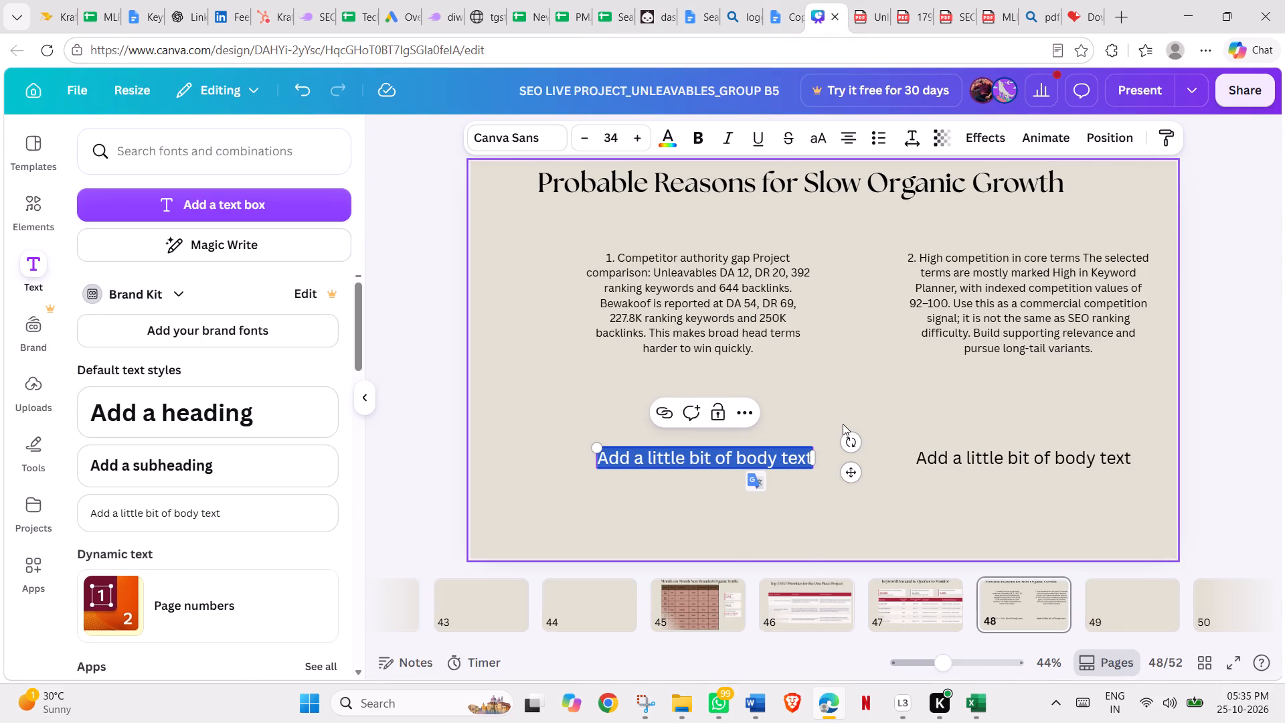
pyautogui.hotkey('ctrl', 'v')
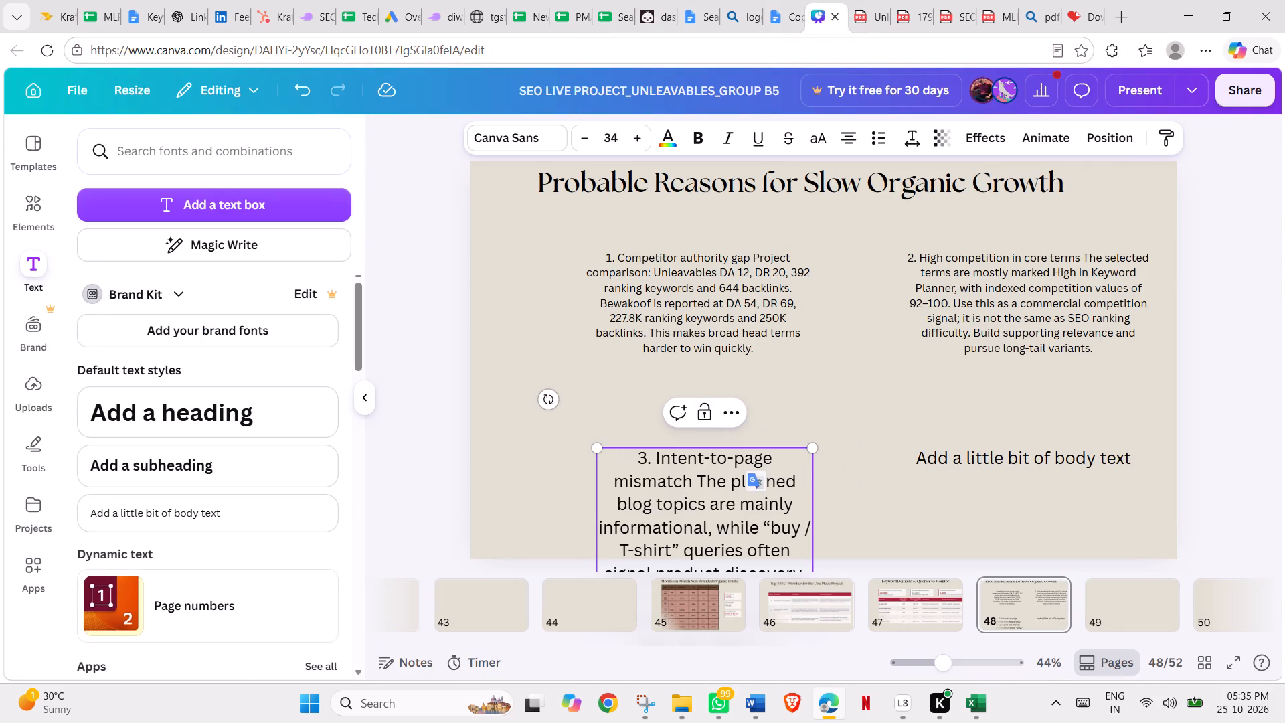
pyautogui.click(849, 495)
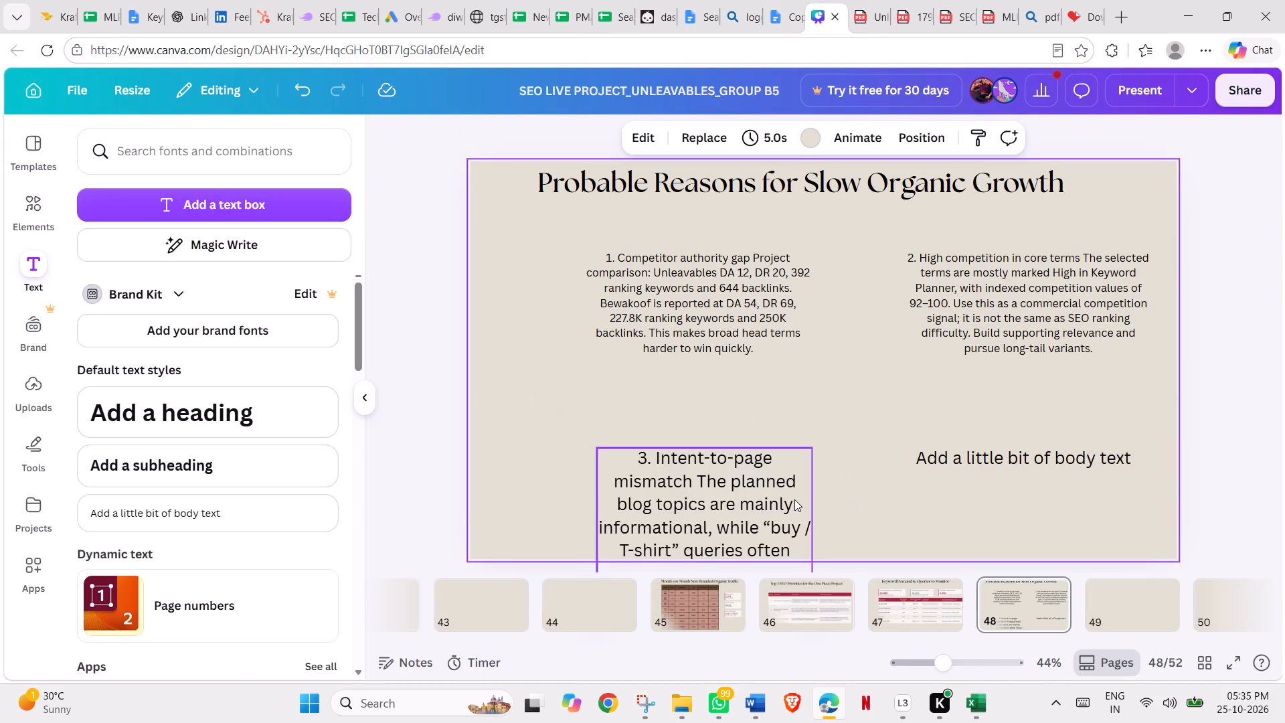
# Scale the intent-to-page mismatch text box down to font size 22 and move it up beneath the competitor authority gap text.
pyautogui.moveTo(794, 499); pyautogui.dragTo(739, 404)
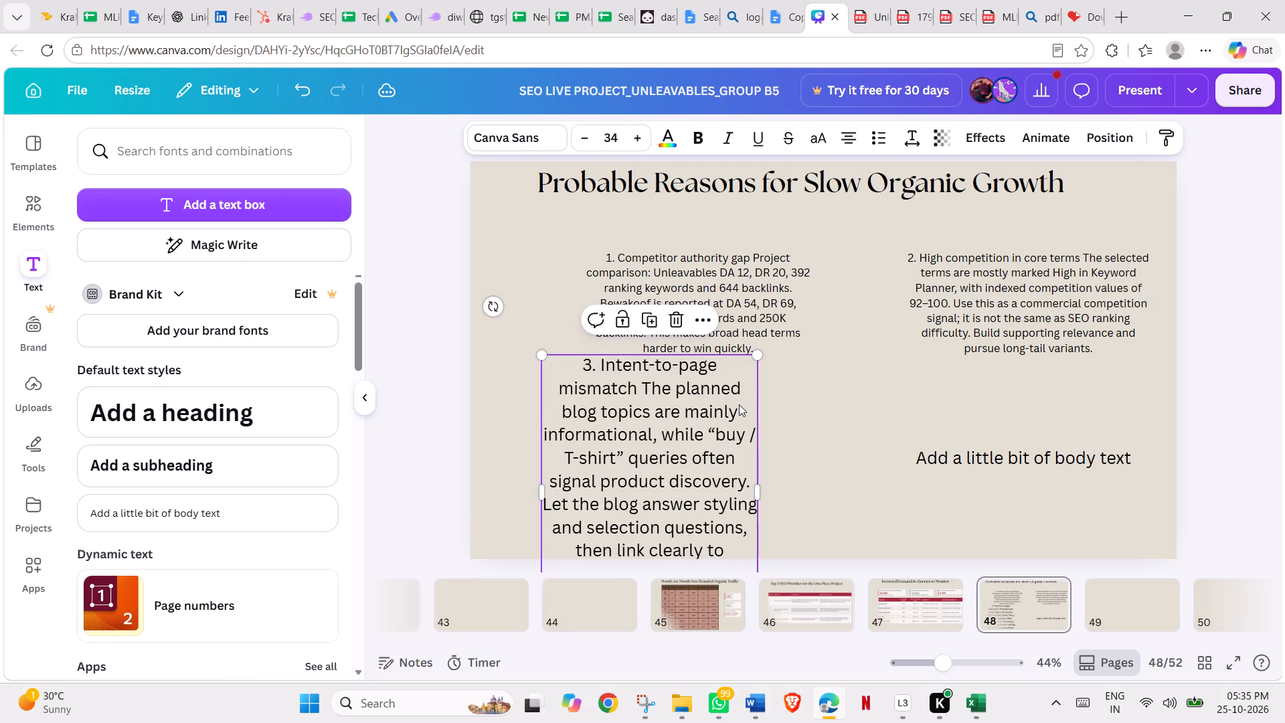
pyautogui.moveTo(760, 351); pyautogui.dragTo(692, 451)
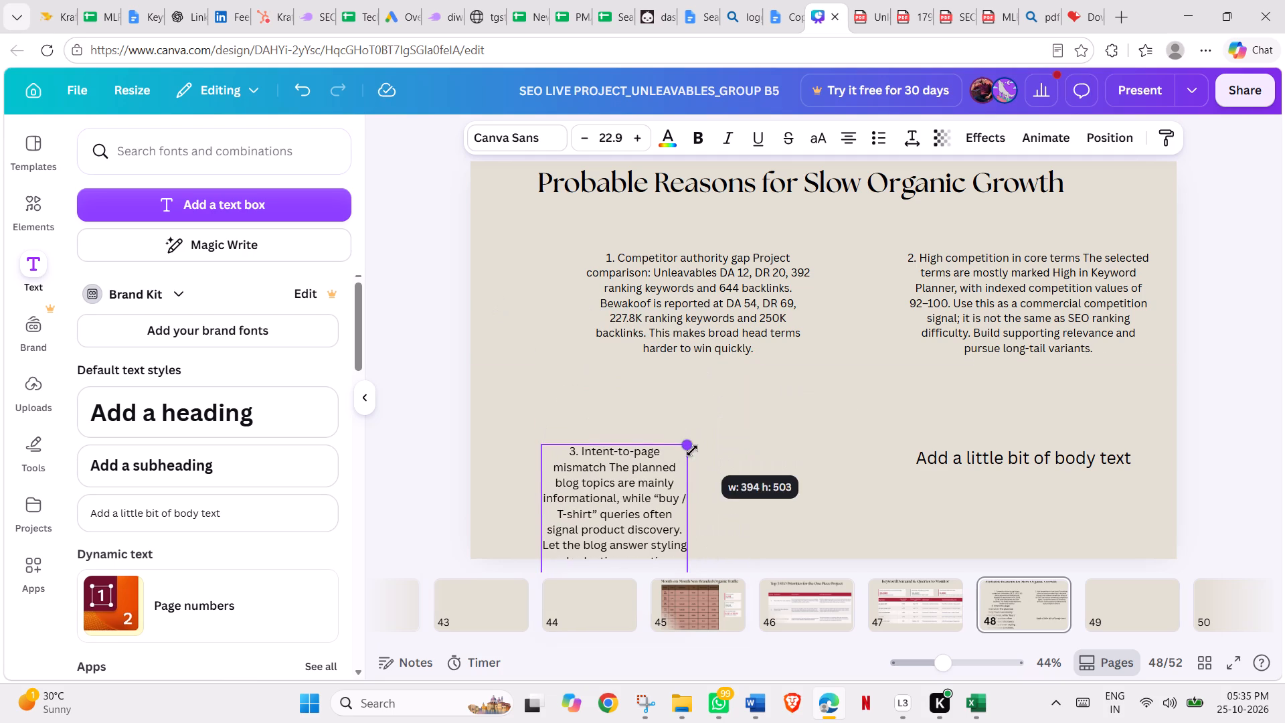
pyautogui.moveTo(692, 451); pyautogui.dragTo(689, 454)
pyautogui.moveTo(657, 489); pyautogui.dragTo(658, 404)
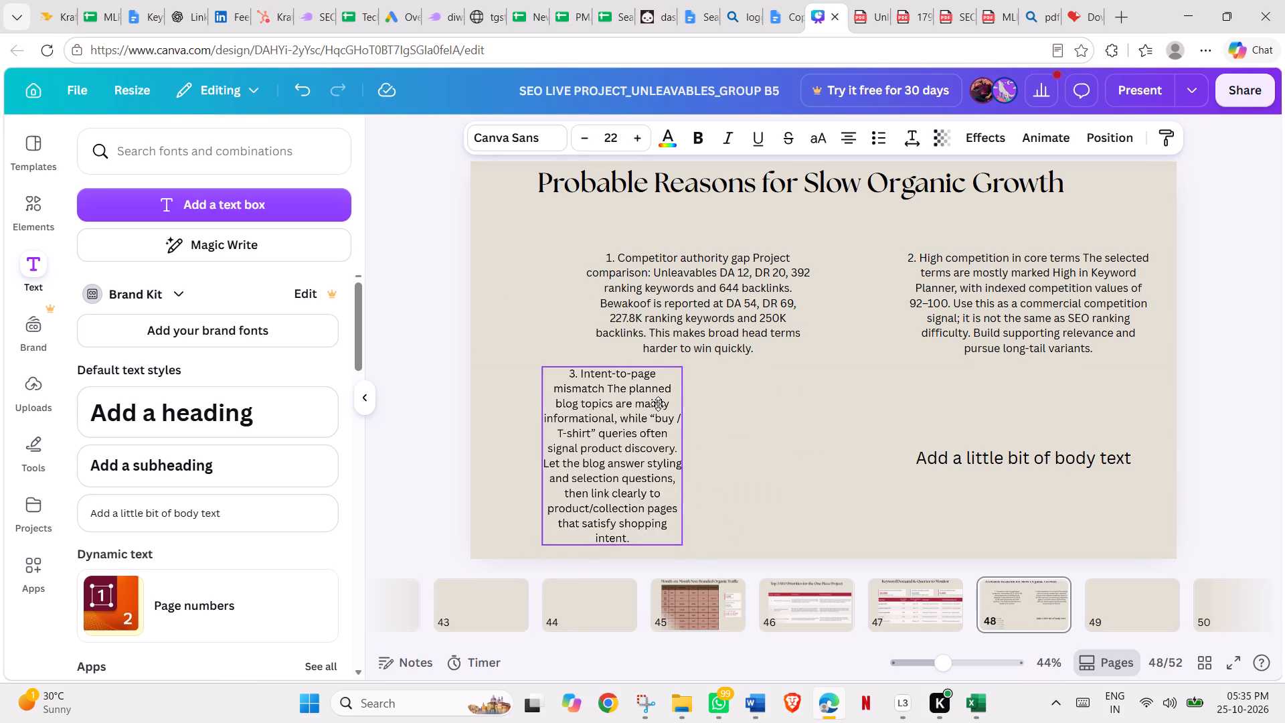
pyautogui.moveTo(658, 404); pyautogui.dragTo(651, 403)
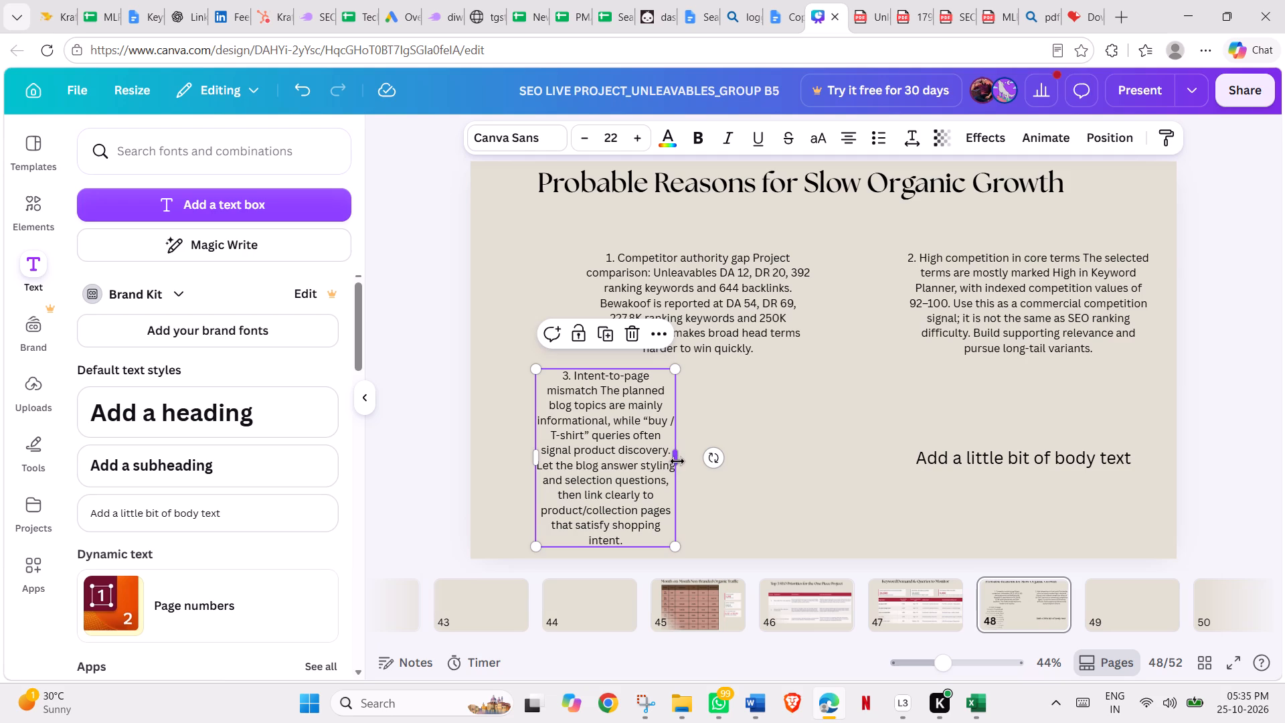
# Widen the intent-to-page mismatch text box to wrap over six lines and shift it toward the slide's centre and slightly lower.
pyautogui.moveTo(677, 461); pyautogui.dragTo(770, 458)
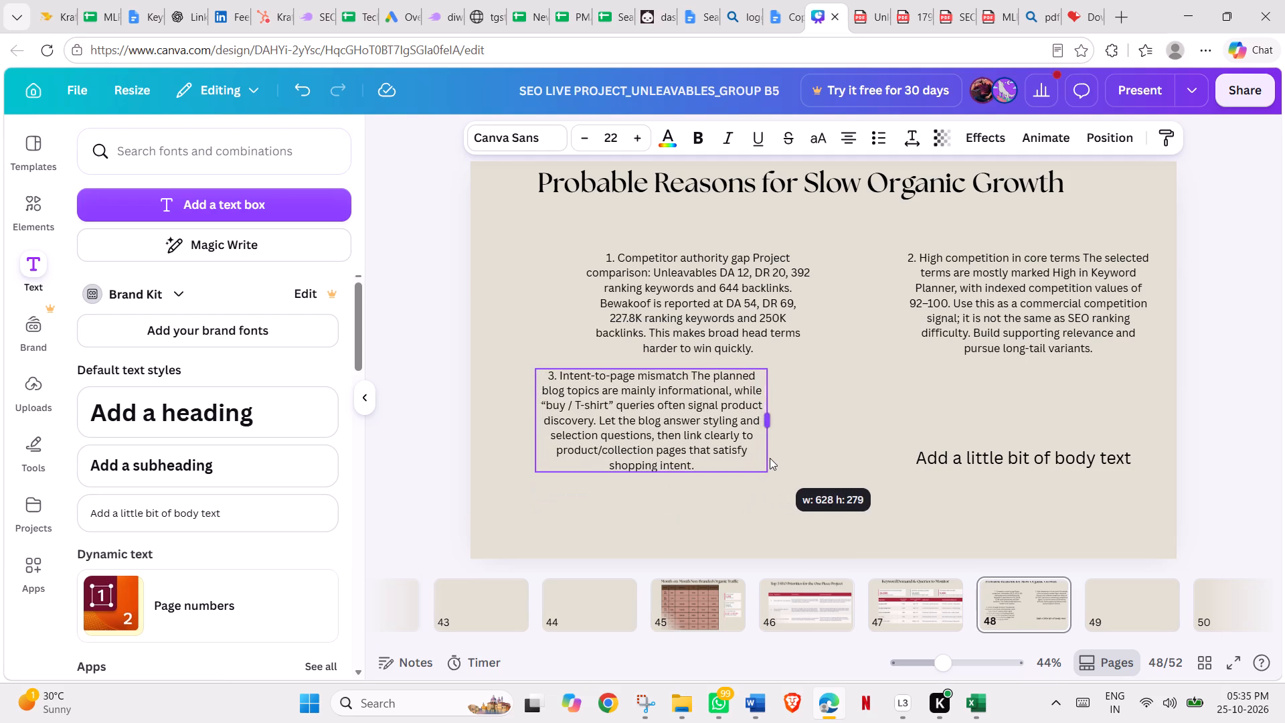
pyautogui.moveTo(770, 458); pyautogui.dragTo(809, 458)
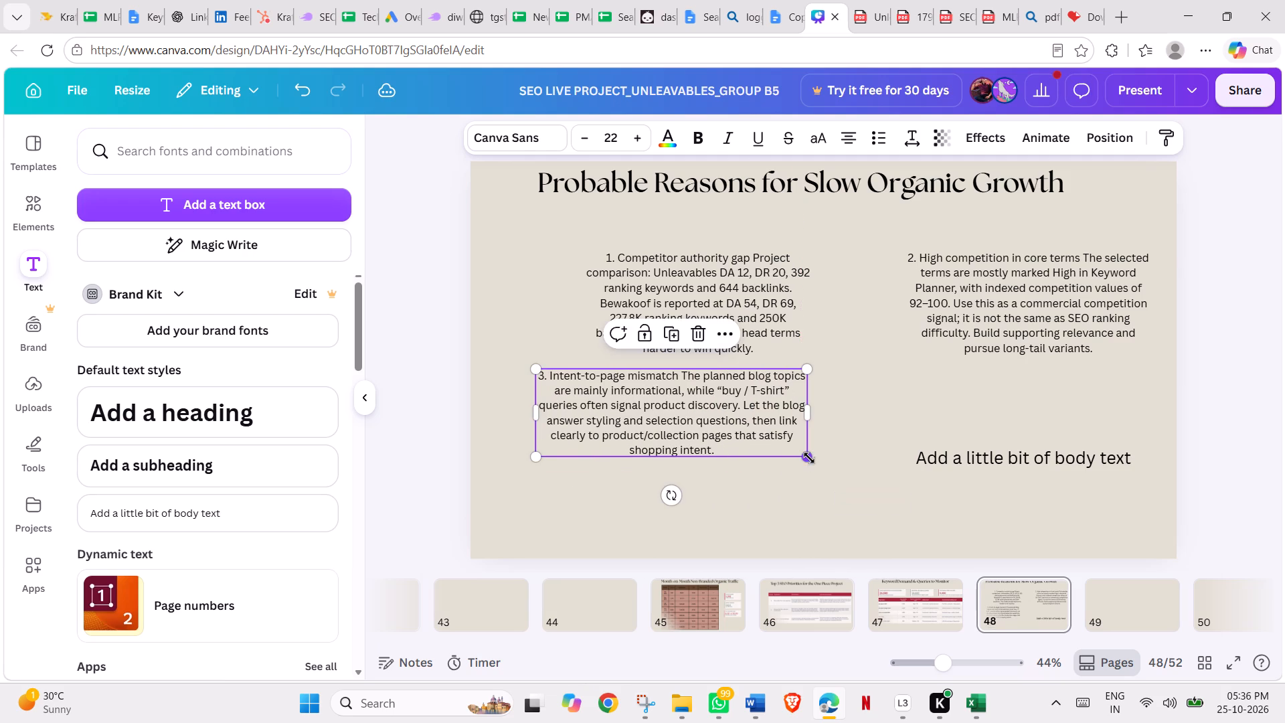
pyautogui.click(732, 416)
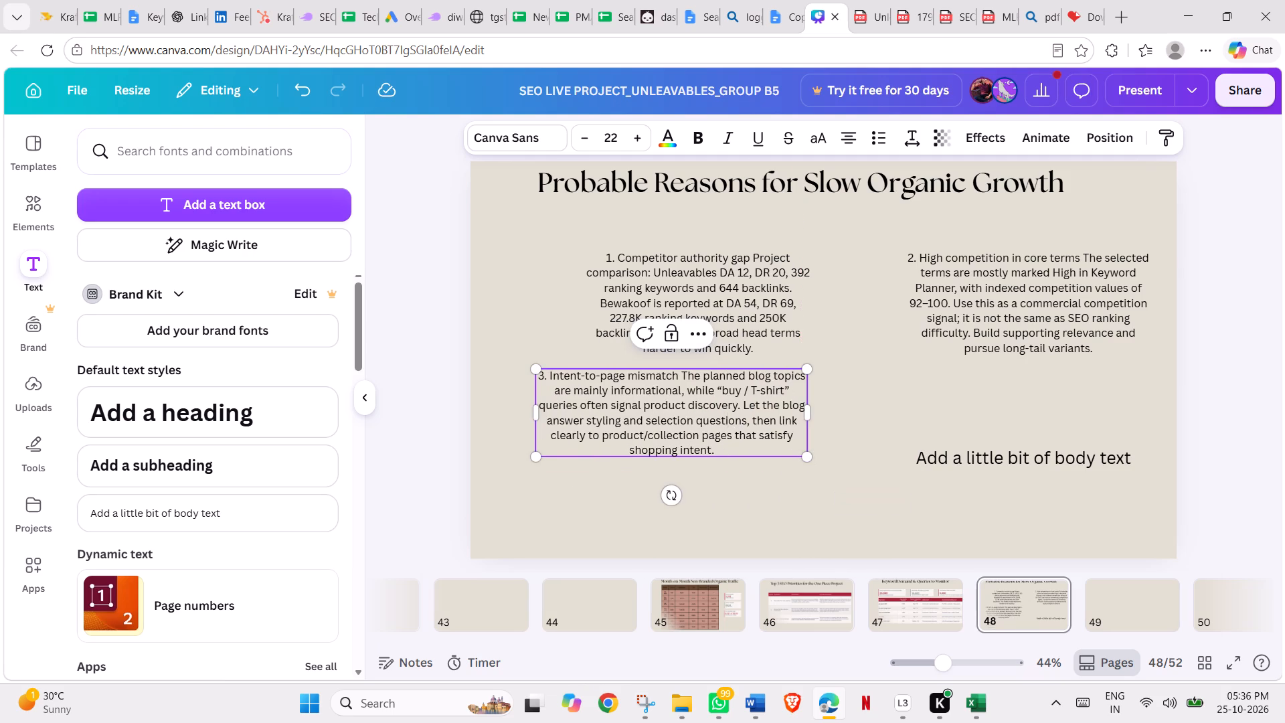
pyautogui.click(738, 507)
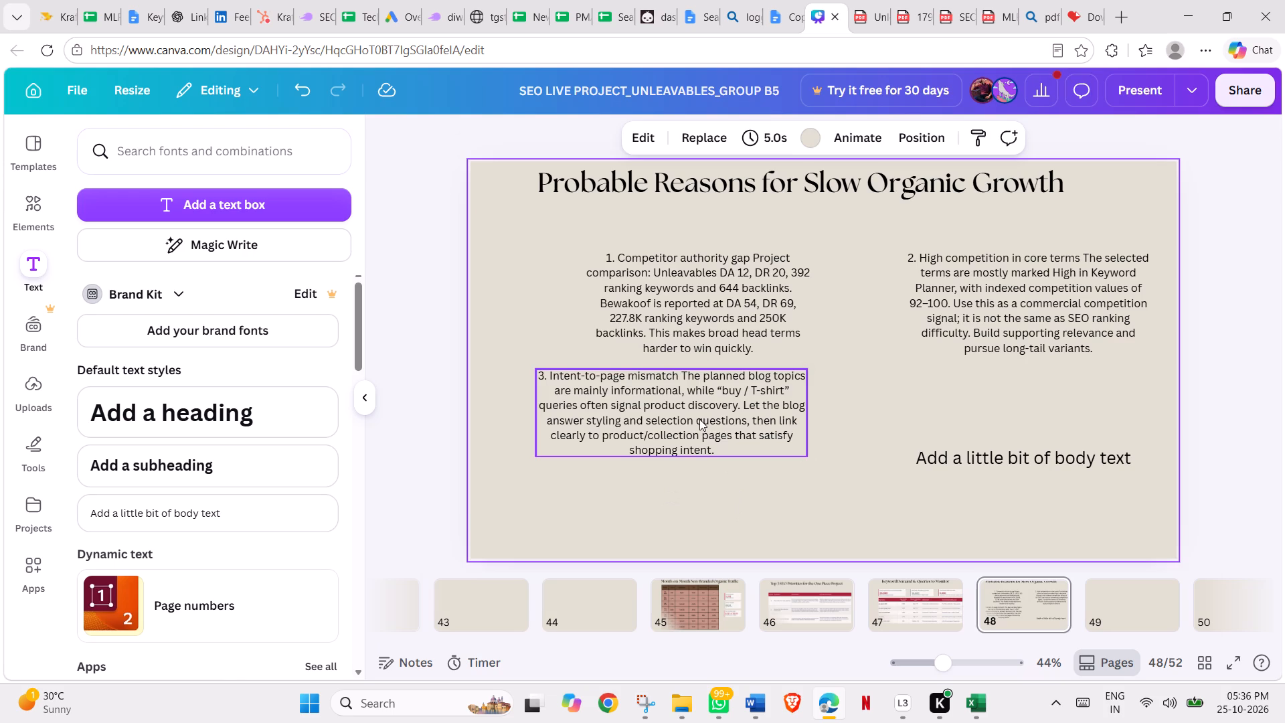
pyautogui.moveTo(699, 419); pyautogui.dragTo(764, 435)
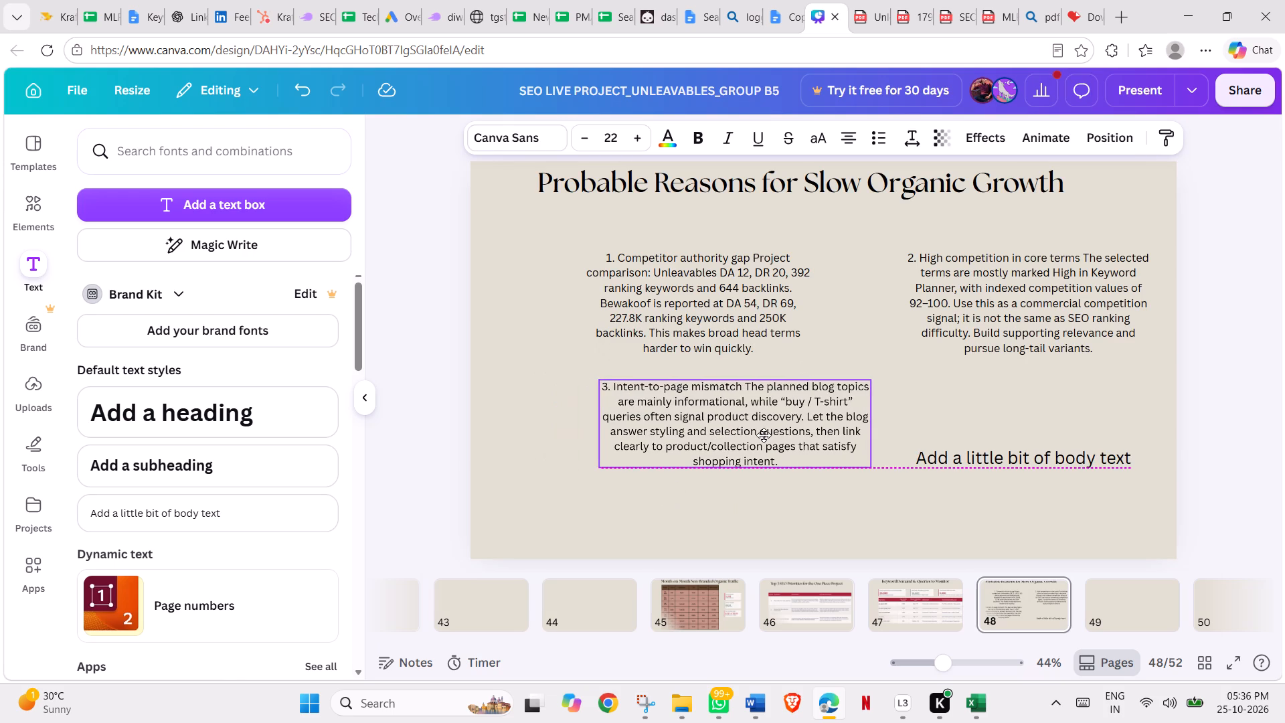
pyautogui.click(764, 435)
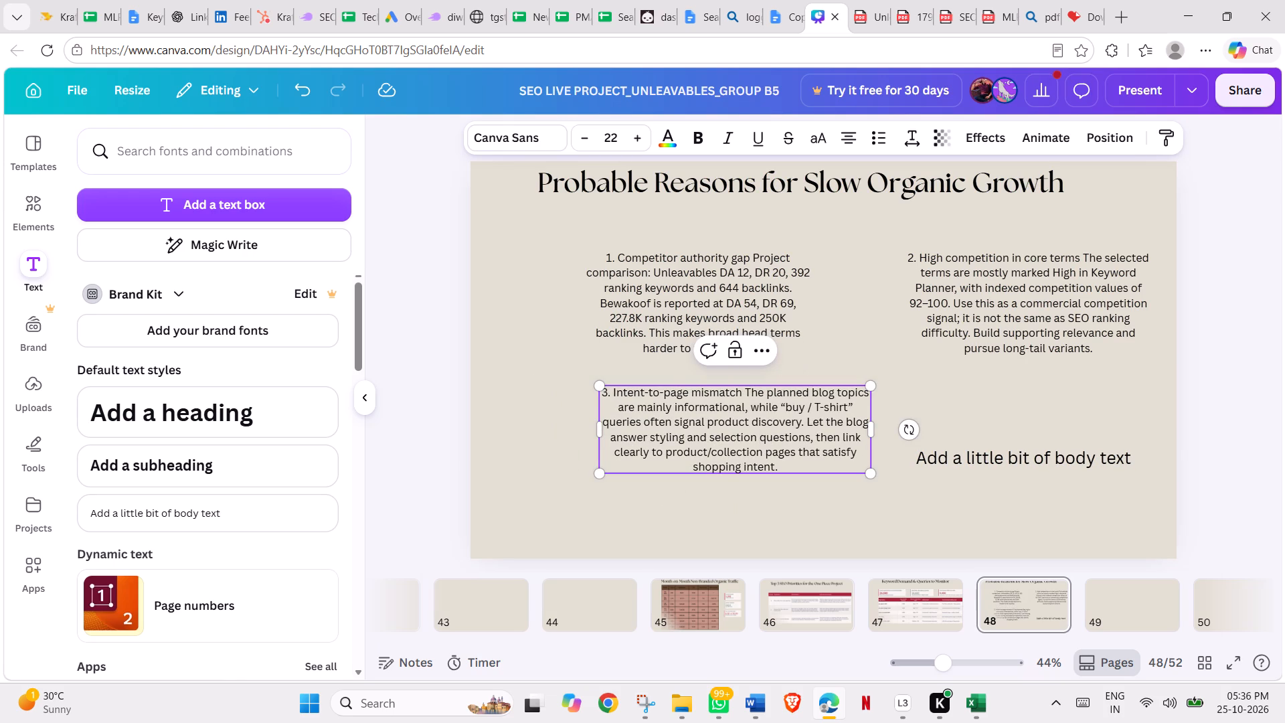
pyautogui.click(597, 519)
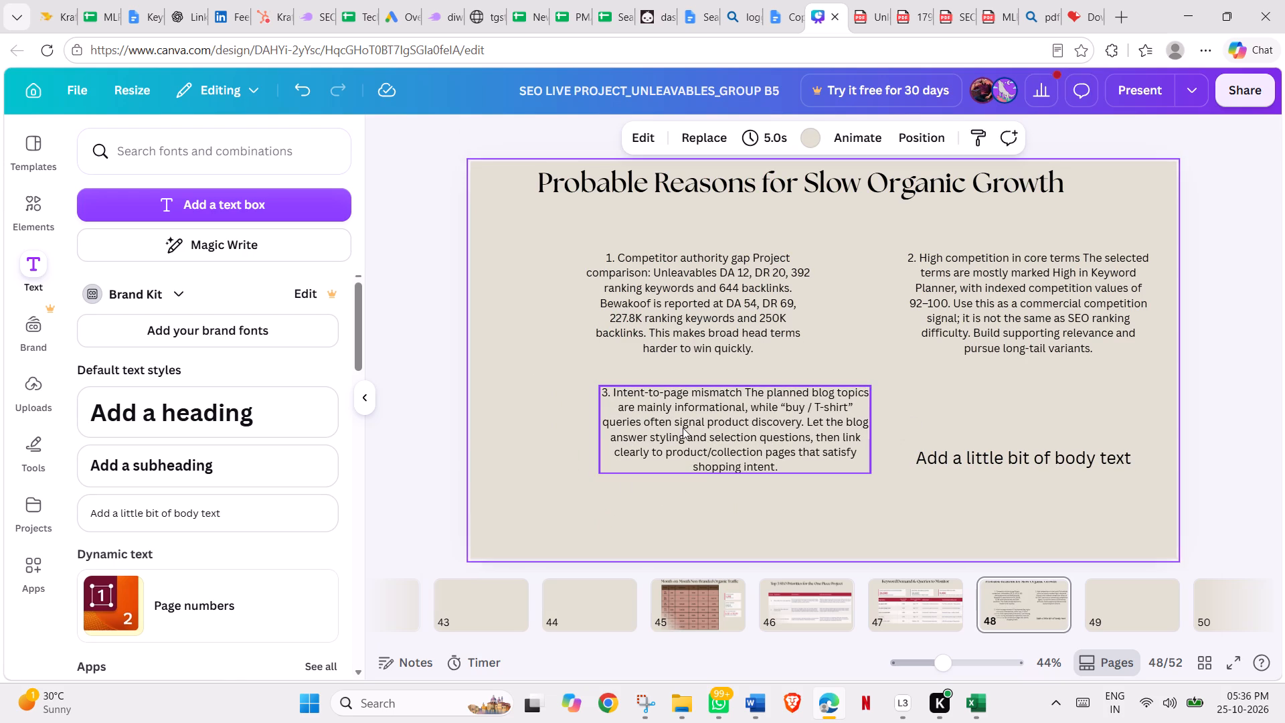
pyautogui.moveTo(683, 428); pyautogui.dragTo(676, 428)
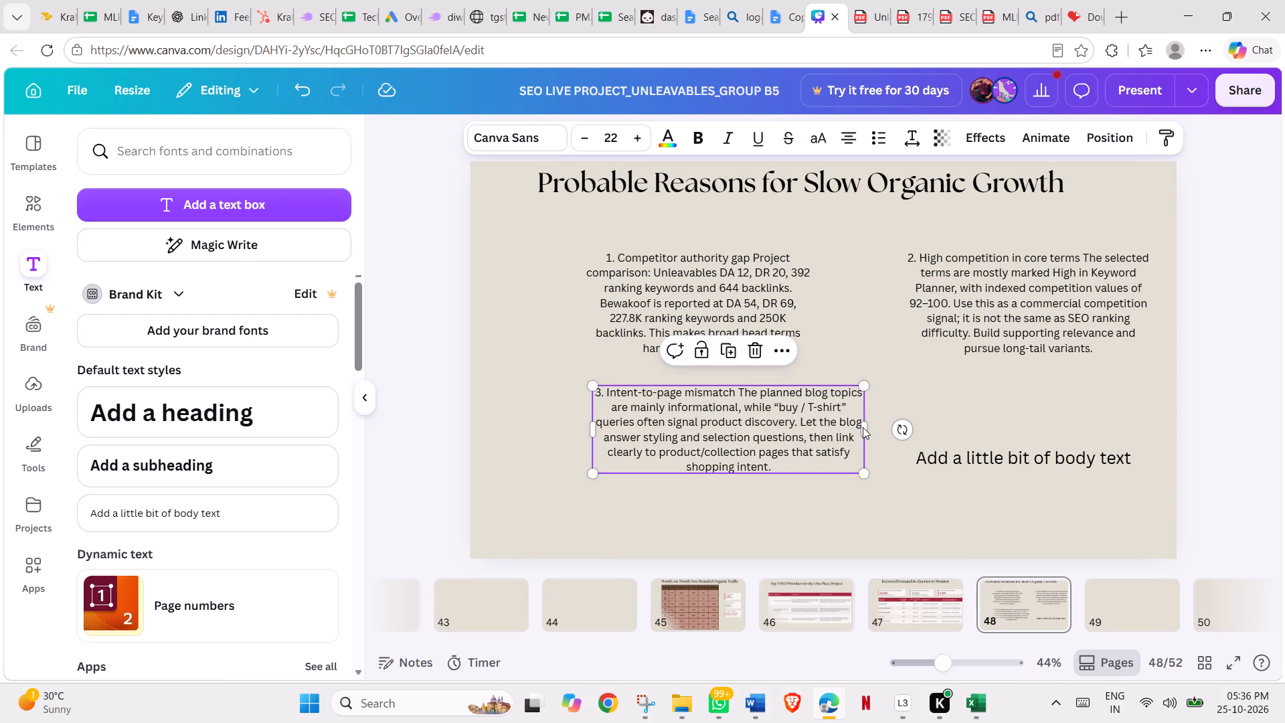
# Narrow the intent-to-page mismatch text box to a width of about 698 and centre it below the competitor authority gap text.
pyautogui.moveTo(865, 432); pyautogui.dragTo(841, 432)
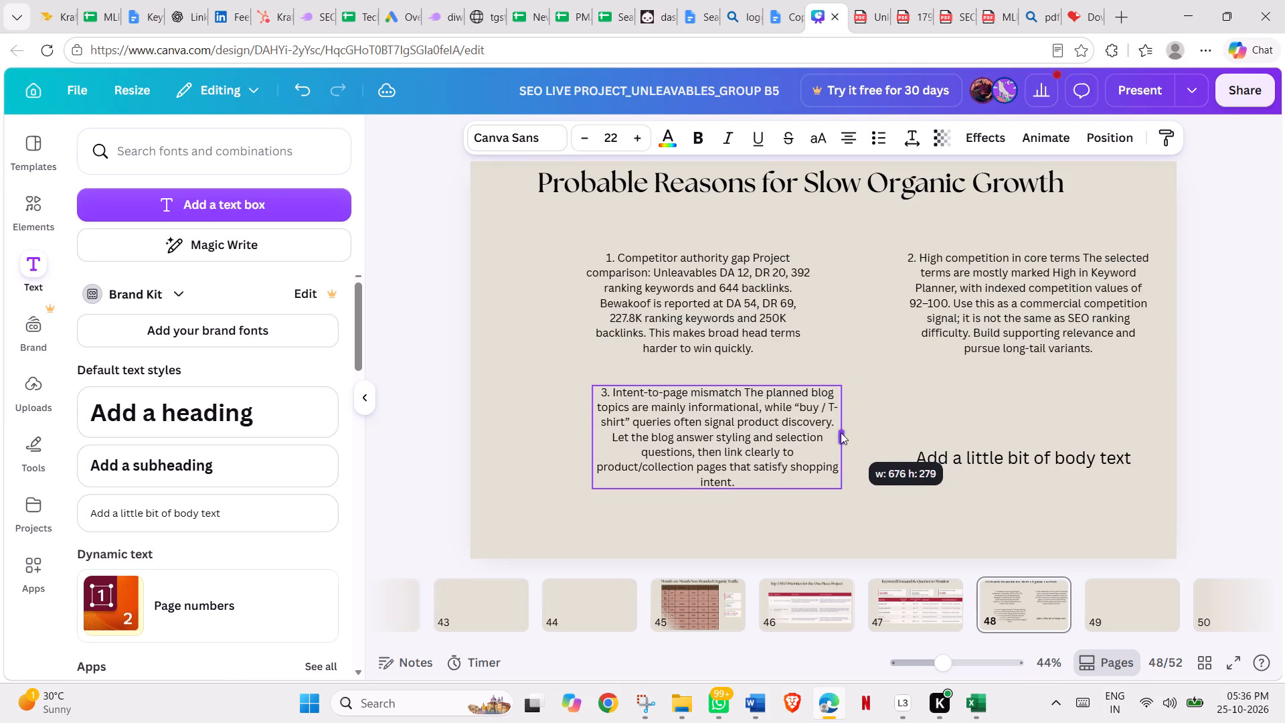
pyautogui.moveTo(841, 432); pyautogui.dragTo(829, 432)
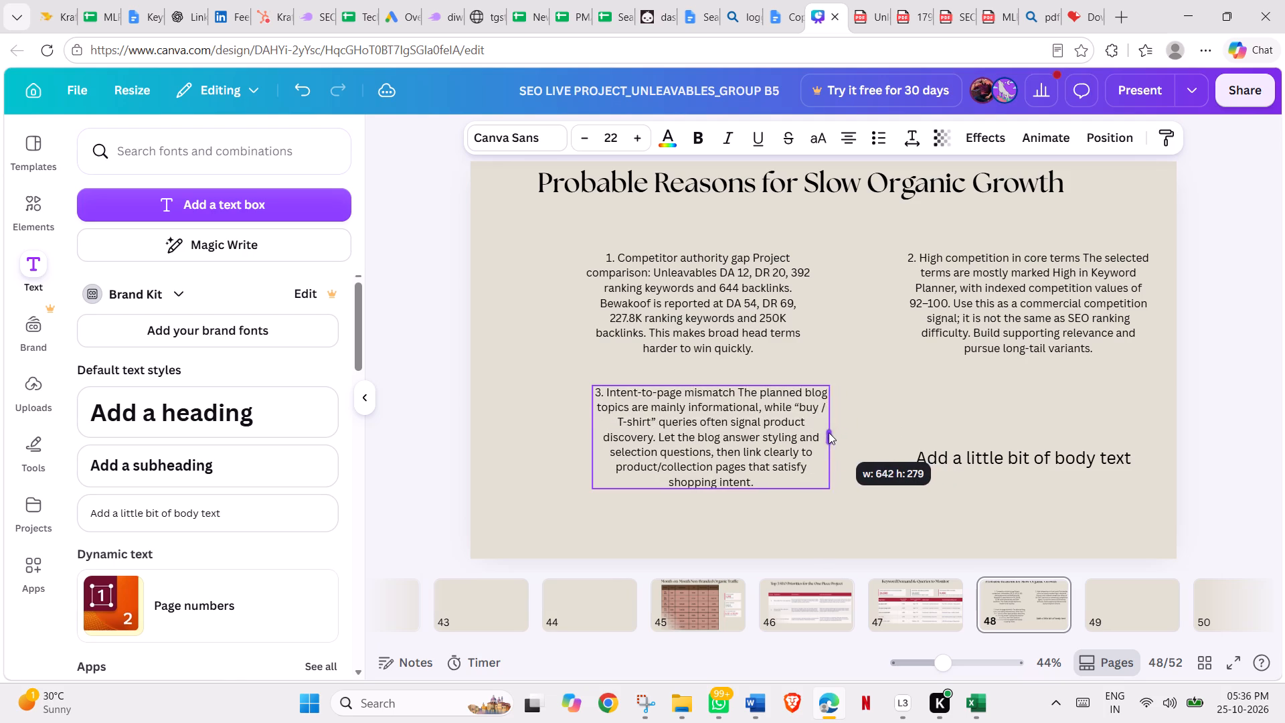
pyautogui.moveTo(829, 432); pyautogui.dragTo(827, 432)
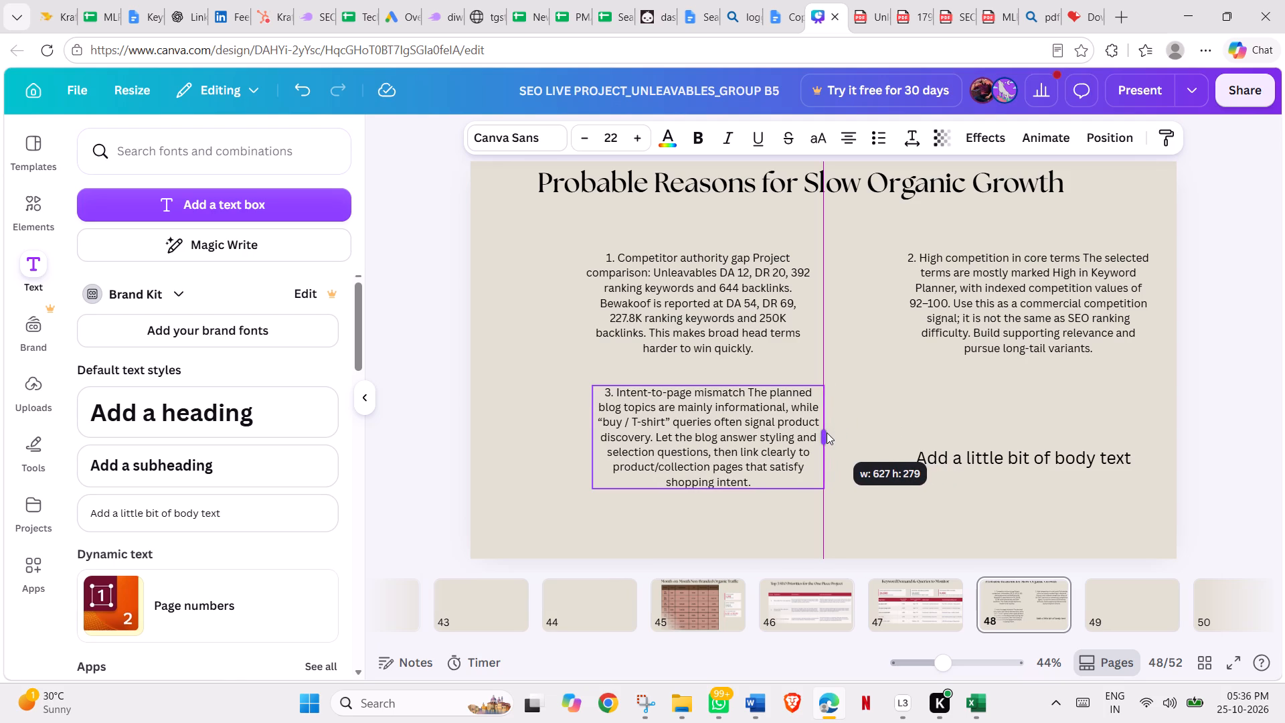
pyautogui.moveTo(827, 432); pyautogui.dragTo(829, 432)
pyautogui.moveTo(829, 432); pyautogui.dragTo(850, 432)
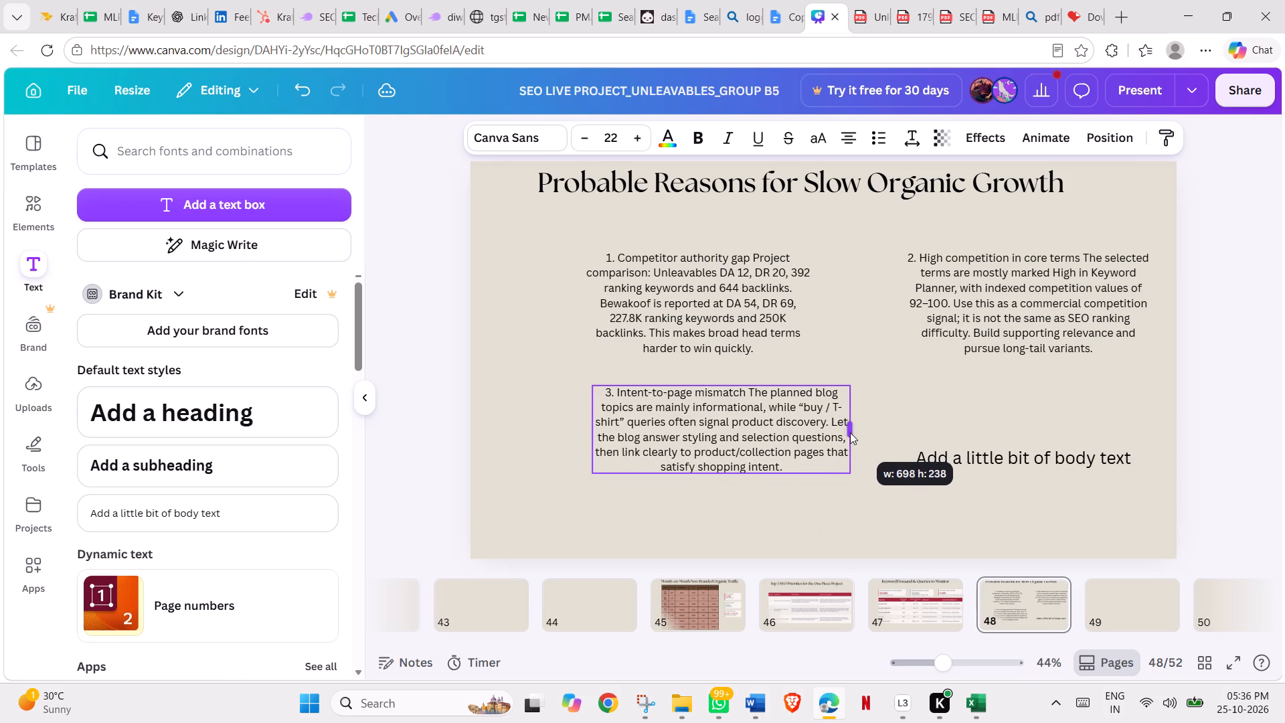
pyautogui.moveTo(850, 432); pyautogui.dragTo(850, 434)
pyautogui.click(927, 393)
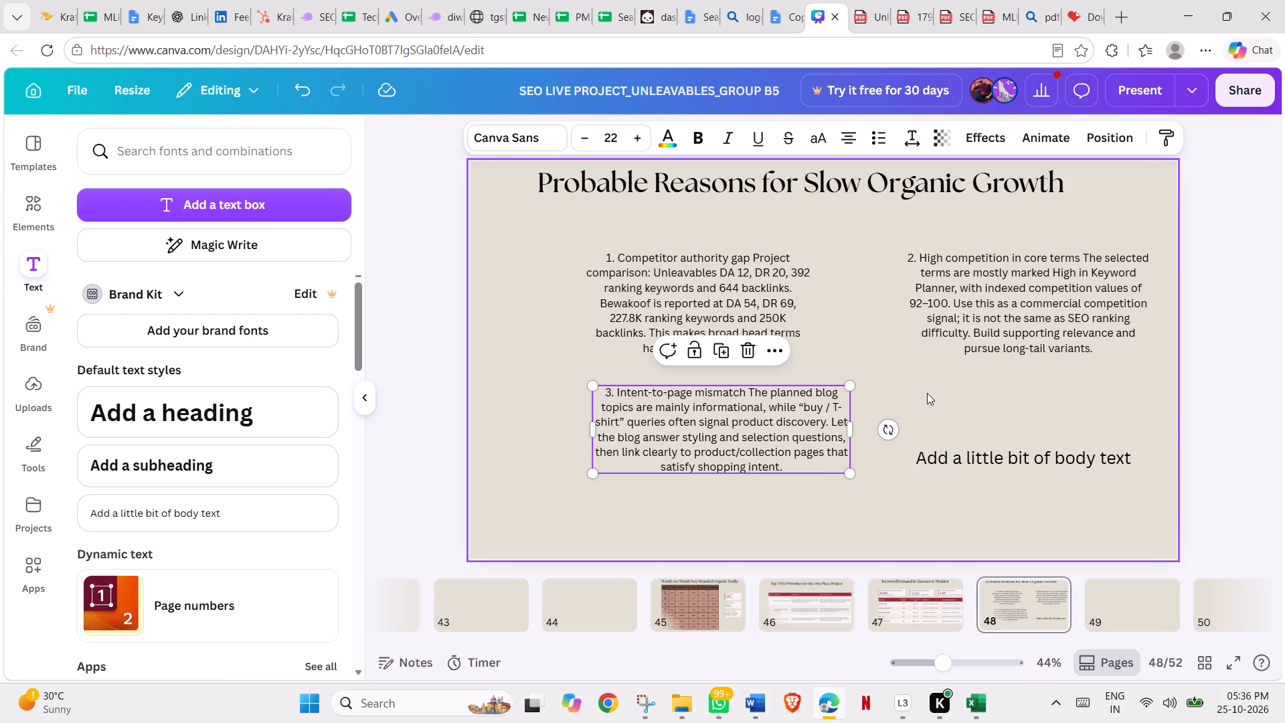
pyautogui.moveTo(776, 409); pyautogui.dragTo(762, 404)
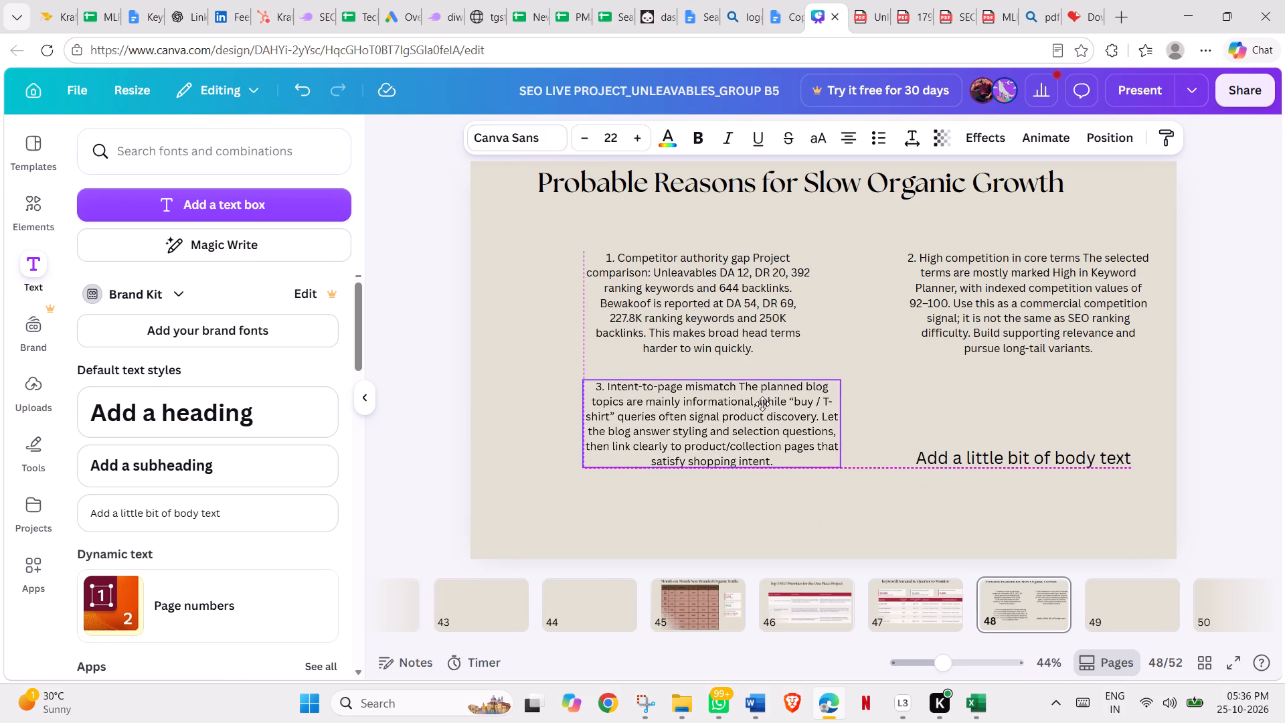
pyautogui.moveTo(762, 404); pyautogui.dragTo(758, 404)
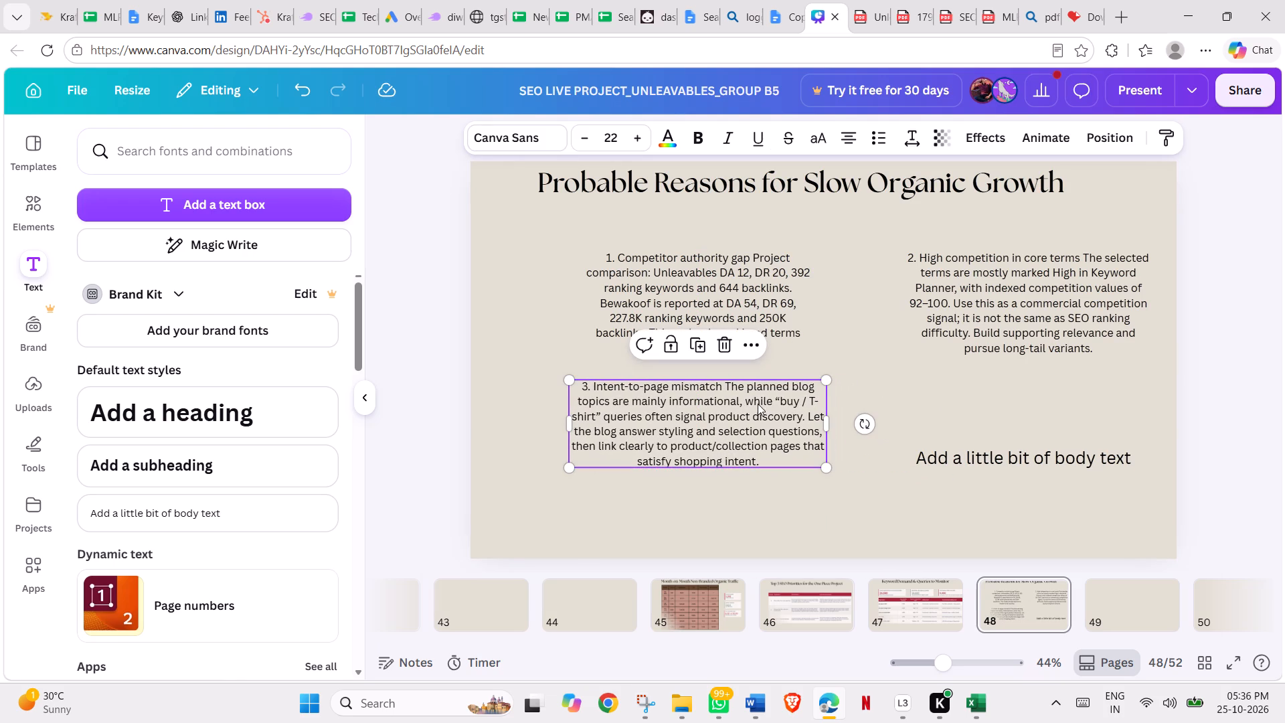
pyautogui.click(908, 387)
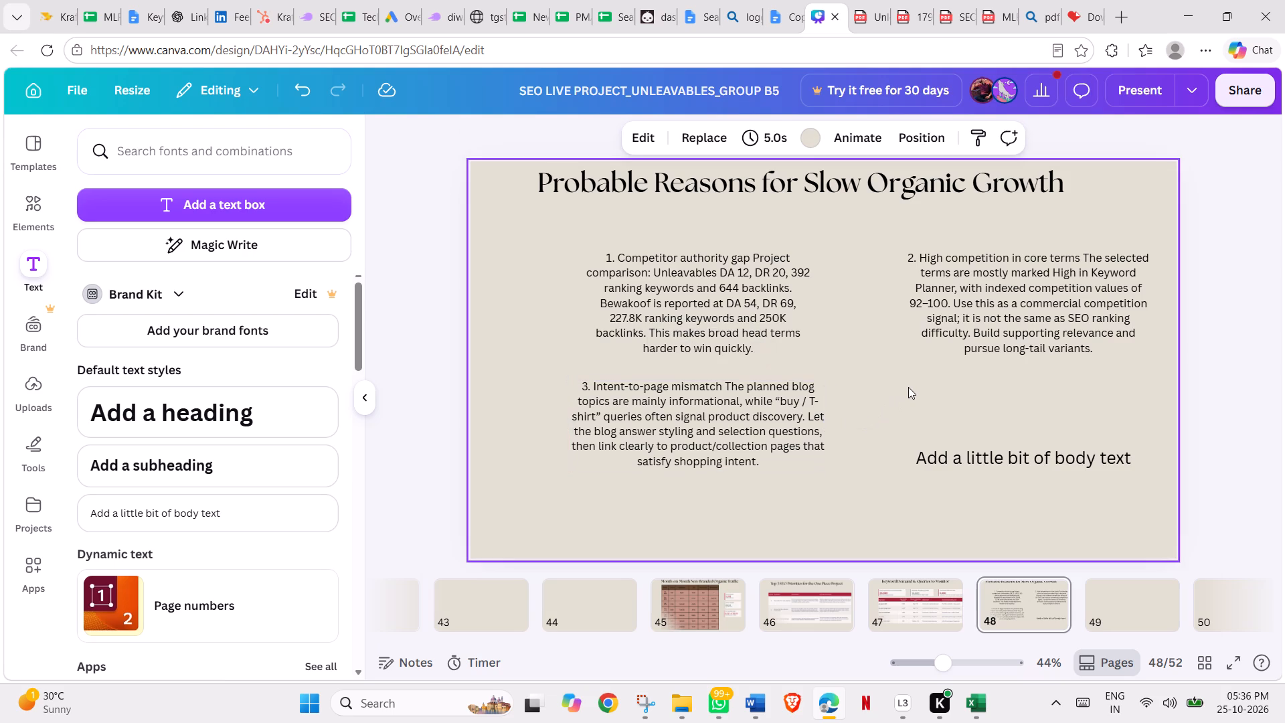
# Replace the lower-right placeholder text on page 48 with the "4. Technical items to re-check" heading and paragraph copied from the reference PDF.
pyautogui.doubleClick(1027, 456)
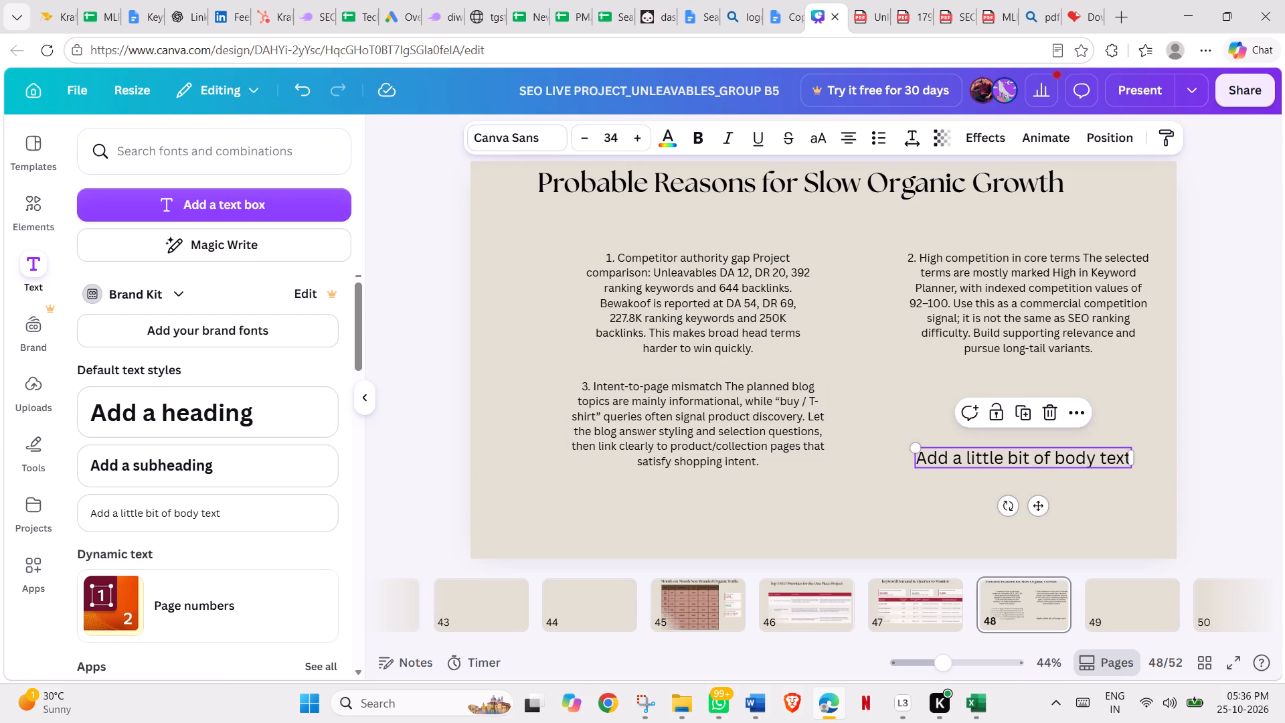
pyautogui.click(869, 9)
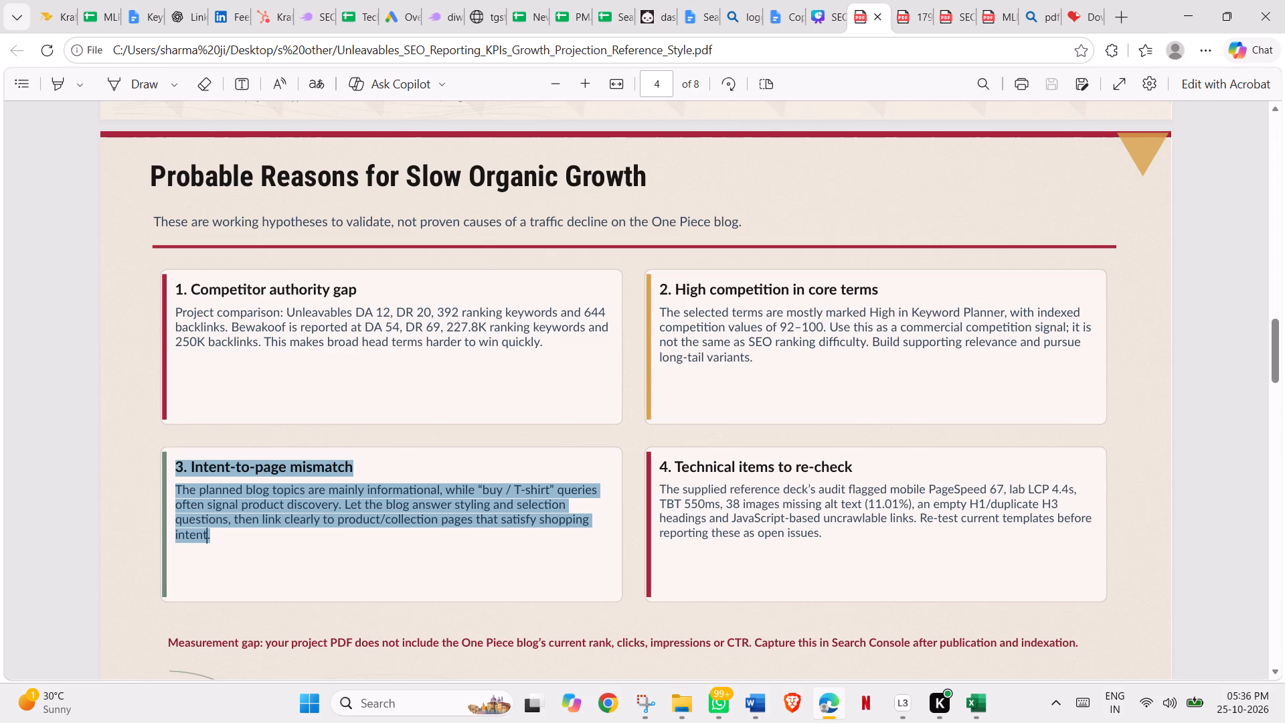
pyautogui.moveTo(656, 465); pyautogui.dragTo(834, 543)
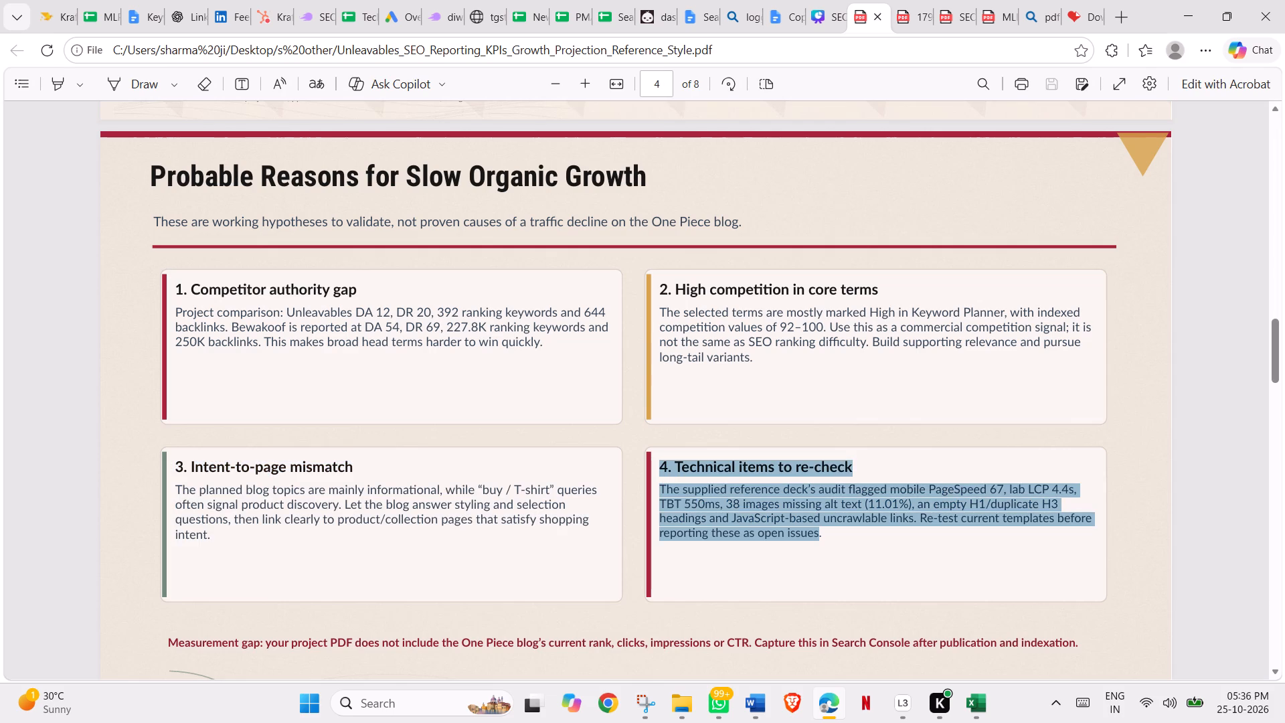
pyautogui.moveTo(834, 543); pyautogui.dragTo(823, 538)
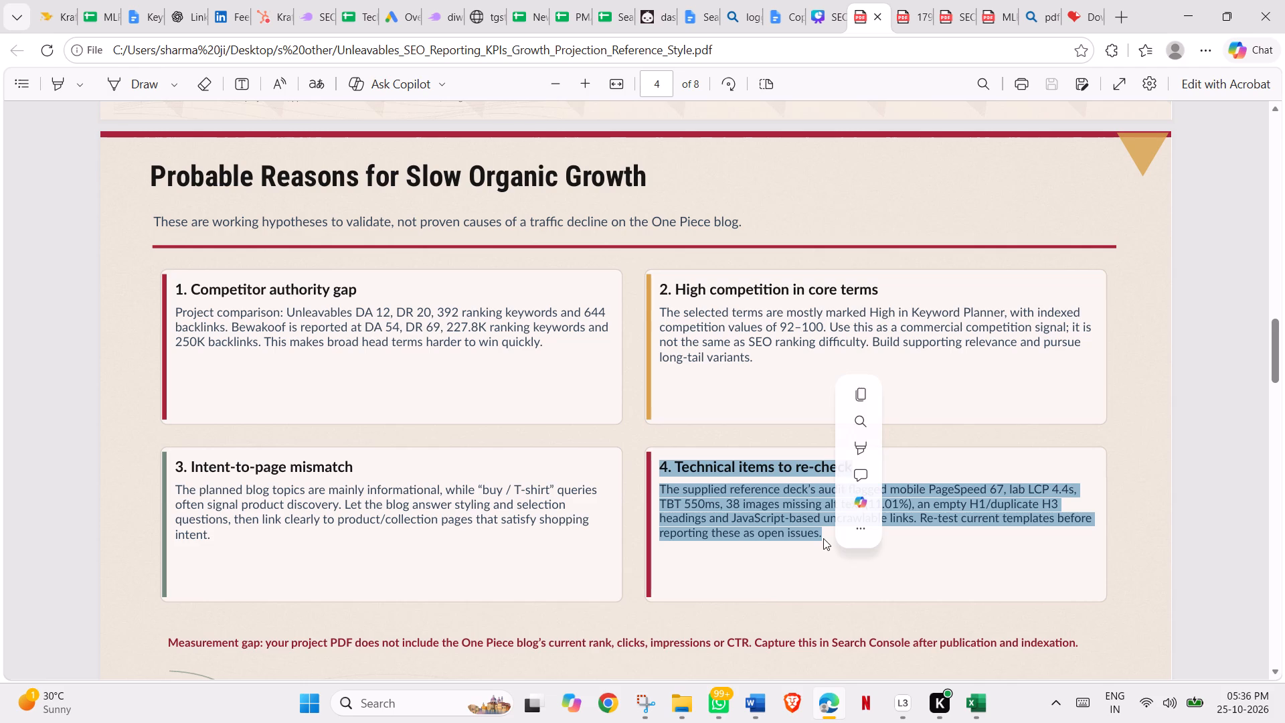
pyautogui.hotkey('ctrl', 'c')
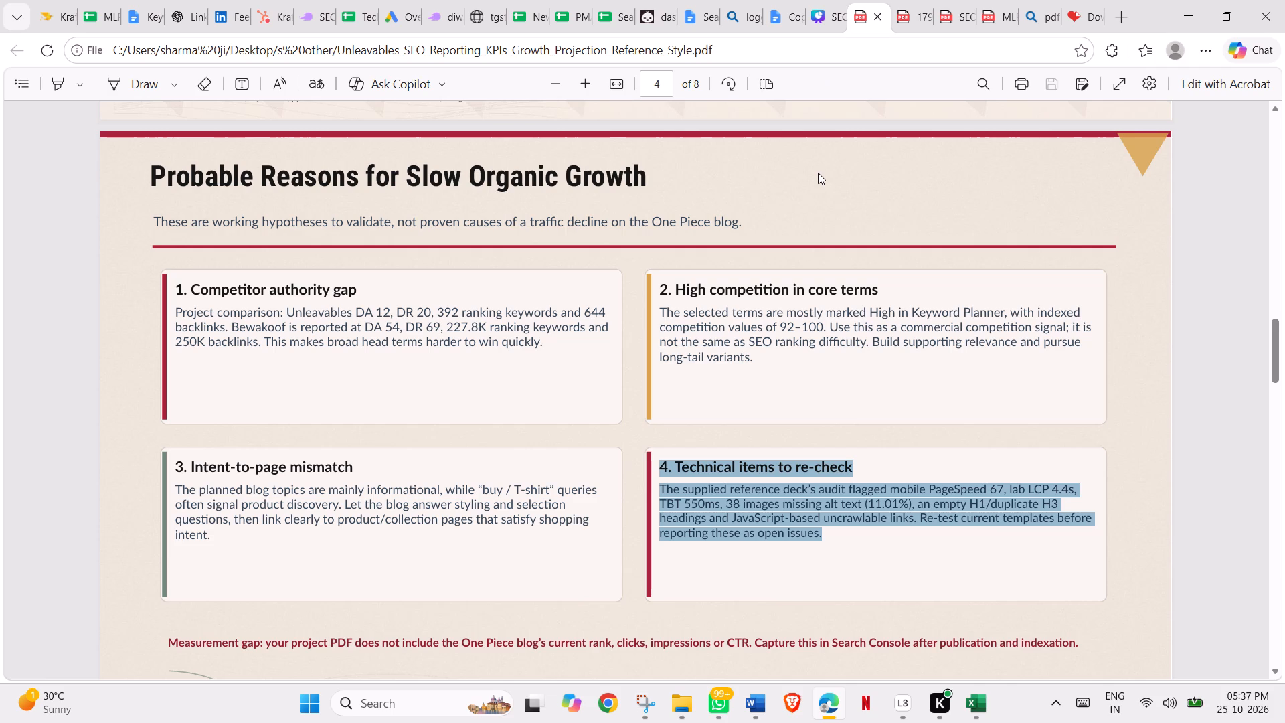
pyautogui.click(814, 9)
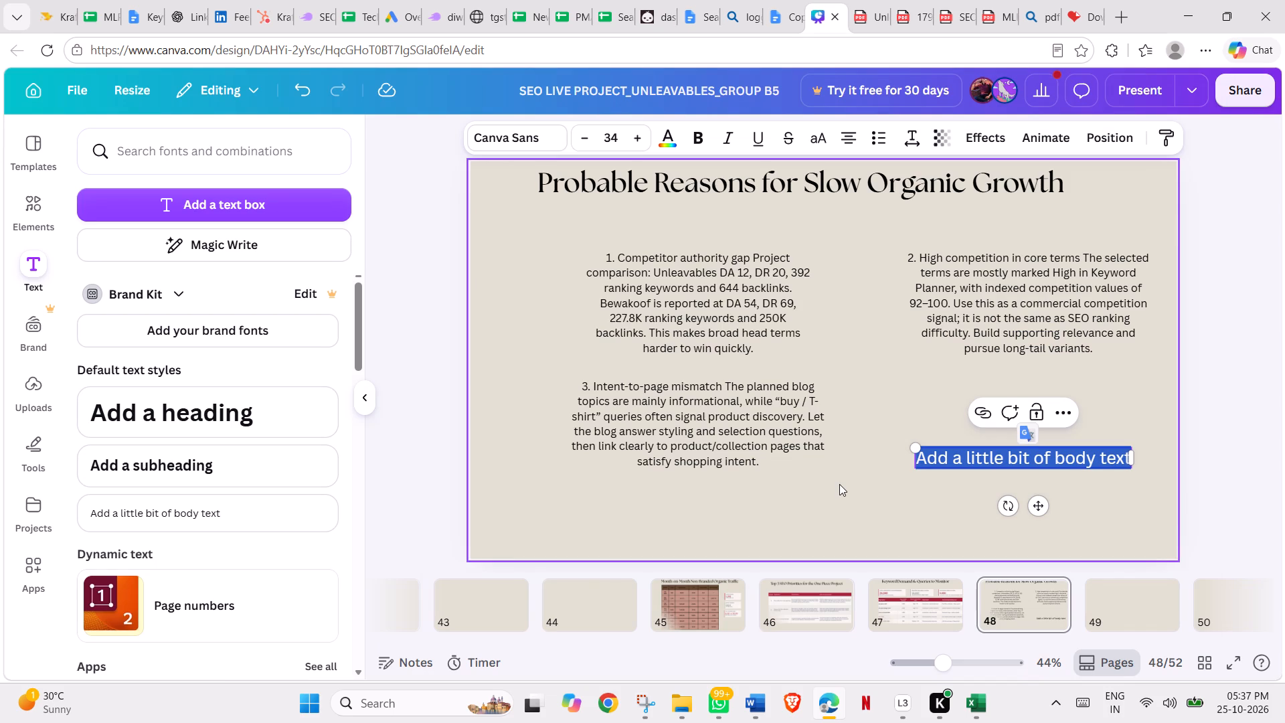
pyautogui.hotkey('ctrl', 'v')
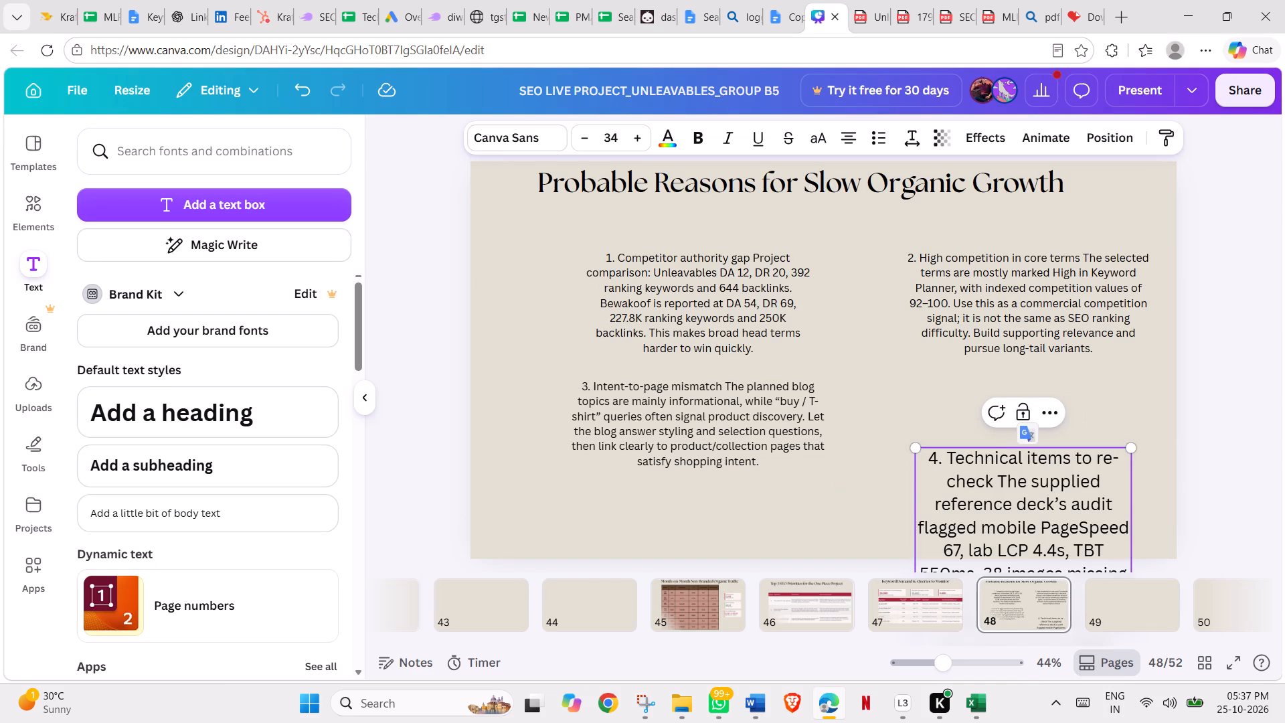
# Scale the technical items text box down to about font size 14.8, placing and widening it beneath the high-competition text.
pyautogui.moveTo(919, 449); pyautogui.dragTo(958, 477)
pyautogui.moveTo(958, 477); pyautogui.dragTo(1007, 509)
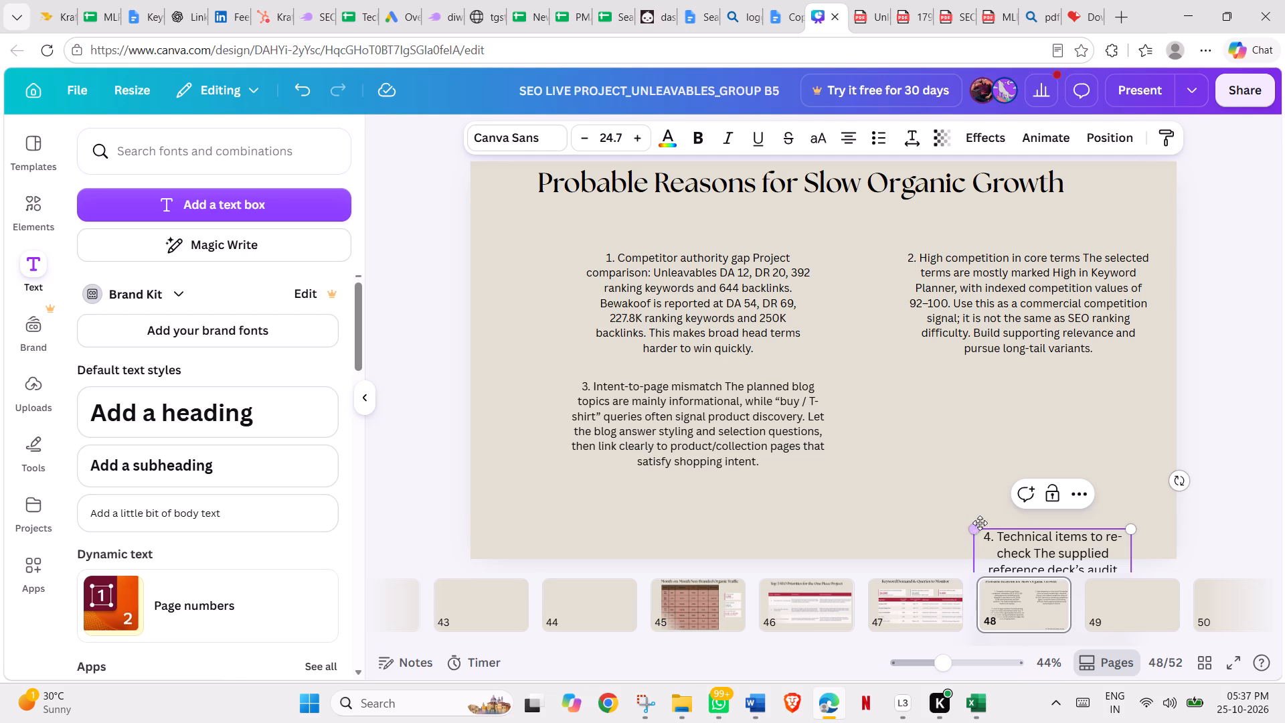
pyautogui.moveTo(985, 523); pyautogui.dragTo(960, 377)
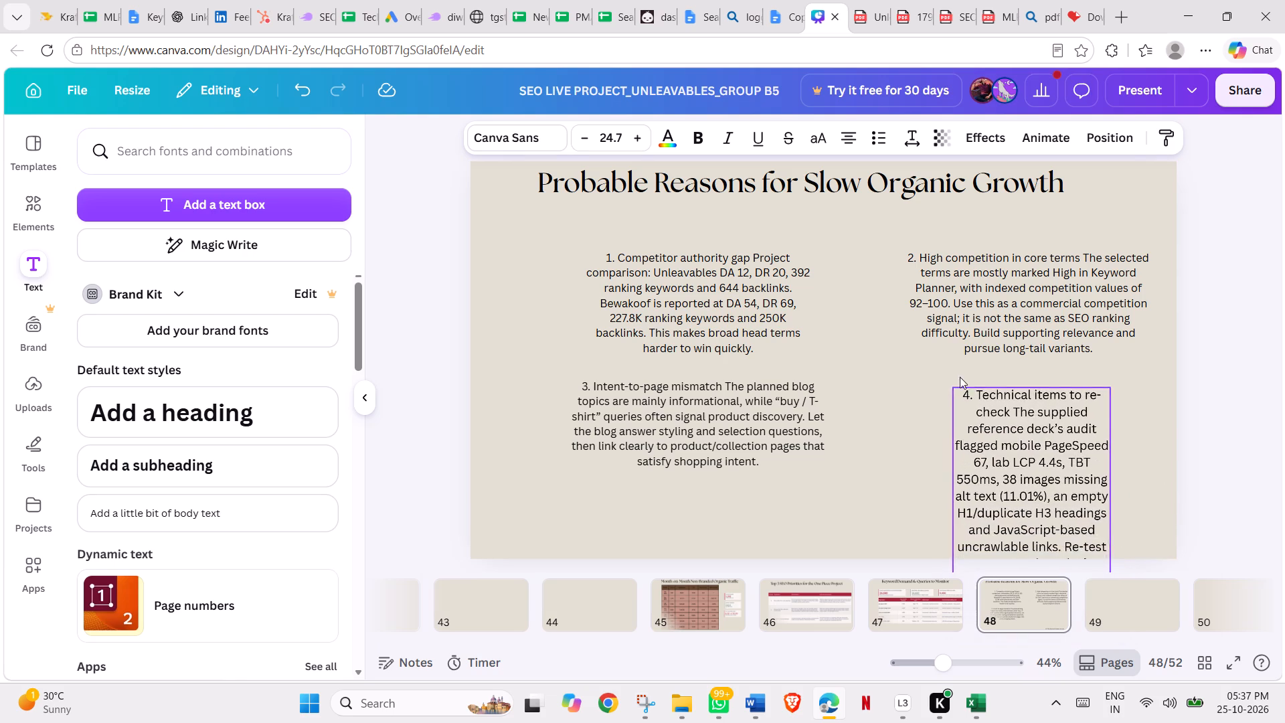
pyautogui.moveTo(960, 377); pyautogui.dragTo(953, 372)
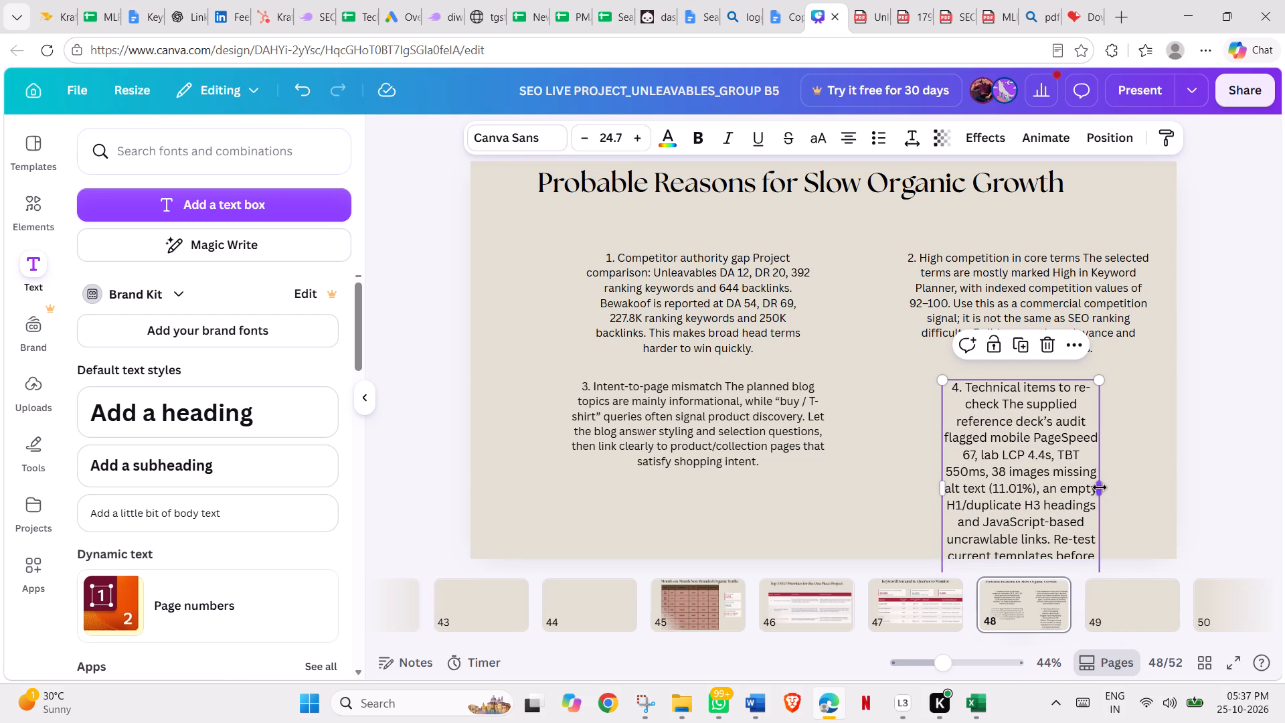
pyautogui.moveTo(1100, 487); pyautogui.dragTo(1147, 470)
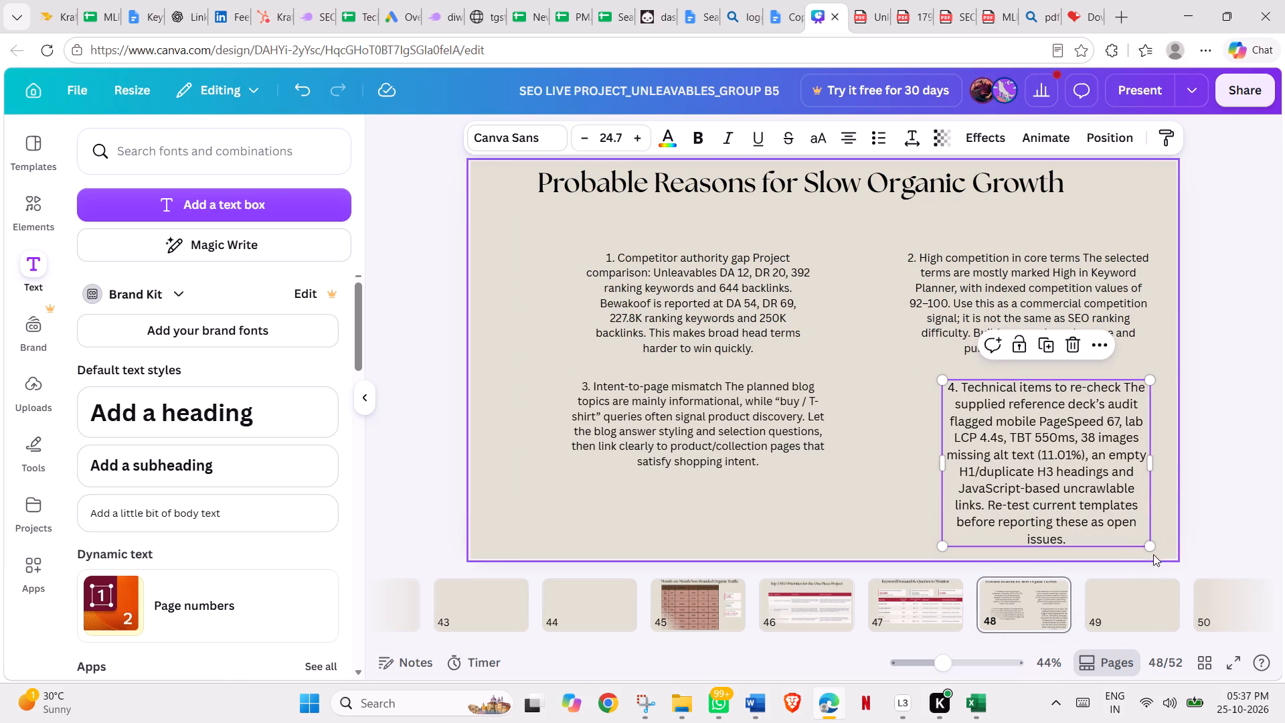
pyautogui.moveTo(1152, 547); pyautogui.dragTo(1098, 475)
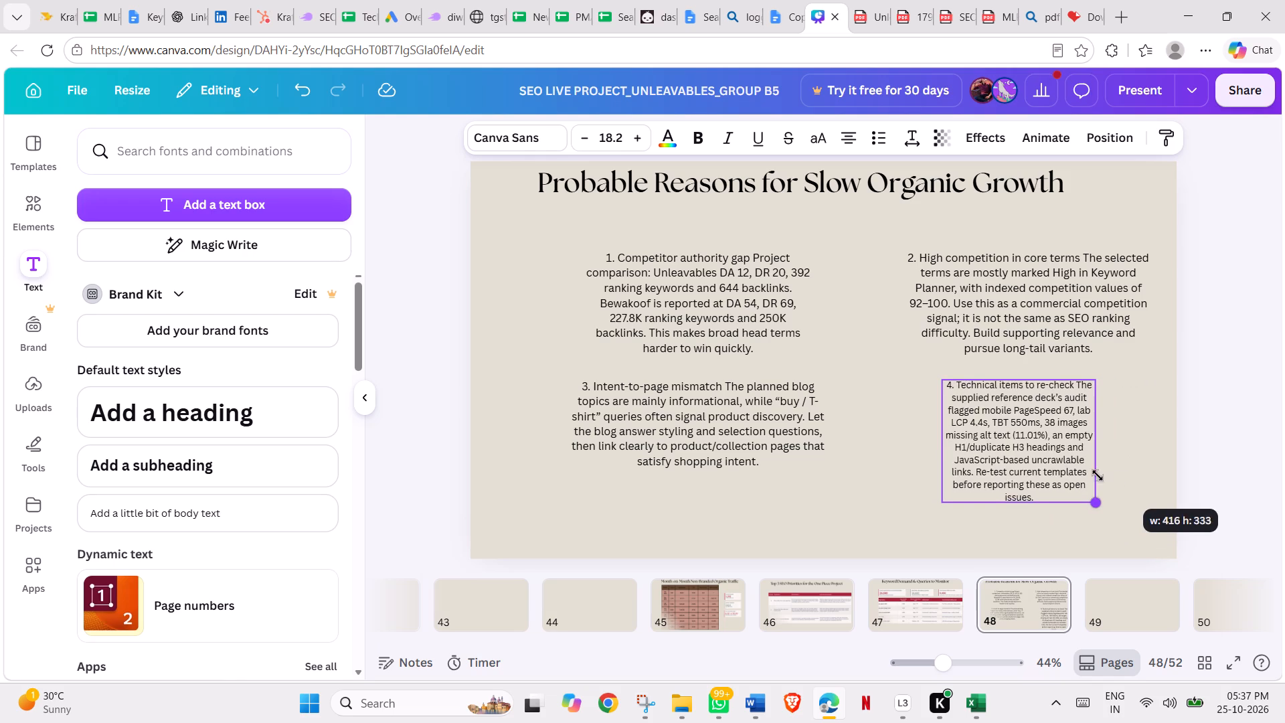
pyautogui.moveTo(1098, 475); pyautogui.dragTo(1077, 469)
pyautogui.moveTo(1068, 432); pyautogui.dragTo(1146, 428)
# Set the font size of the technical items text to 22.
pyautogui.click(1064, 438)
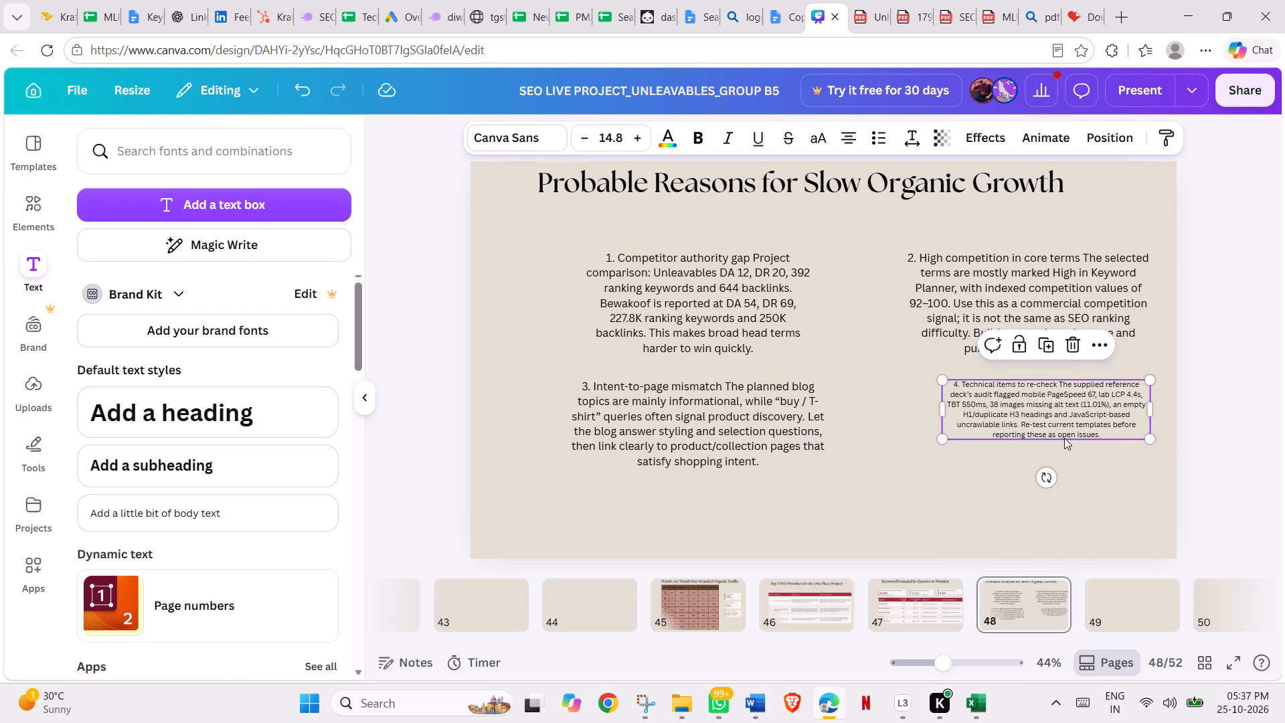
pyautogui.click(1057, 431)
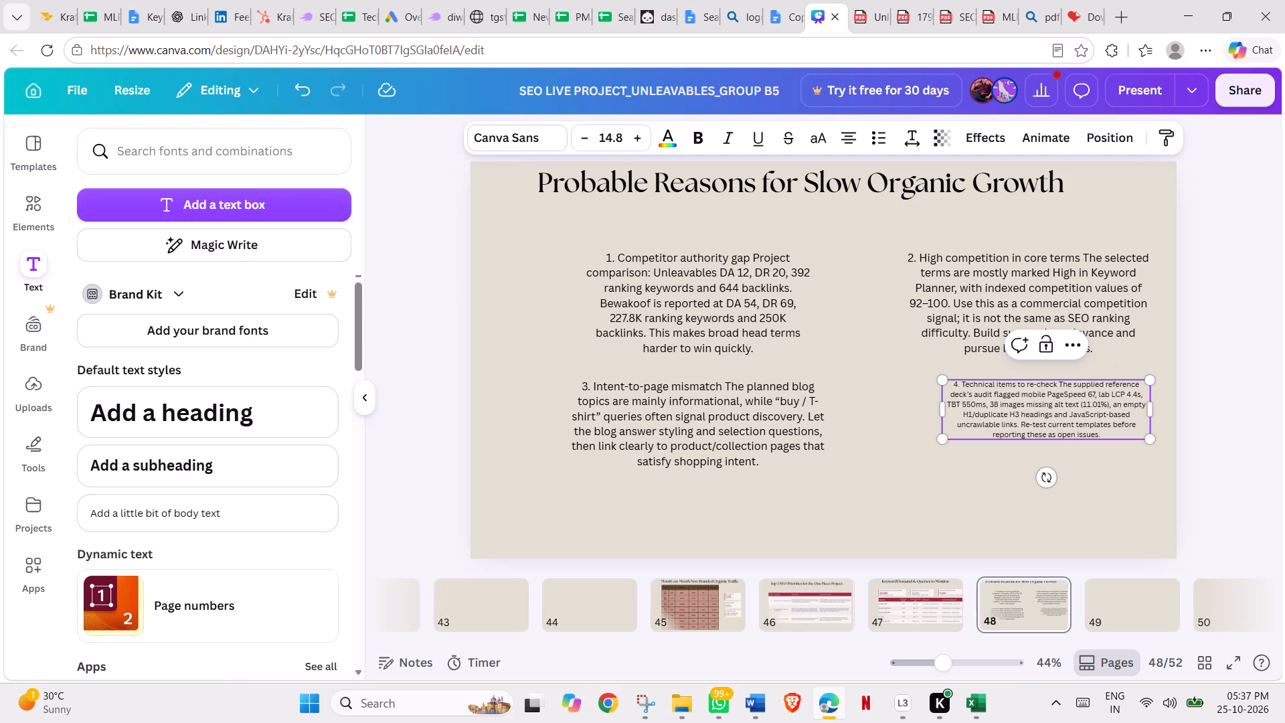
pyautogui.tripleClick(1039, 394)
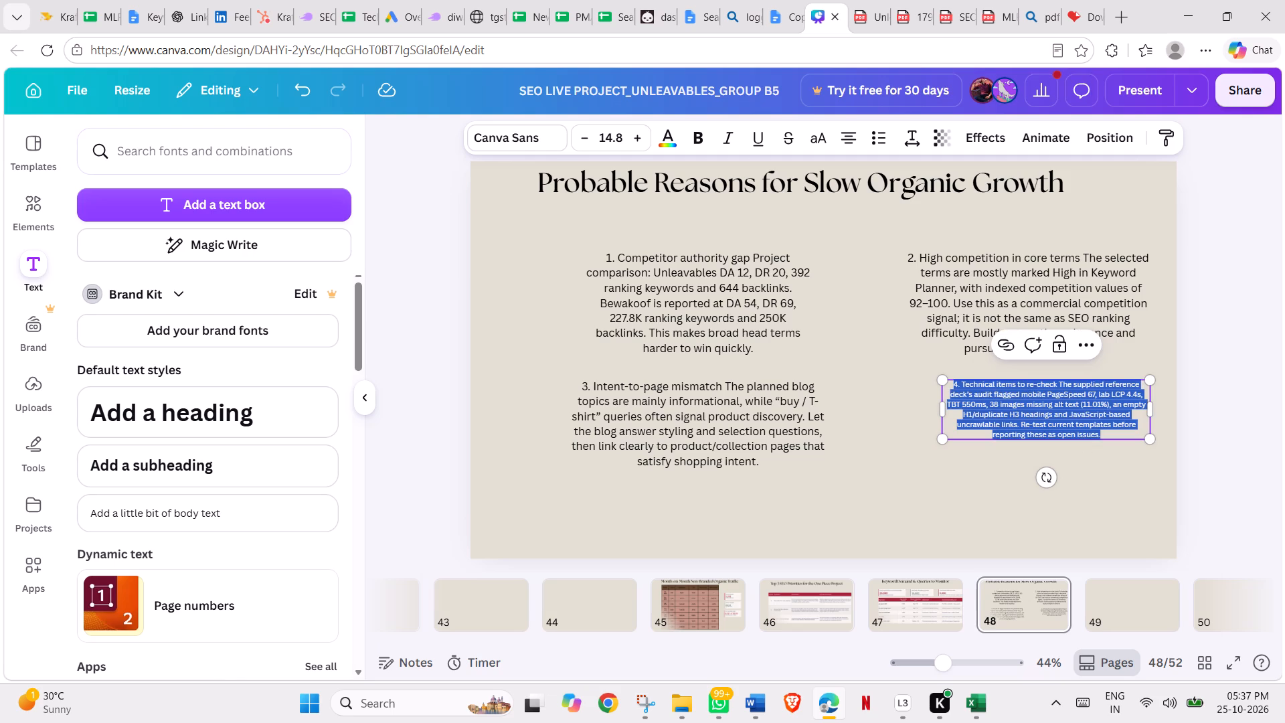
pyautogui.doubleClick(617, 135)
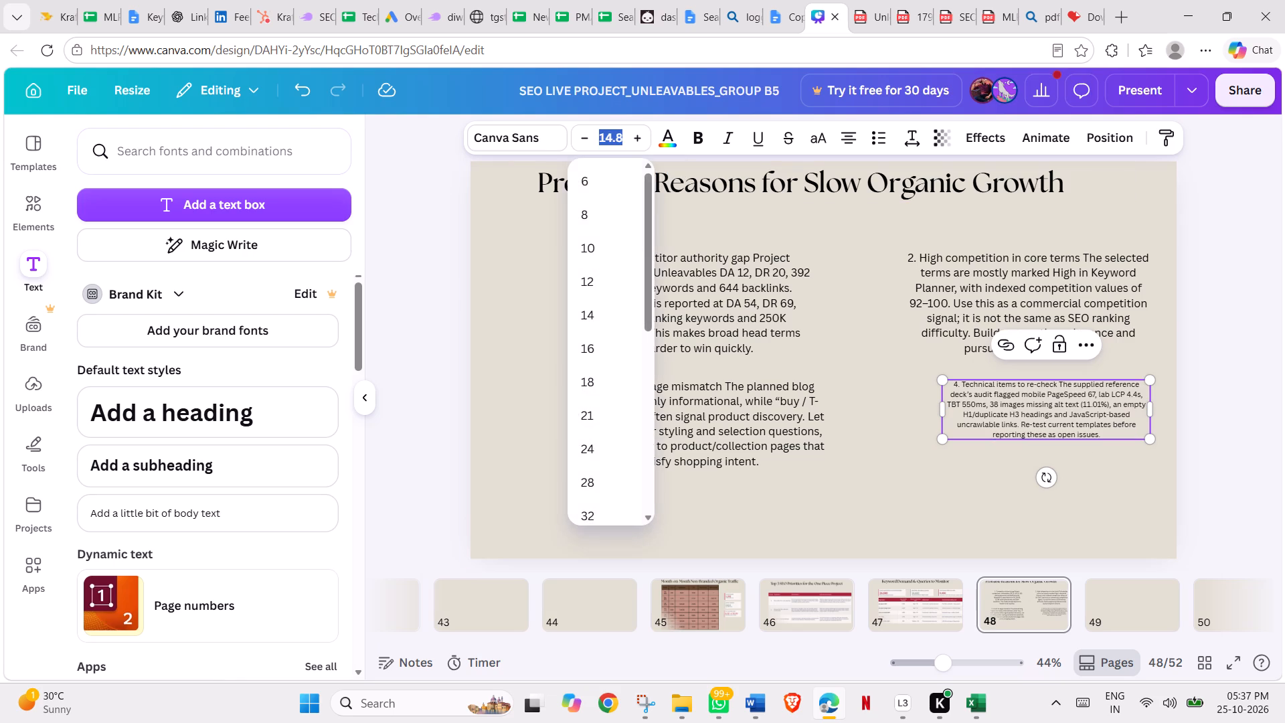
pyautogui.write('22')
pyautogui.click(851, 357)
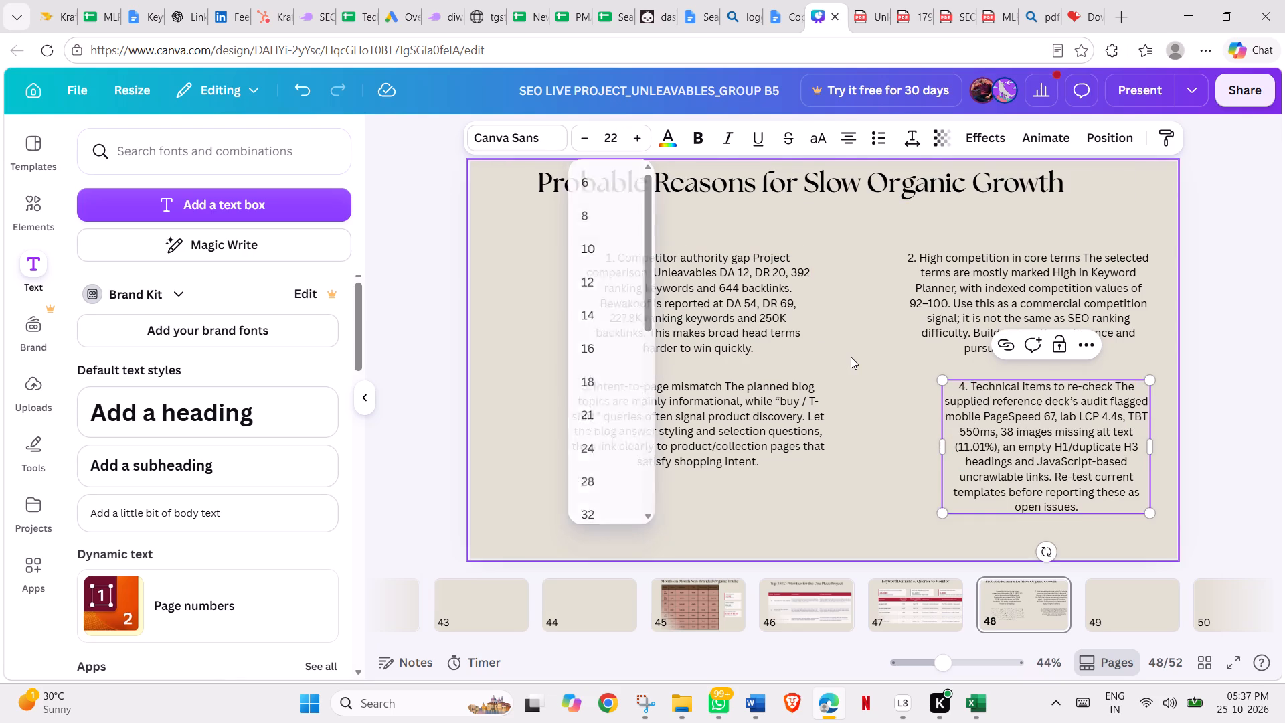
# Widen the technical items text box to a width of about 686 and centre it beneath the high-competition text.
pyautogui.click(1013, 454)
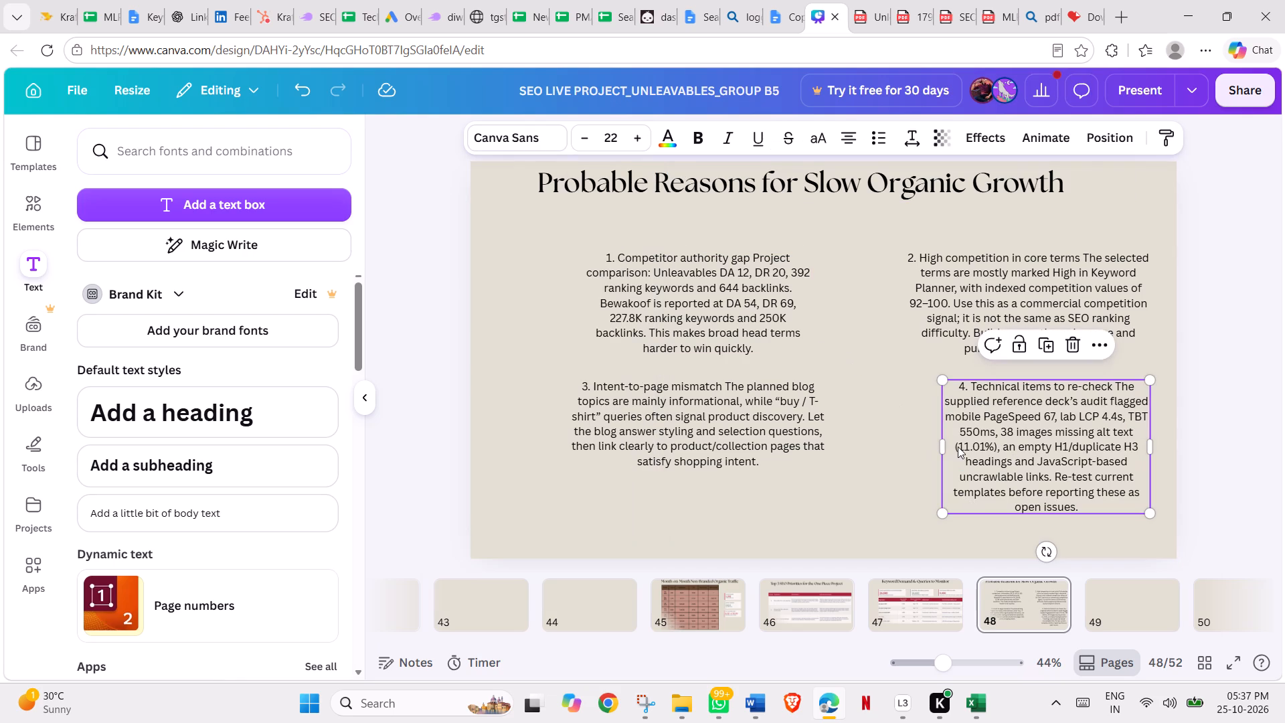
pyautogui.moveTo(942, 446); pyautogui.dragTo(911, 440)
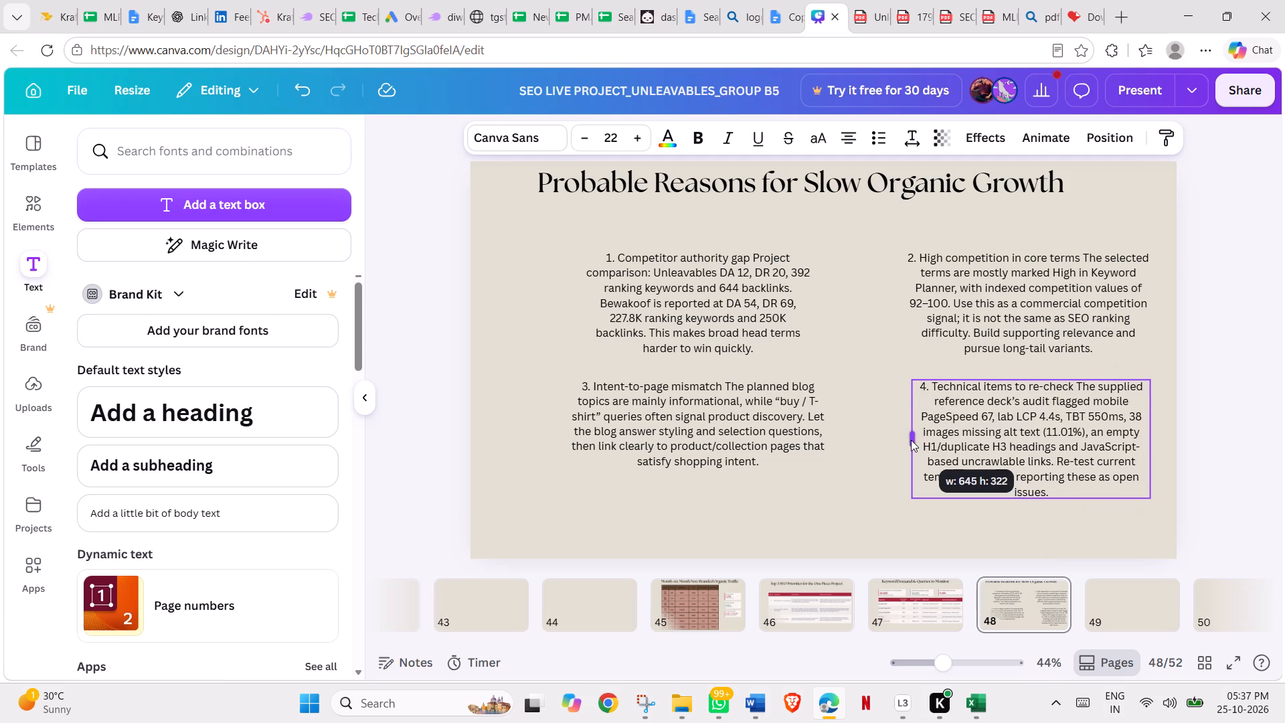
pyautogui.moveTo(911, 440); pyautogui.dragTo(897, 438)
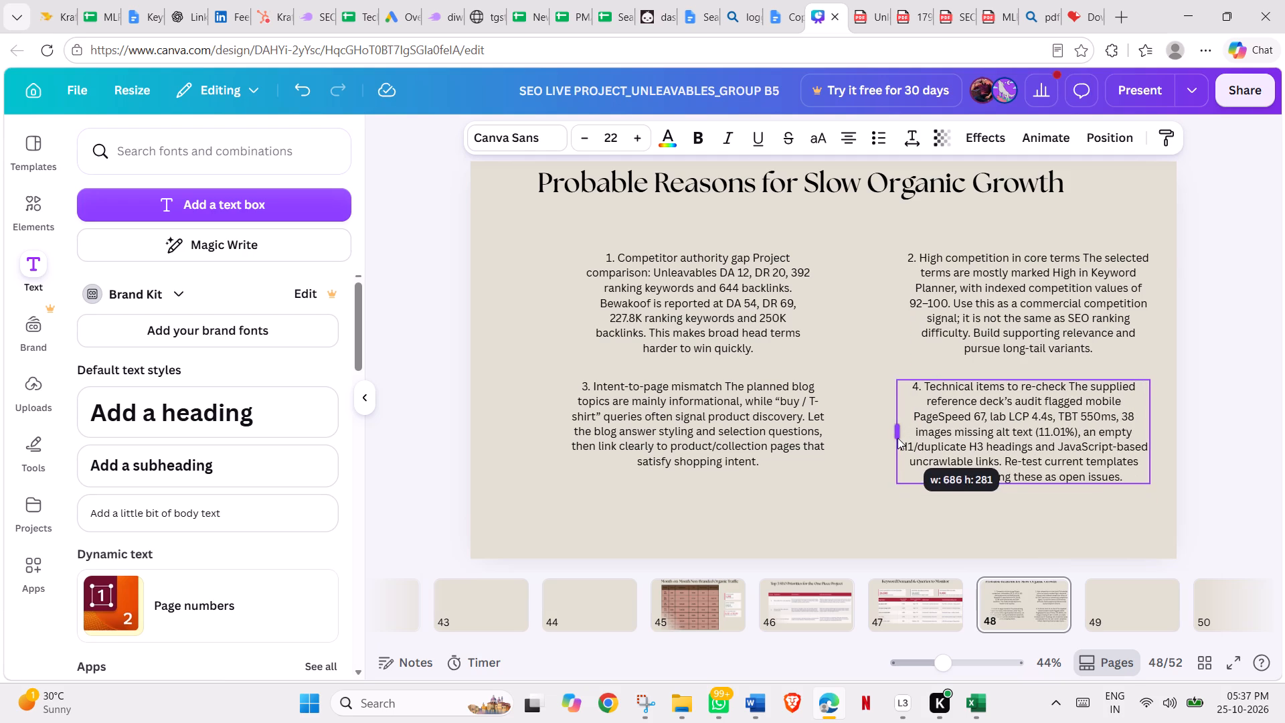
pyautogui.moveTo(897, 438); pyautogui.dragTo(898, 438)
pyautogui.click(1156, 530)
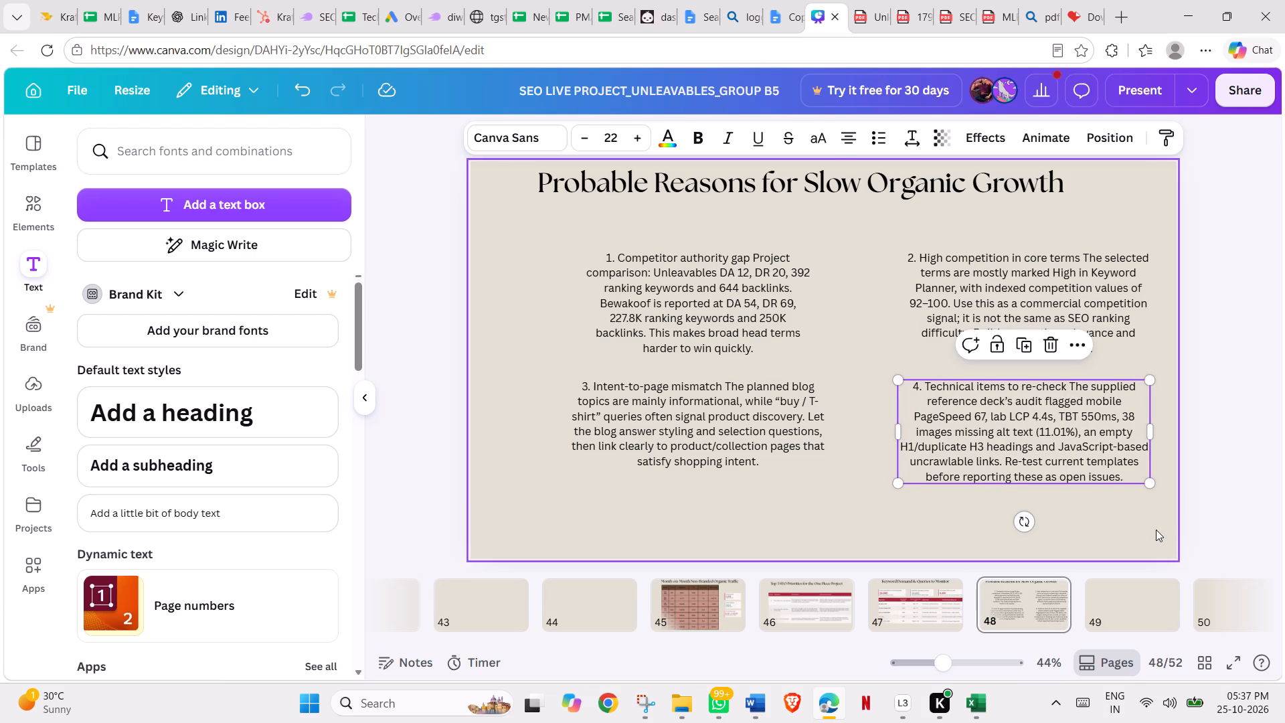
pyautogui.click(1092, 457)
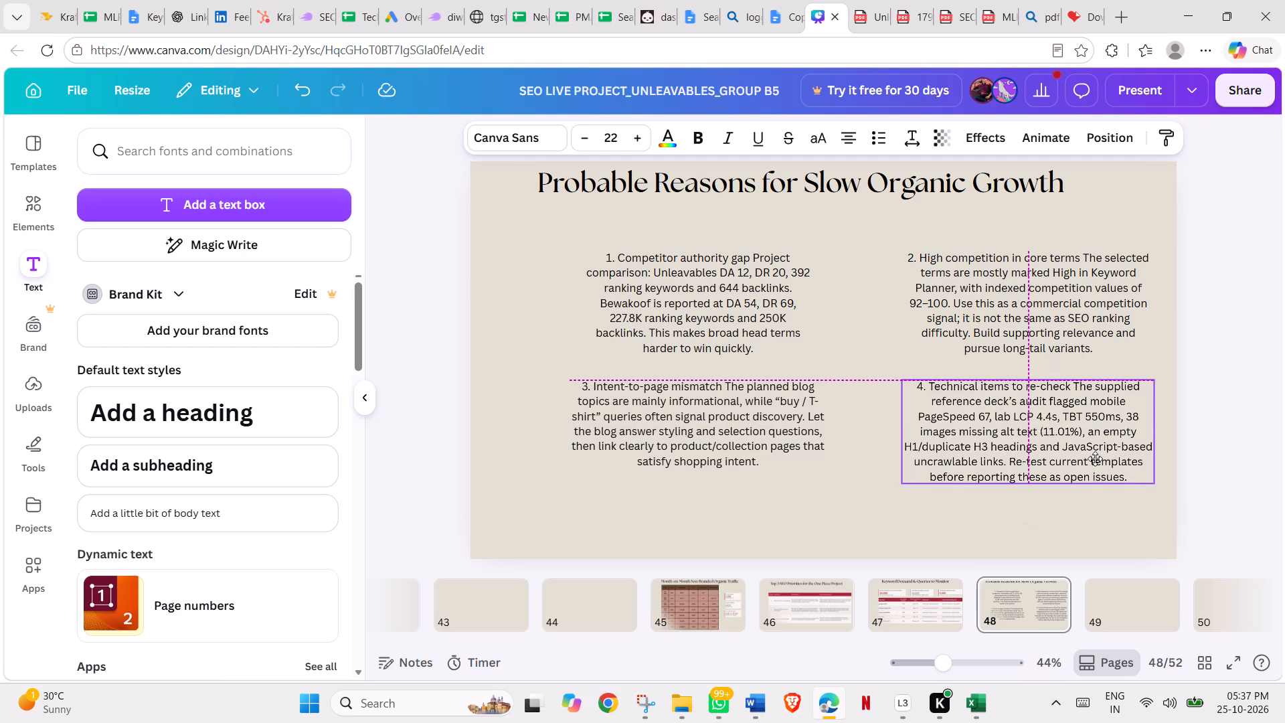
pyautogui.click(1130, 534)
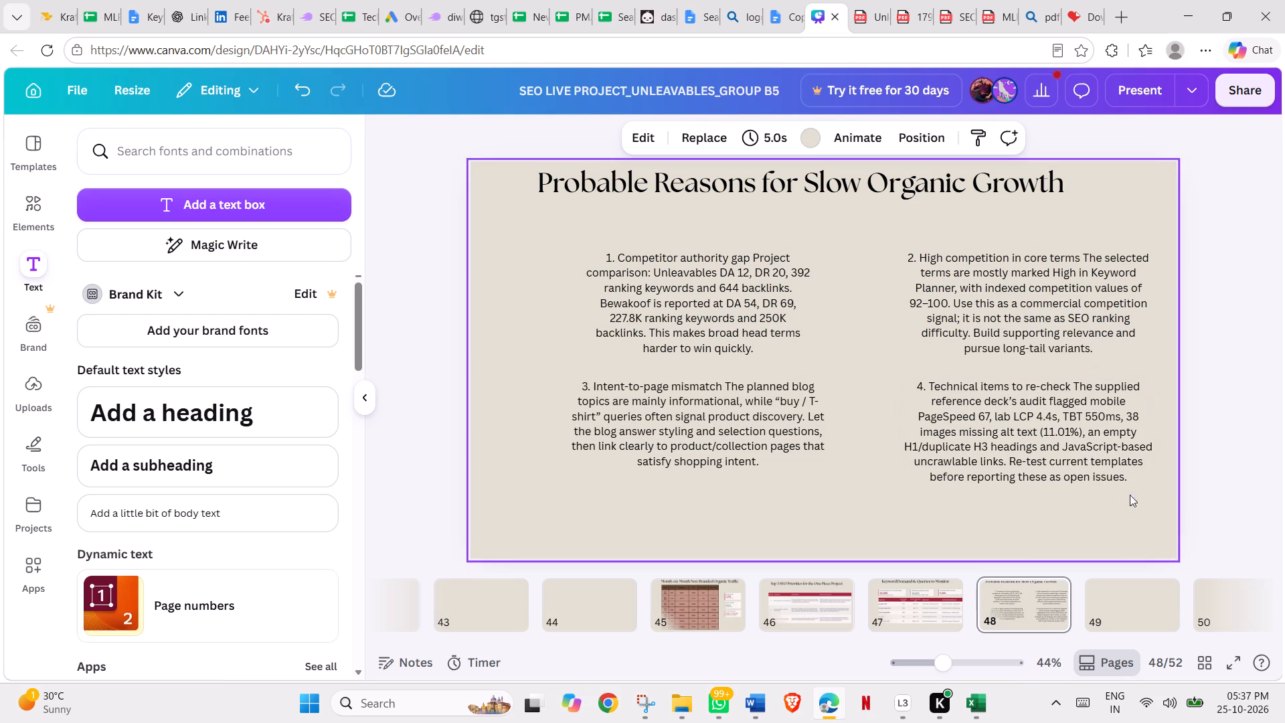
# Widen the technical items text box on both sides so its text wraps over six lines.
pyautogui.click(1125, 462)
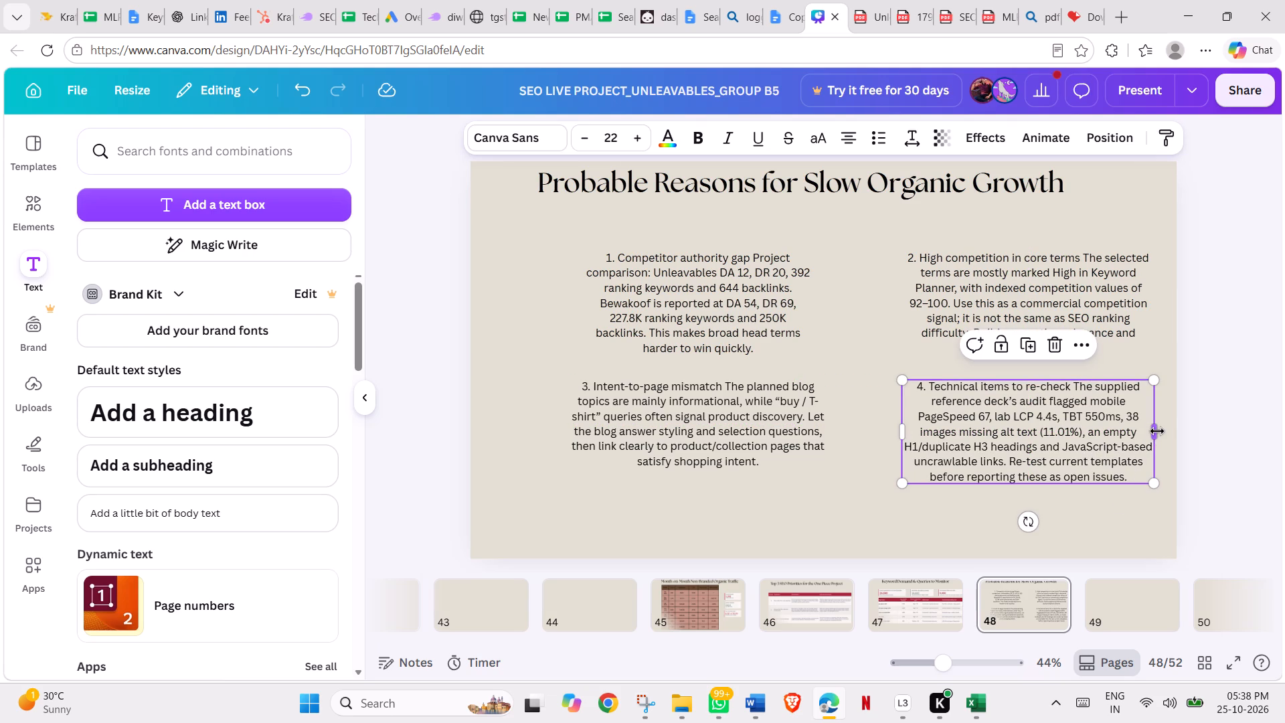
pyautogui.moveTo(1157, 431); pyautogui.dragTo(1168, 431)
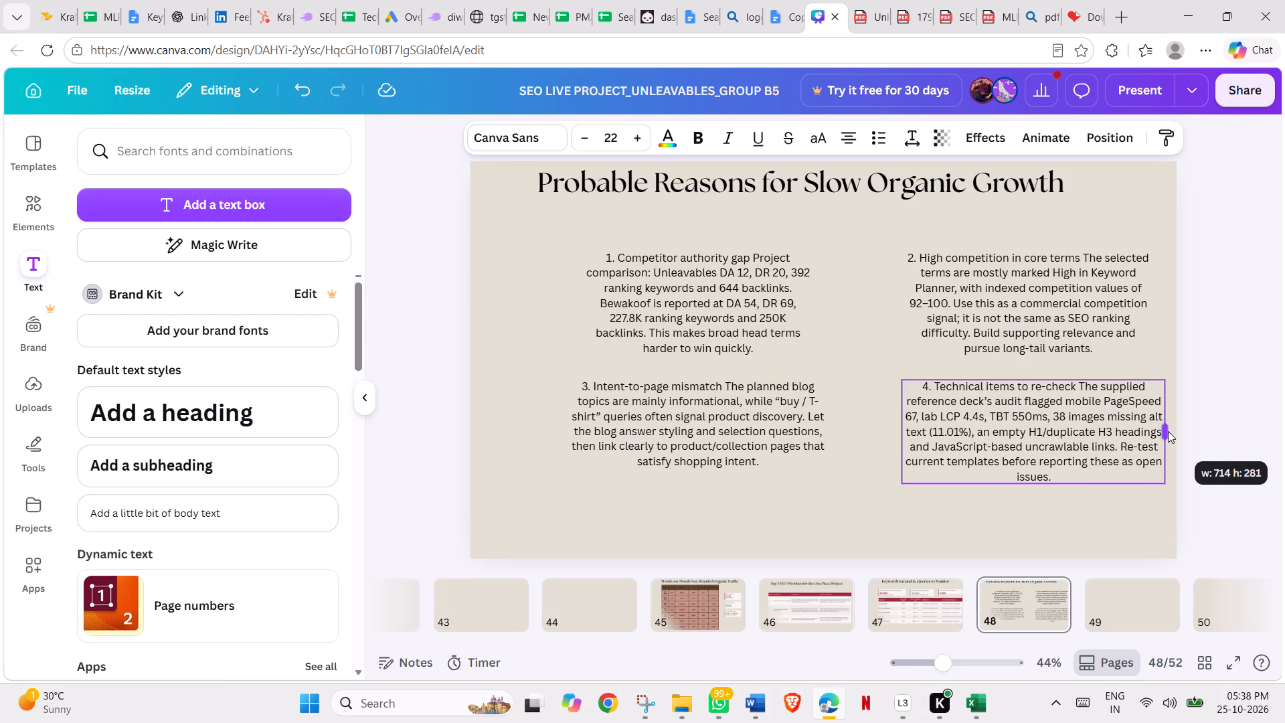
pyautogui.moveTo(1168, 431); pyautogui.dragTo(1176, 430)
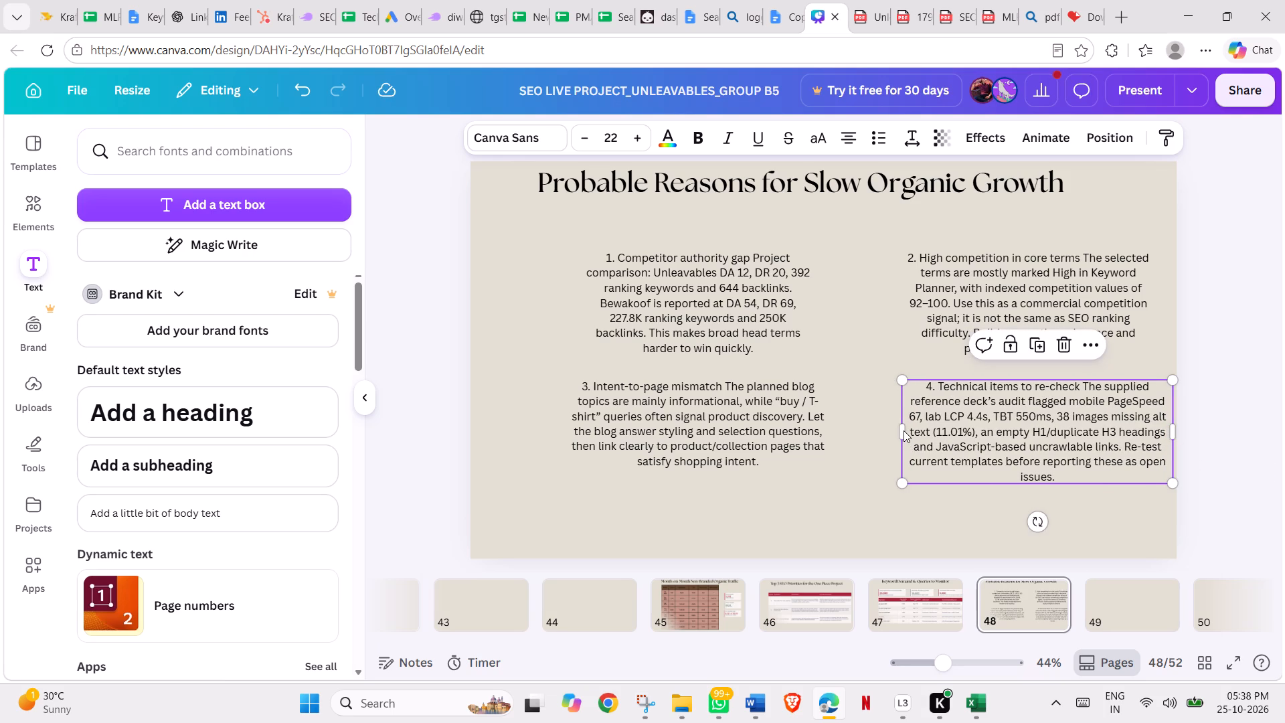
pyautogui.click(904, 430)
pyautogui.moveTo(902, 430); pyautogui.dragTo(894, 430)
pyautogui.click(868, 537)
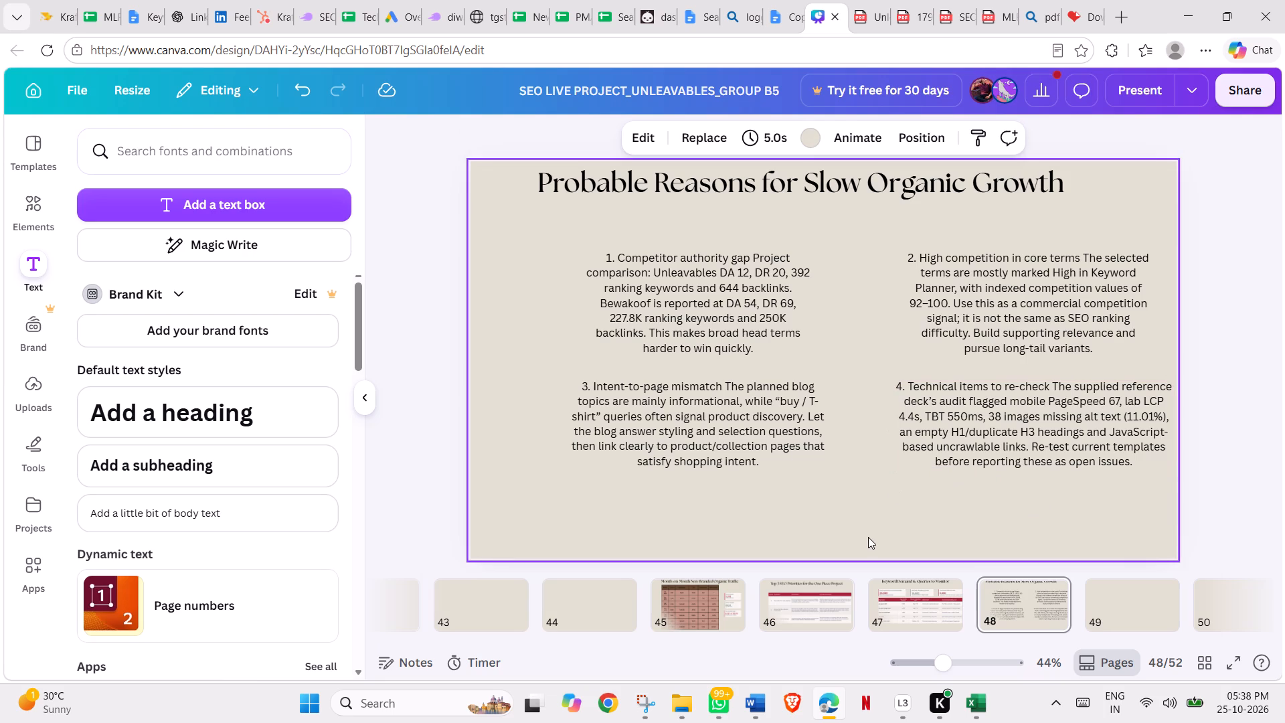
# Copy the full competitor authority gap text on page 48.
pyautogui.click(677, 299)
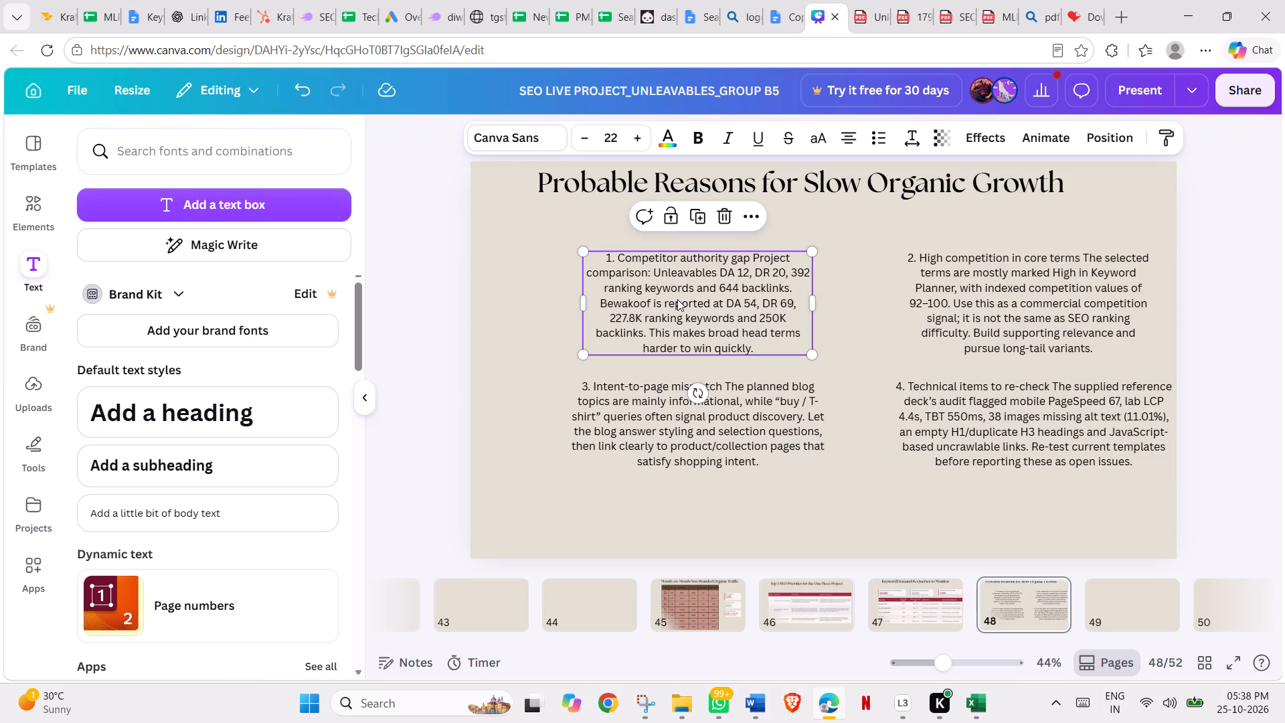
pyautogui.tripleClick(677, 299)
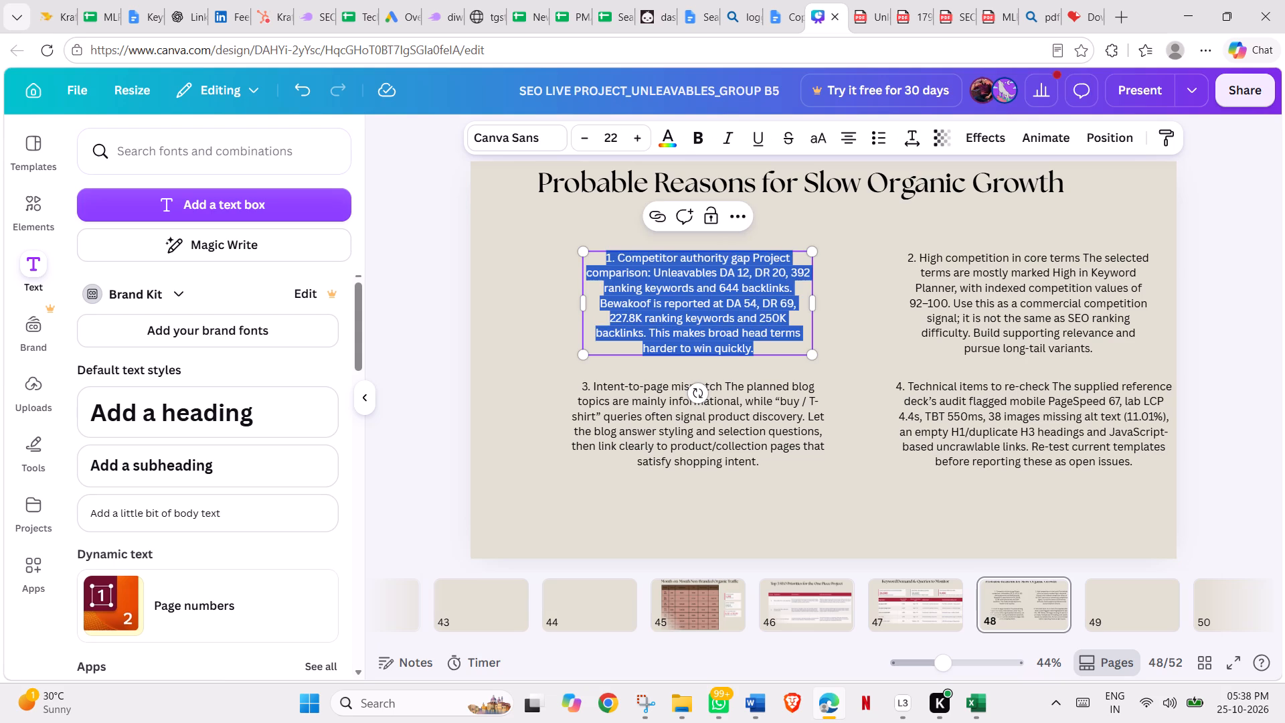
pyautogui.hotkey('ctrl', 'c')
# Add a recently used rounded square shape to the middle of page 48.
pyautogui.click(34, 216)
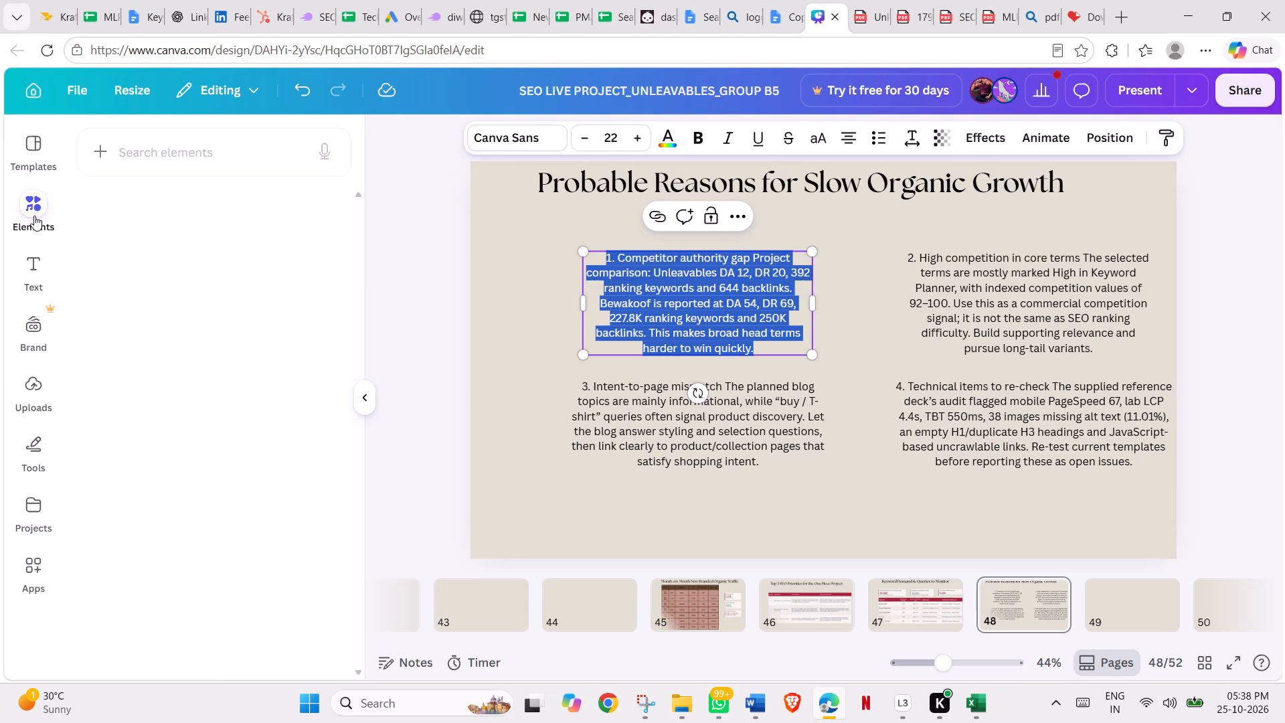
pyautogui.click(31, 148)
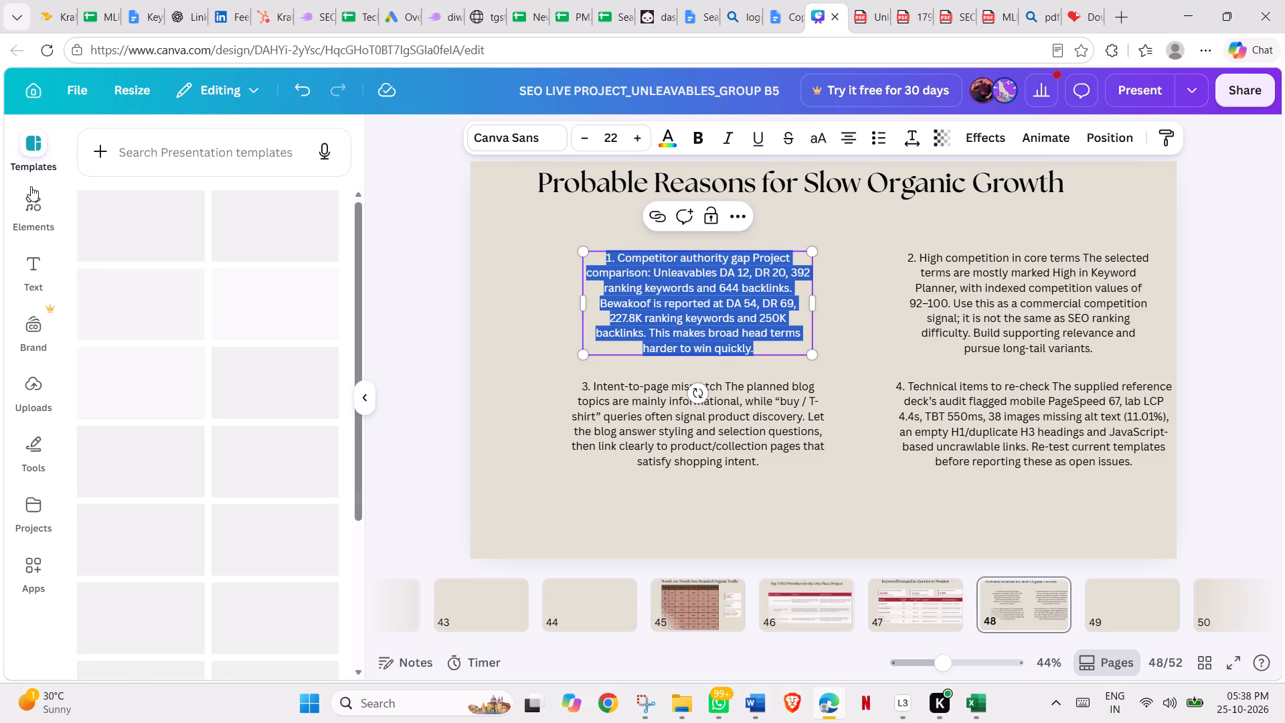
pyautogui.click(31, 199)
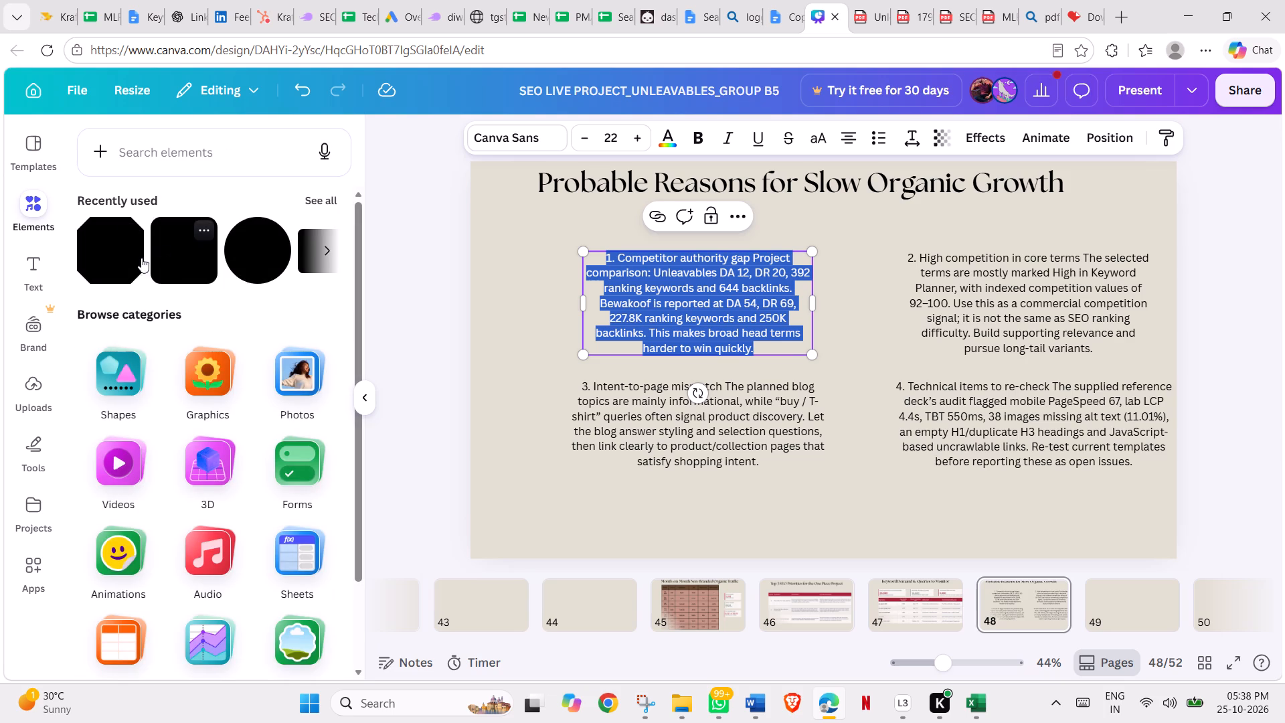
pyautogui.click(172, 257)
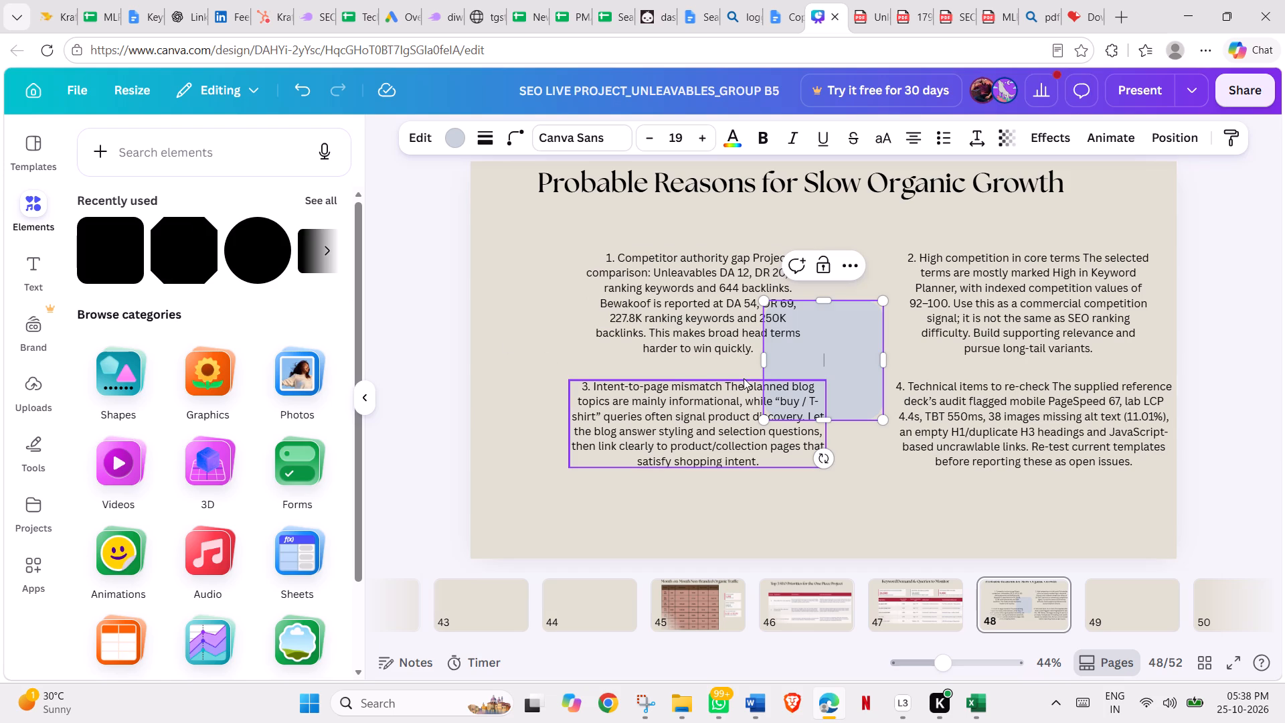
# Paste the copied competitor authority gap text into the rounded square on page 48.
pyautogui.hotkey('ctrl', 'v')
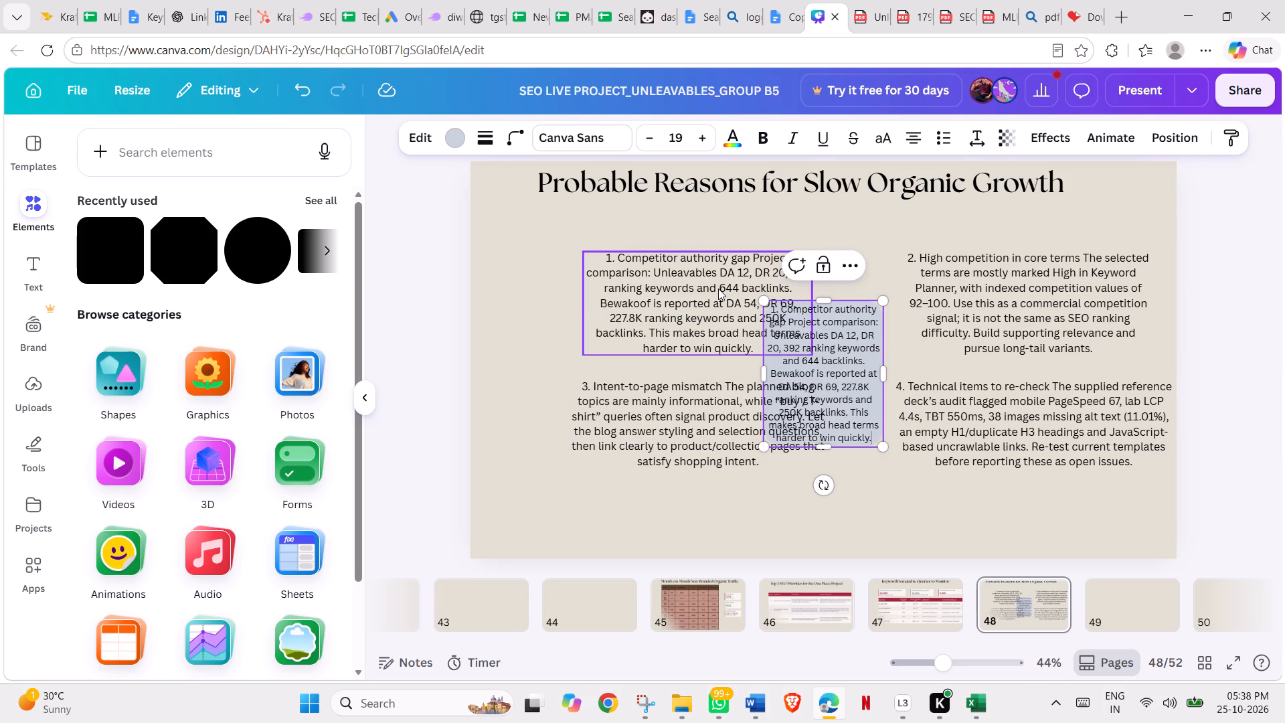
# Replace the original competitor authority gap text box with the rounded square card, placing it above the intent-to-page mismatch text.
pyautogui.click(718, 289)
pyautogui.press('Delete')
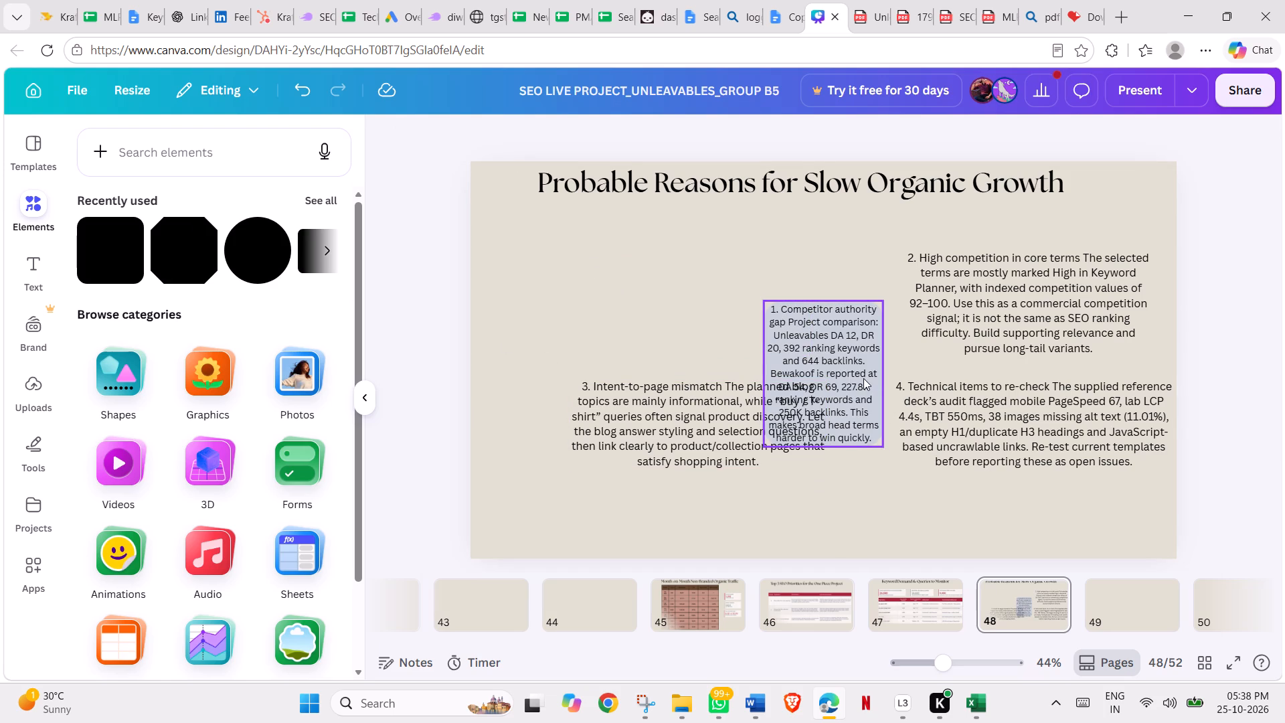
pyautogui.moveTo(839, 372); pyautogui.dragTo(685, 289)
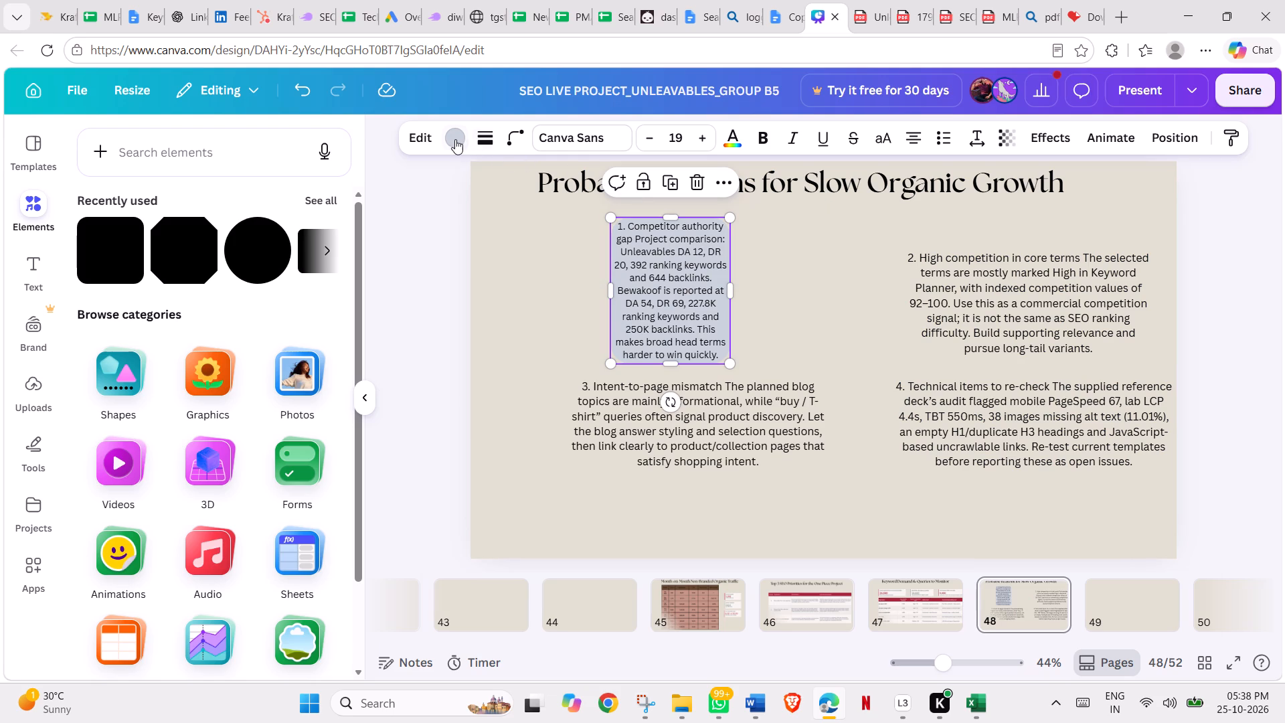
# Change the competitor authority gap card's fill from the existing shape colours to dusty pink.
pyautogui.click(454, 139)
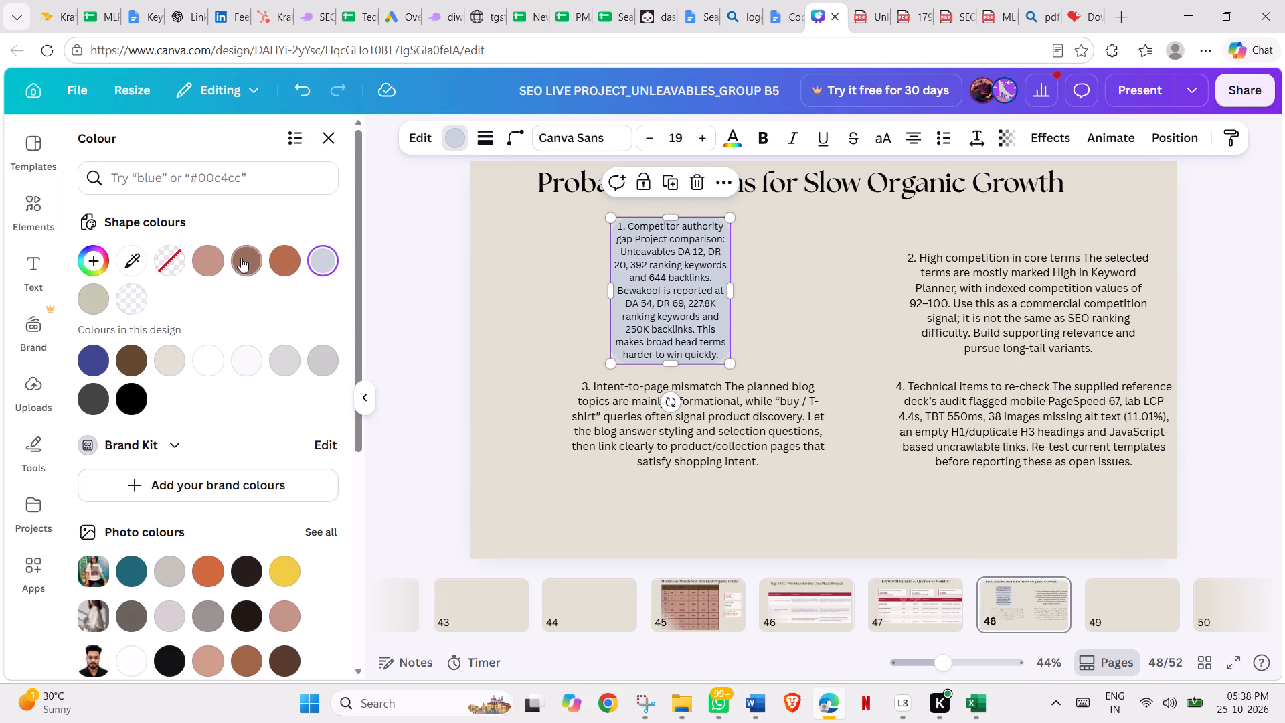
pyautogui.click(211, 257)
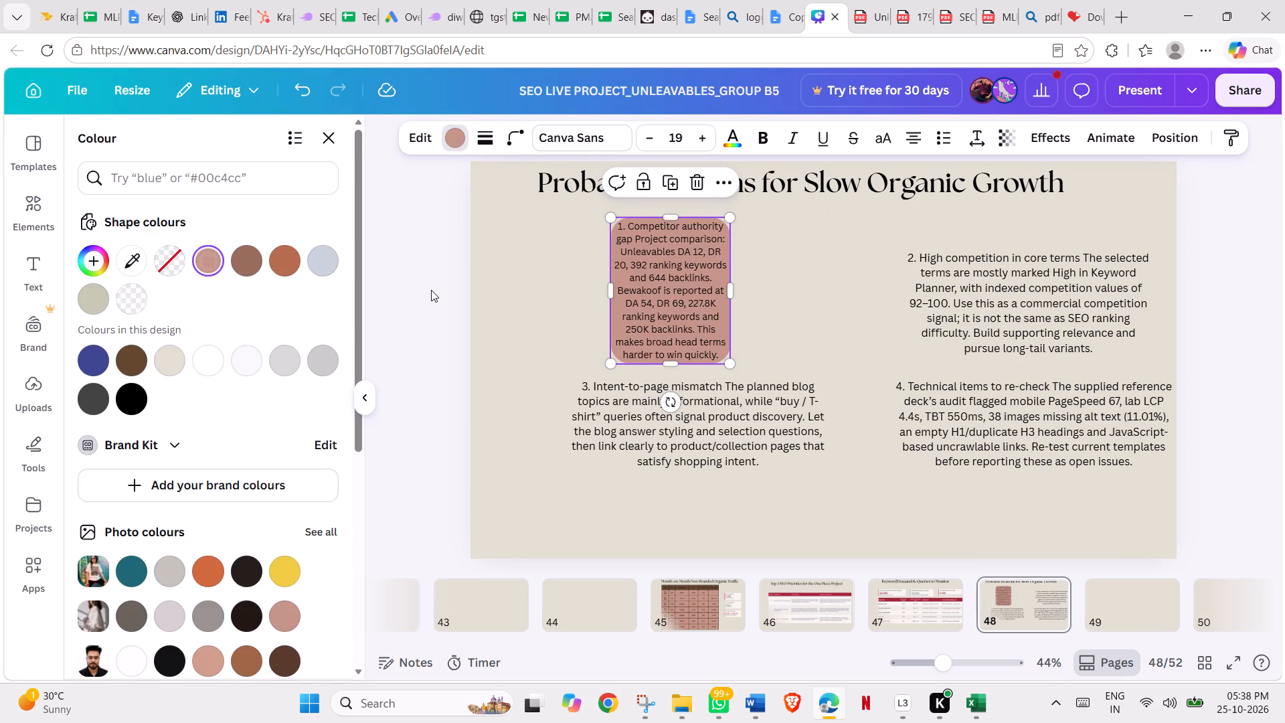
pyautogui.click(506, 283)
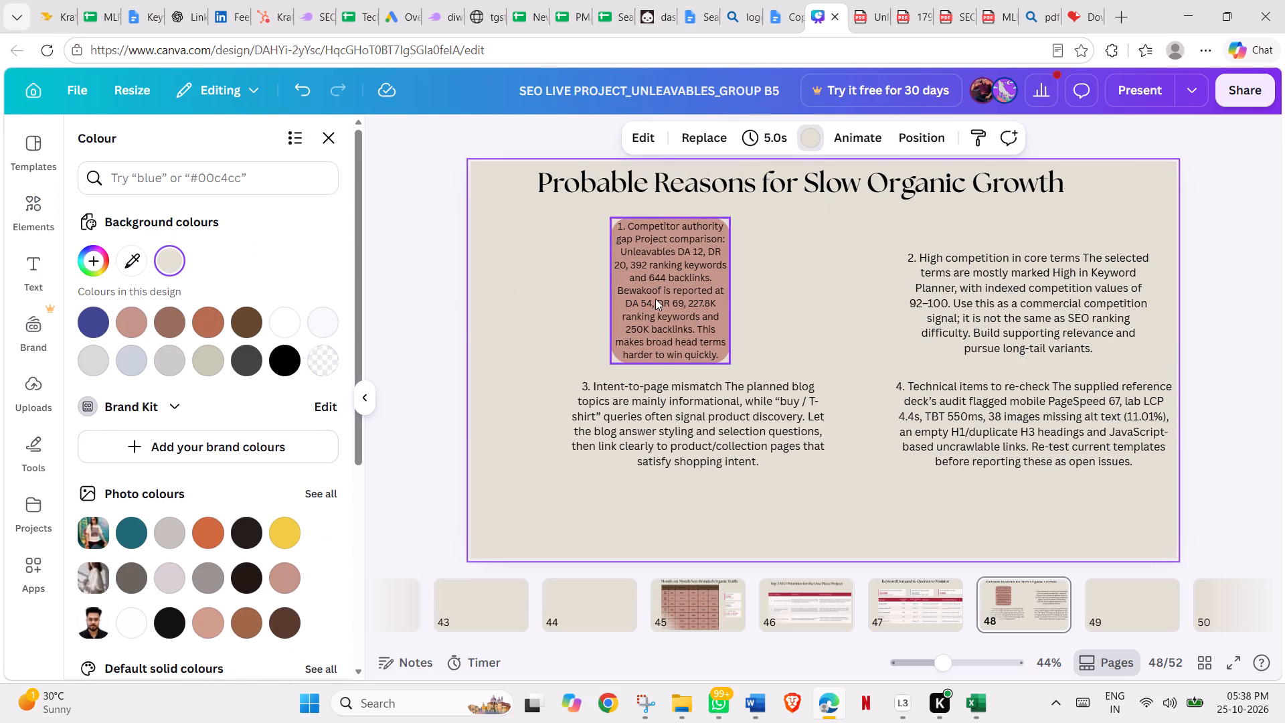
# Widen the competitor authority gap card towards the high-competition text to a width of about 481.
pyautogui.click(655, 299)
pyautogui.moveTo(728, 290); pyautogui.dragTo(742, 289)
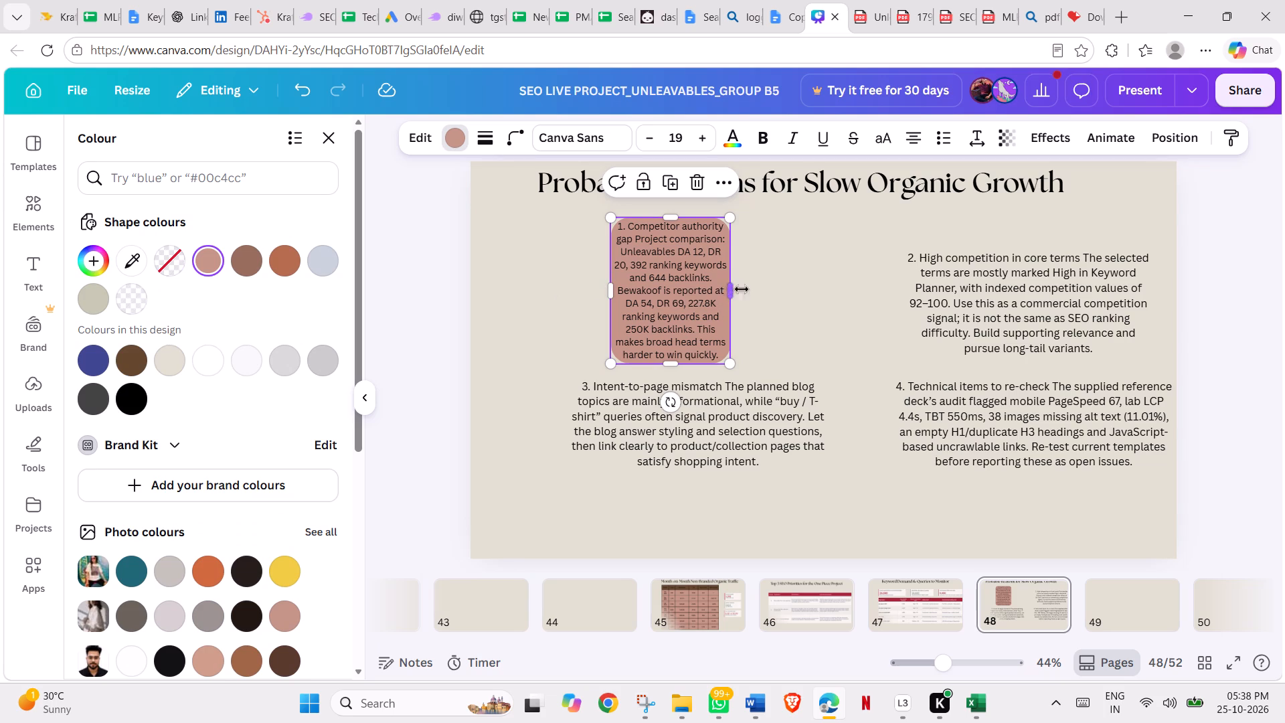
pyautogui.moveTo(742, 289); pyautogui.dragTo(786, 292)
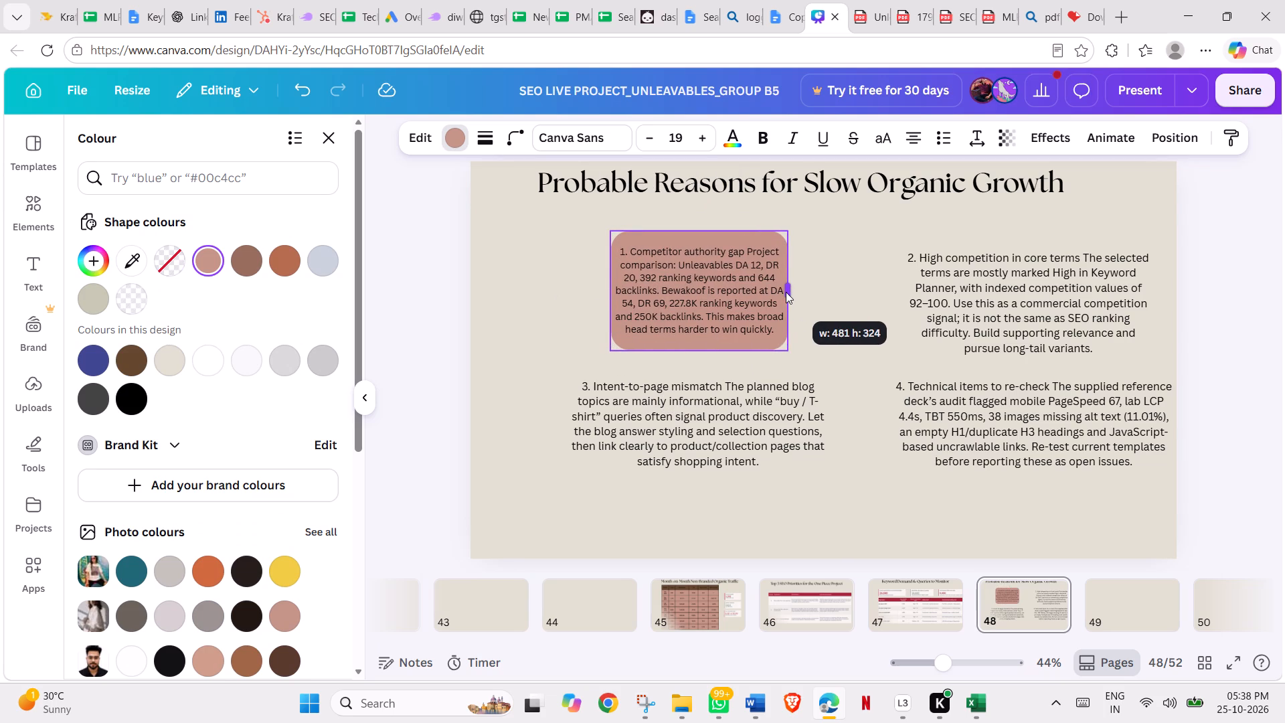
pyautogui.moveTo(786, 292); pyautogui.dragTo(786, 292)
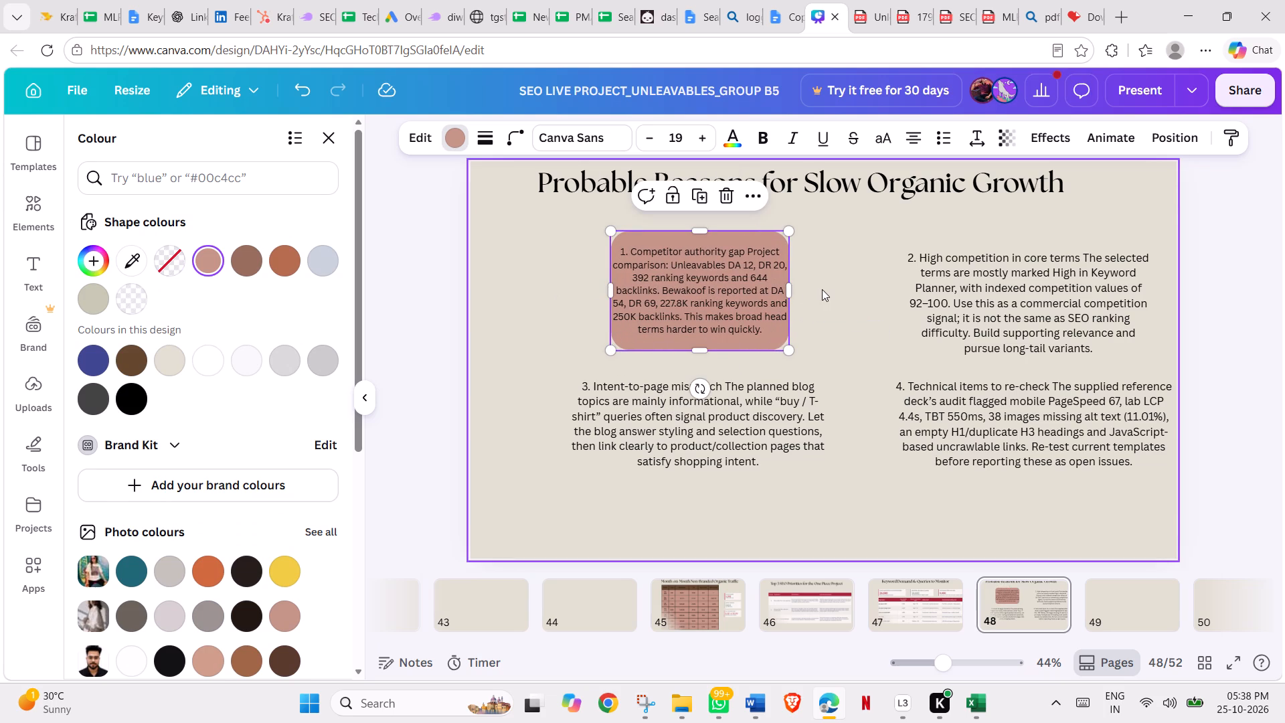
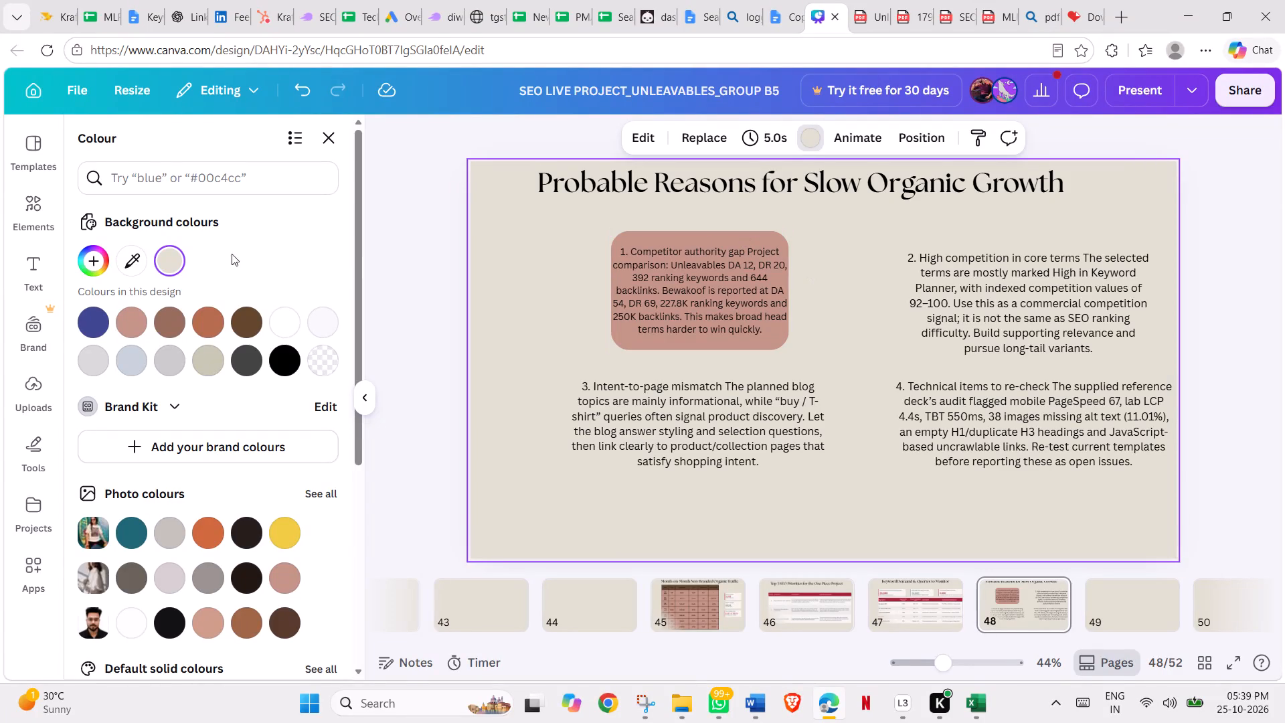
# Copy the competitor authority gap card and paste three duplicates onto page 48.
pyautogui.click(35, 164)
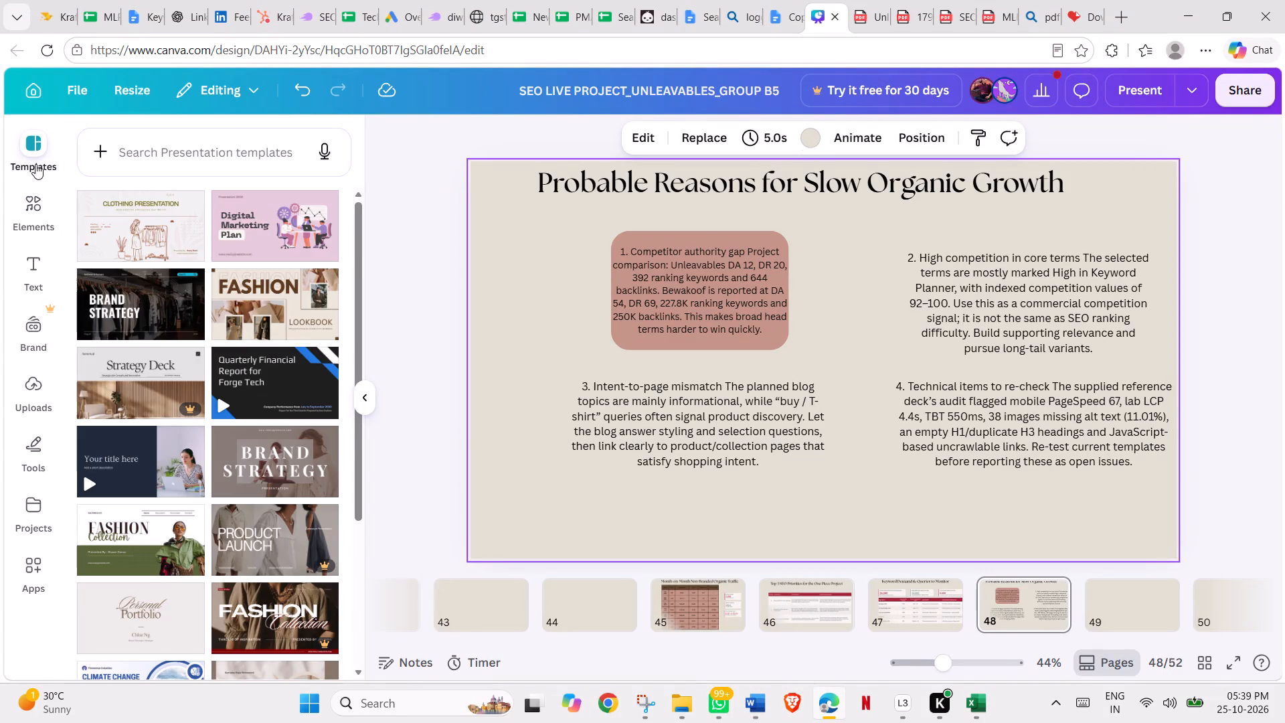
pyautogui.click(666, 254)
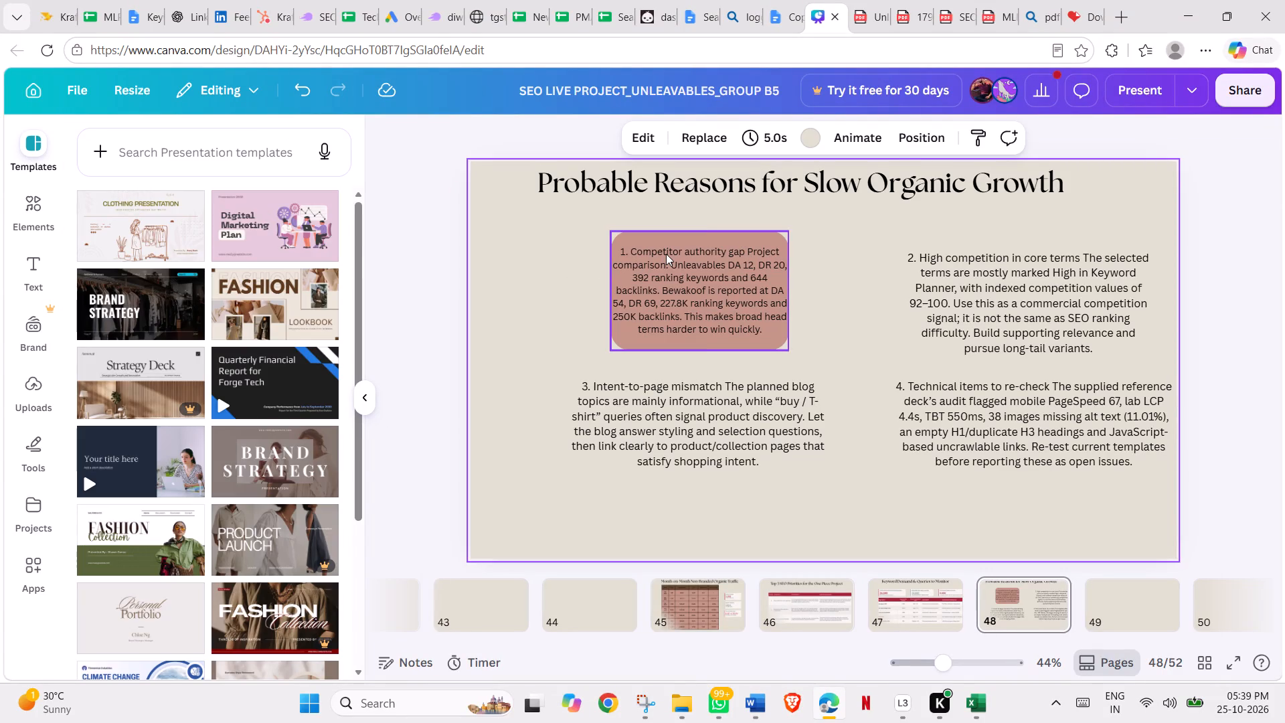
pyautogui.hotkey('ctrl', 'c')
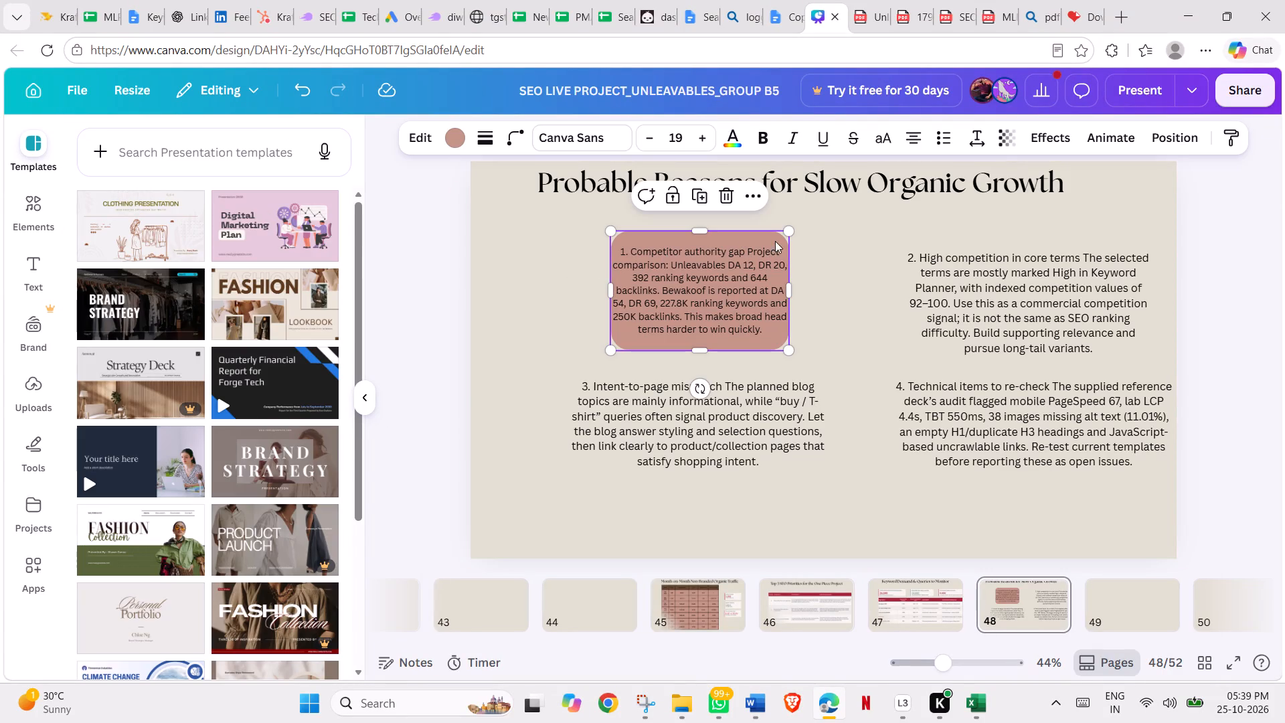
pyautogui.click(837, 251)
pyautogui.hotkey('ctrl', 'v')
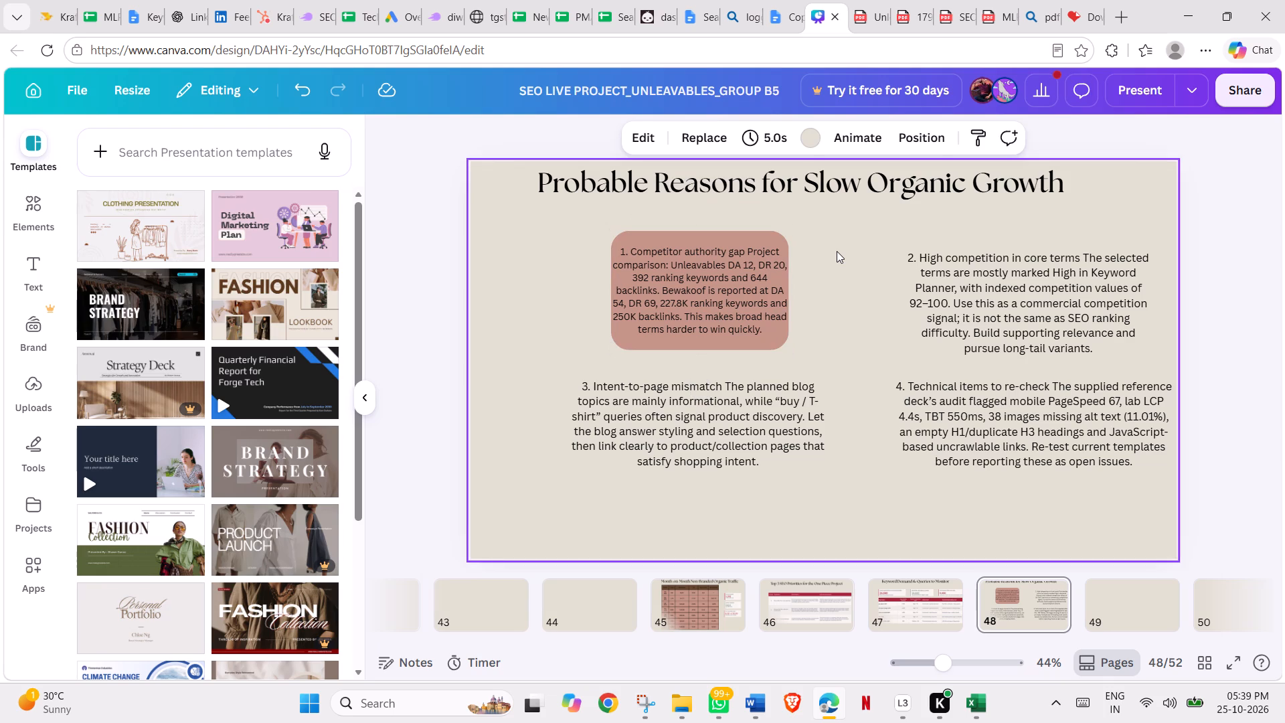
pyautogui.hotkey('ctrl', 'v')
pyautogui.hotkey('ctrl', 'v')
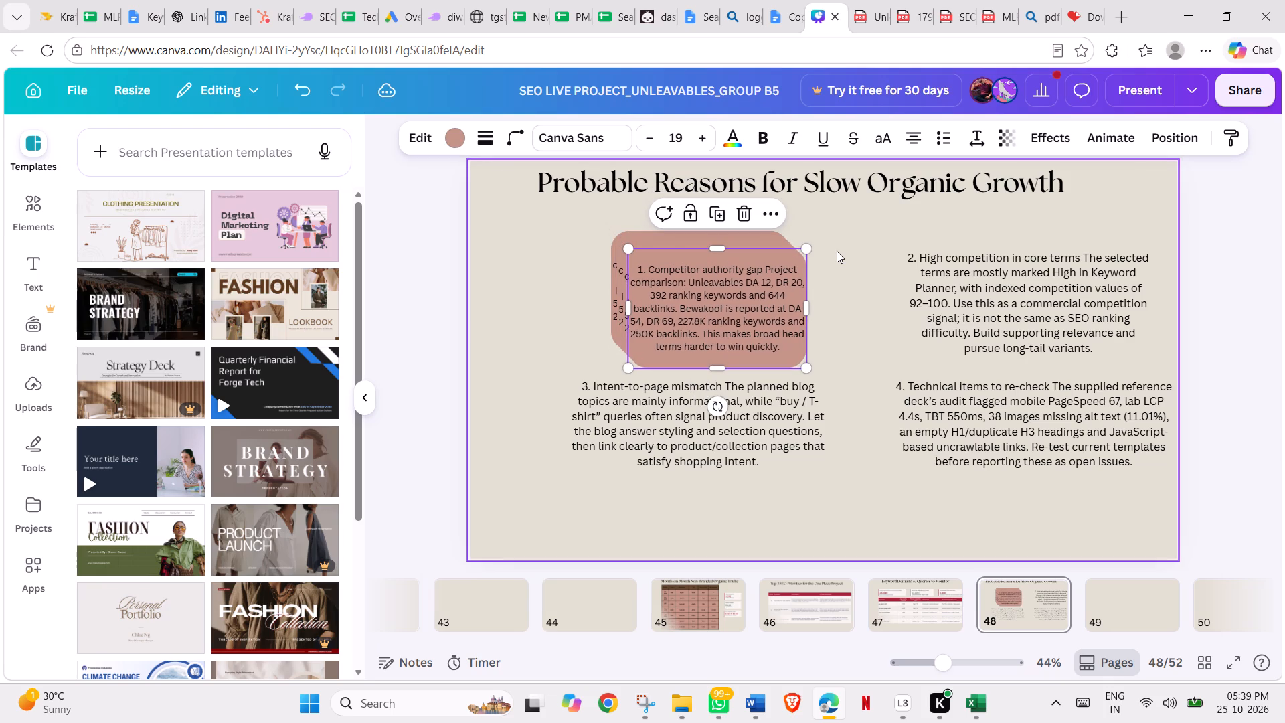
# Move one duplicate card towards the high-competition text and replace its wording with that text, cut from its original text box.
pyautogui.moveTo(758, 287); pyautogui.dragTo(910, 227)
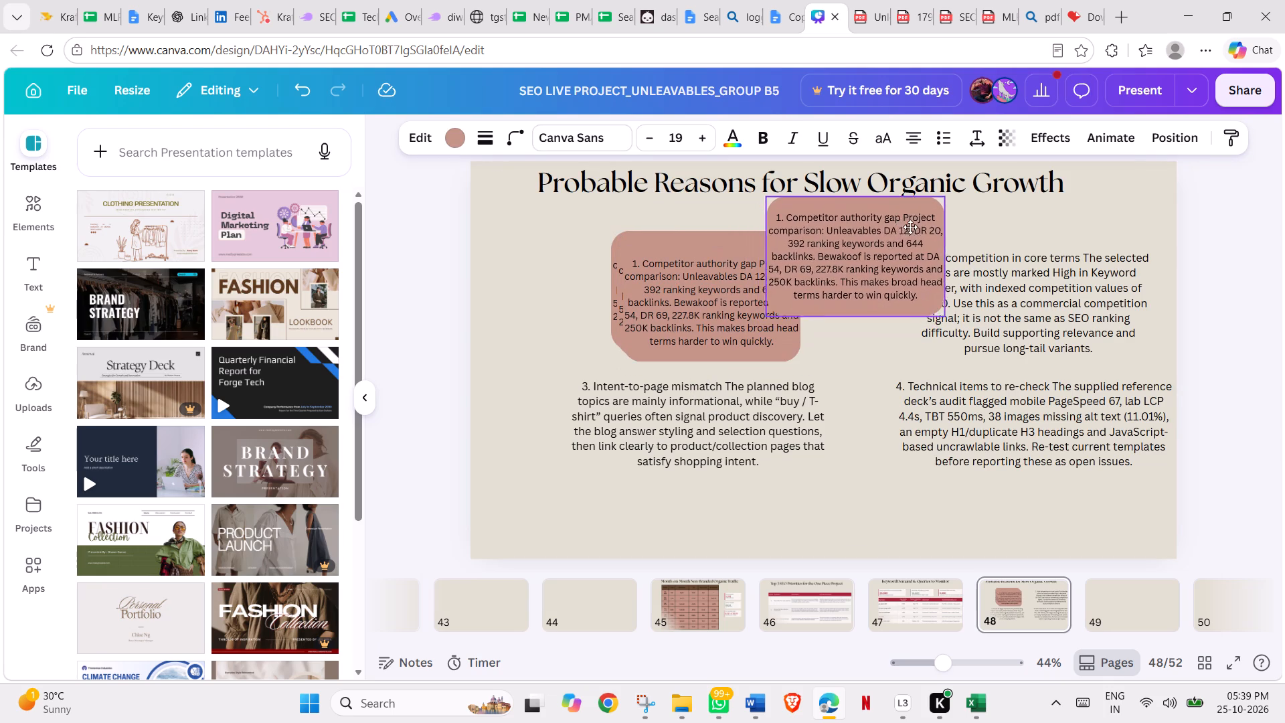
pyautogui.moveTo(910, 227); pyautogui.dragTo(925, 240)
pyautogui.tripleClick(1082, 301)
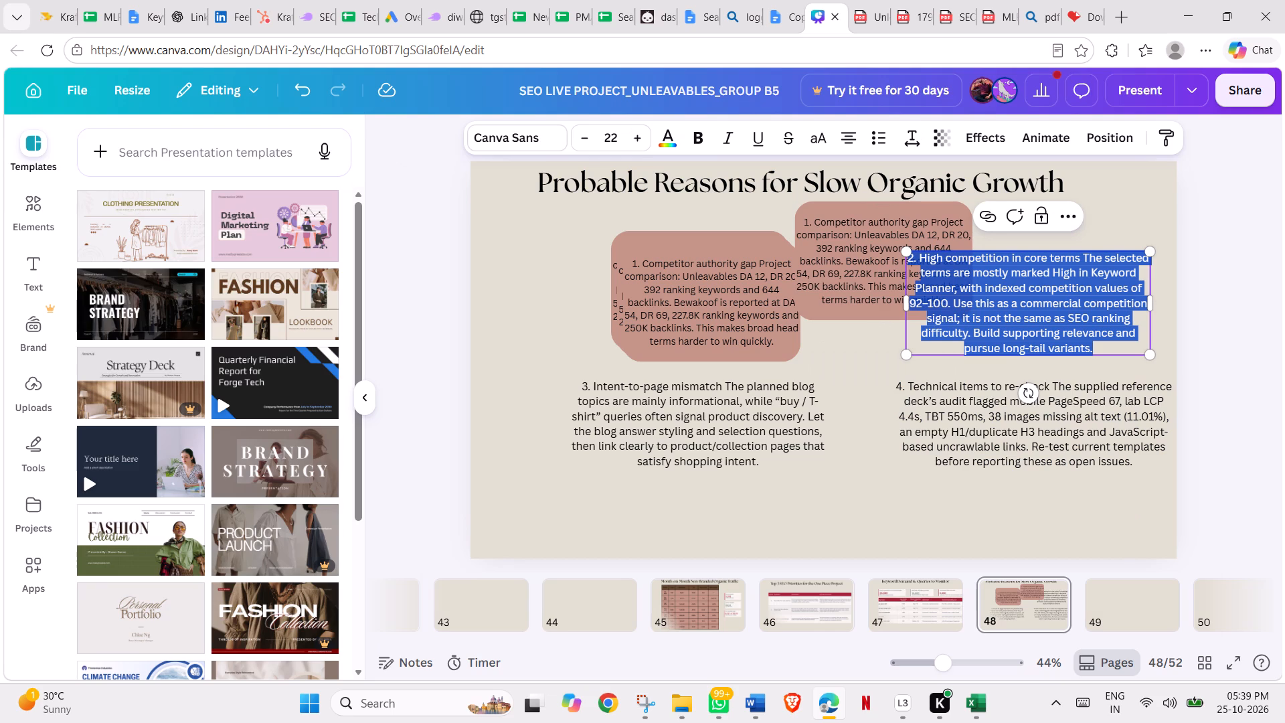
pyautogui.hotkey('ctrl', 'x')
pyautogui.doubleClick(884, 274)
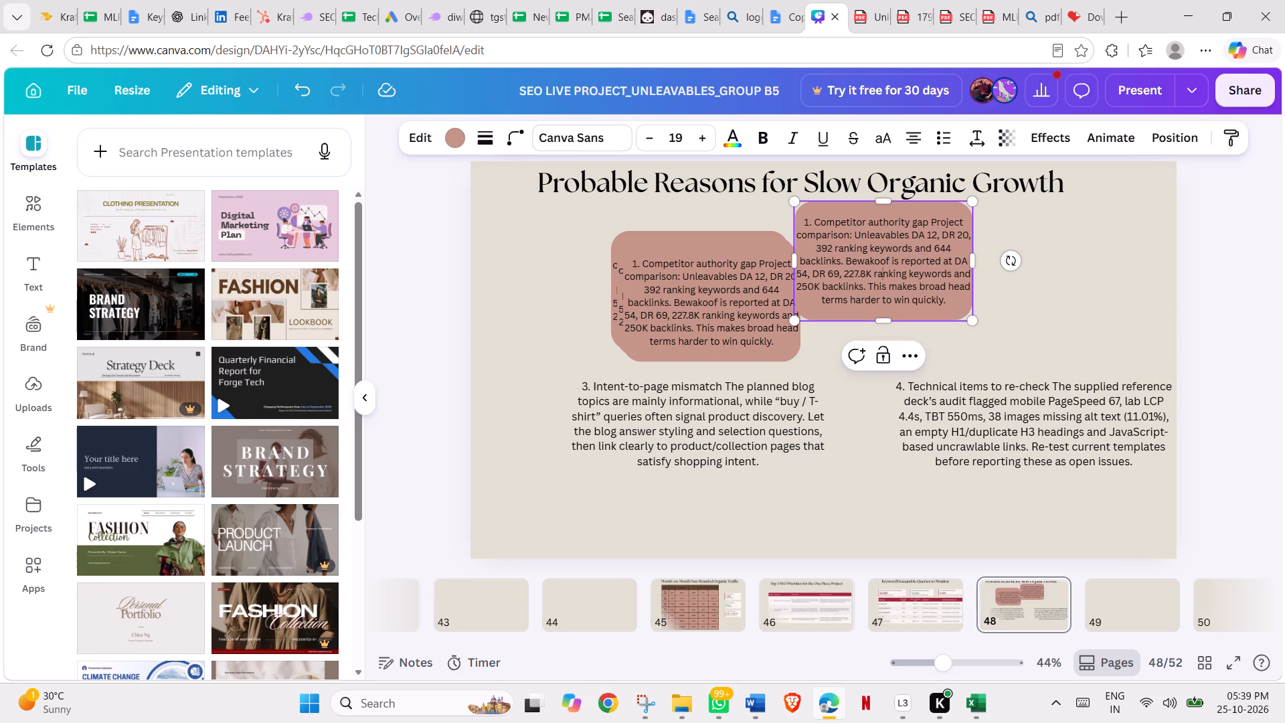
pyautogui.hotkey('ctrl', 'a')
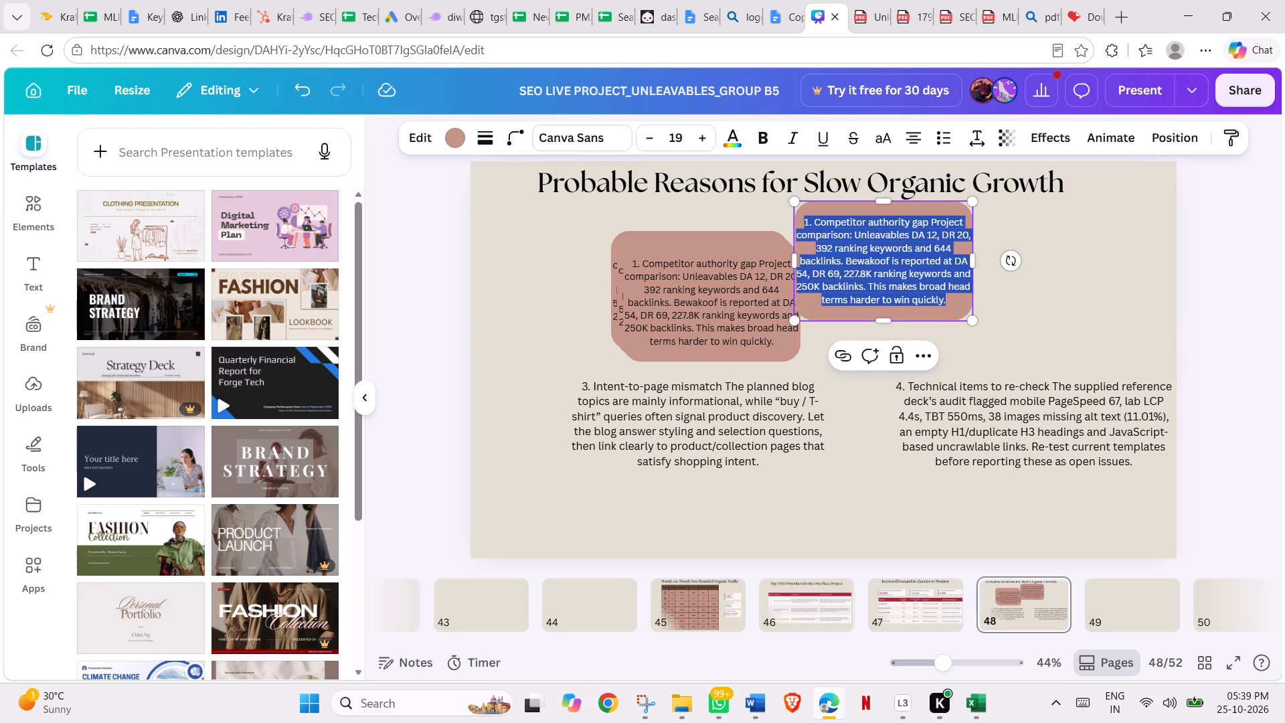
pyautogui.press('BackSpace')
pyautogui.hotkey('ctrl', 'v')
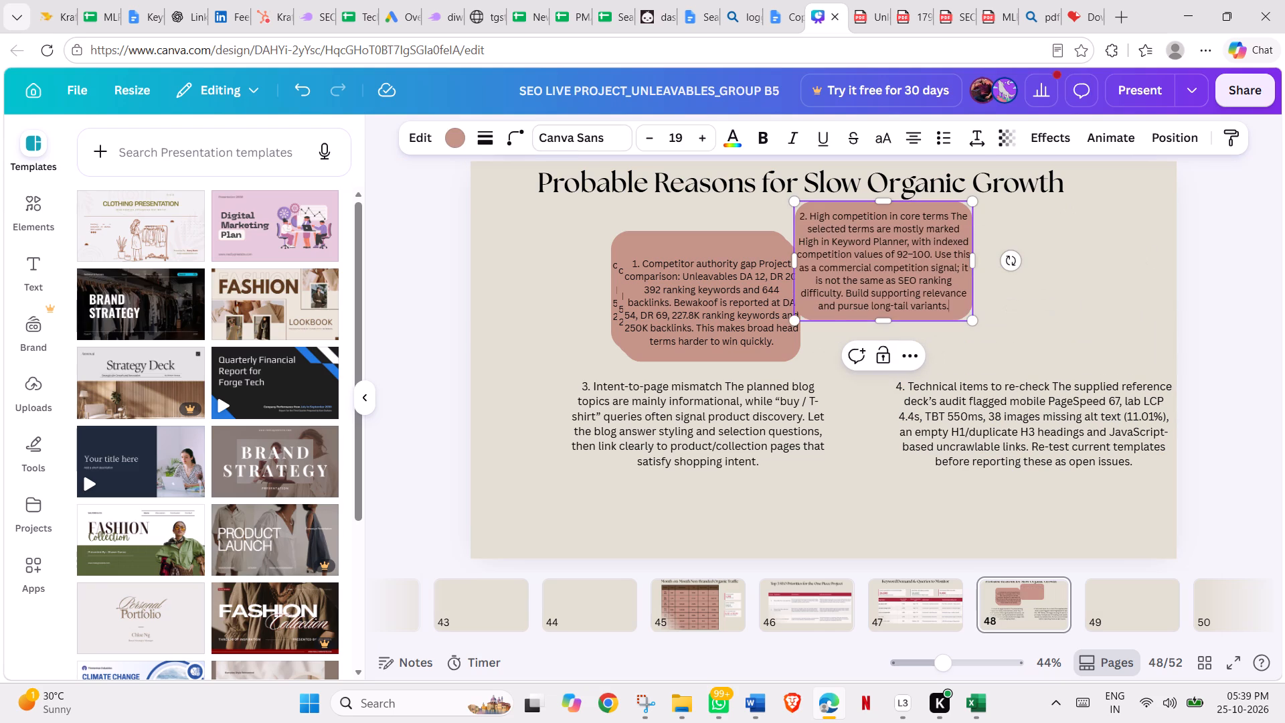
pyautogui.click(1097, 307)
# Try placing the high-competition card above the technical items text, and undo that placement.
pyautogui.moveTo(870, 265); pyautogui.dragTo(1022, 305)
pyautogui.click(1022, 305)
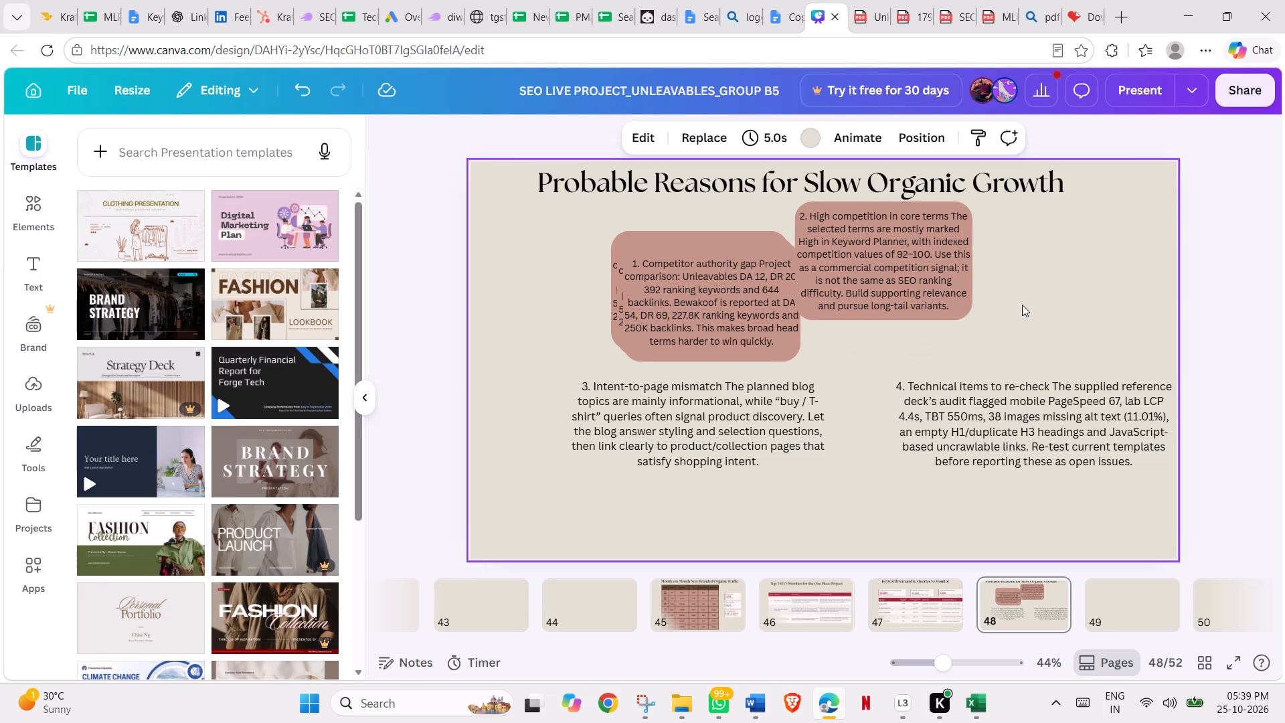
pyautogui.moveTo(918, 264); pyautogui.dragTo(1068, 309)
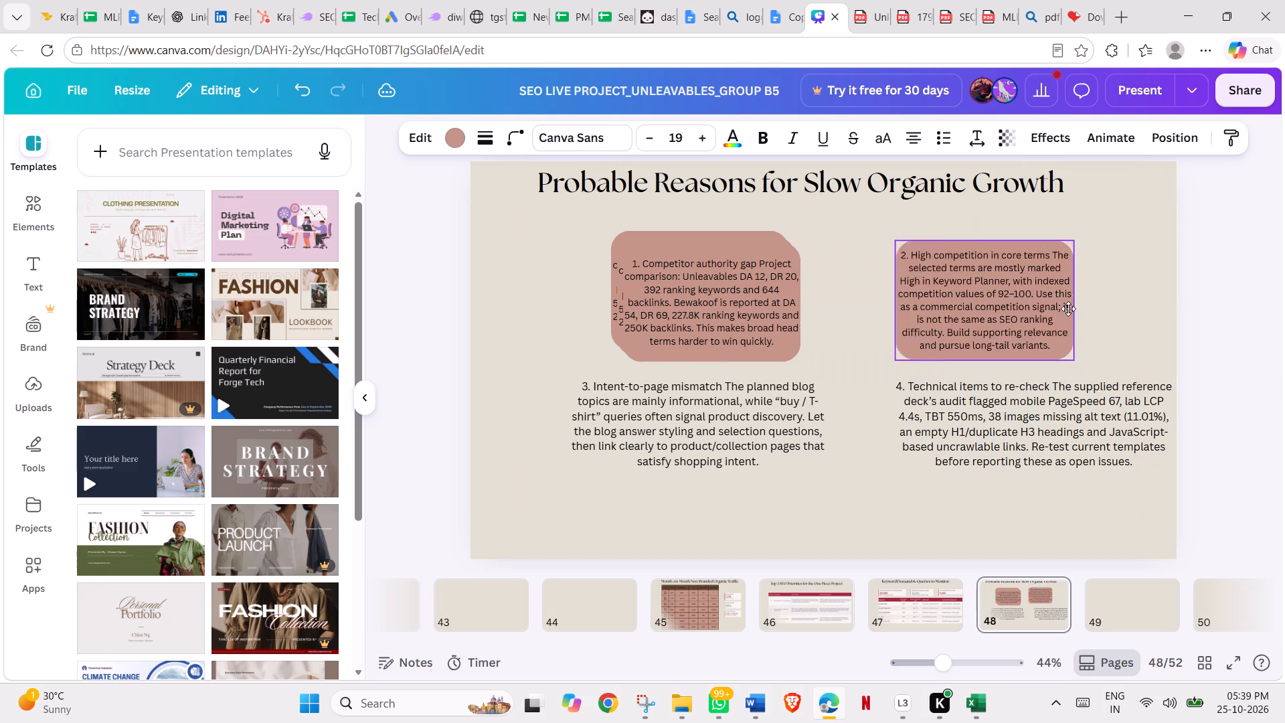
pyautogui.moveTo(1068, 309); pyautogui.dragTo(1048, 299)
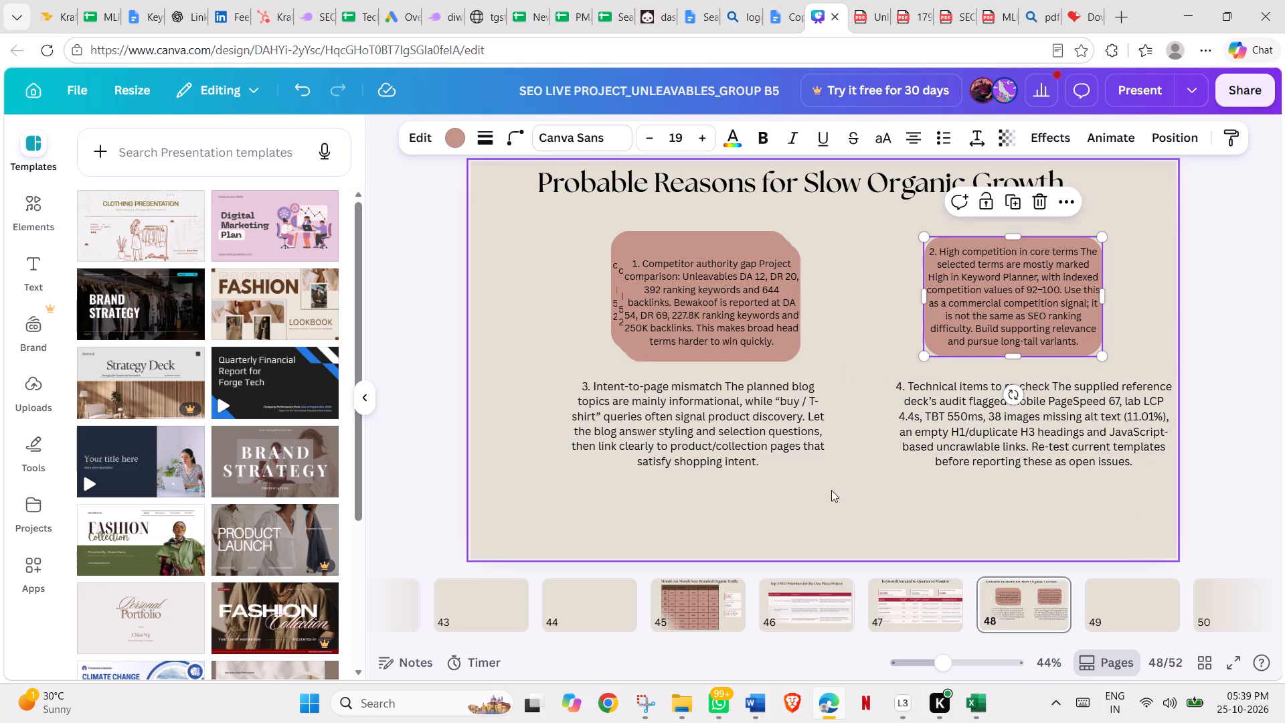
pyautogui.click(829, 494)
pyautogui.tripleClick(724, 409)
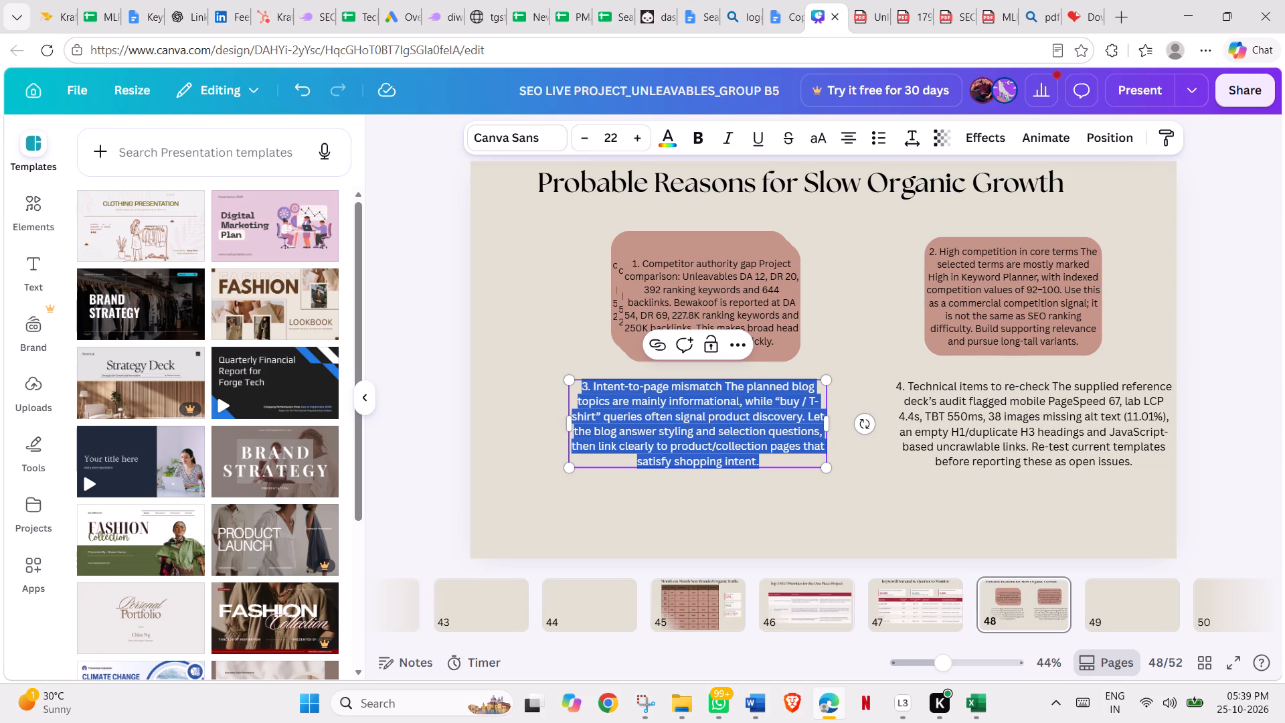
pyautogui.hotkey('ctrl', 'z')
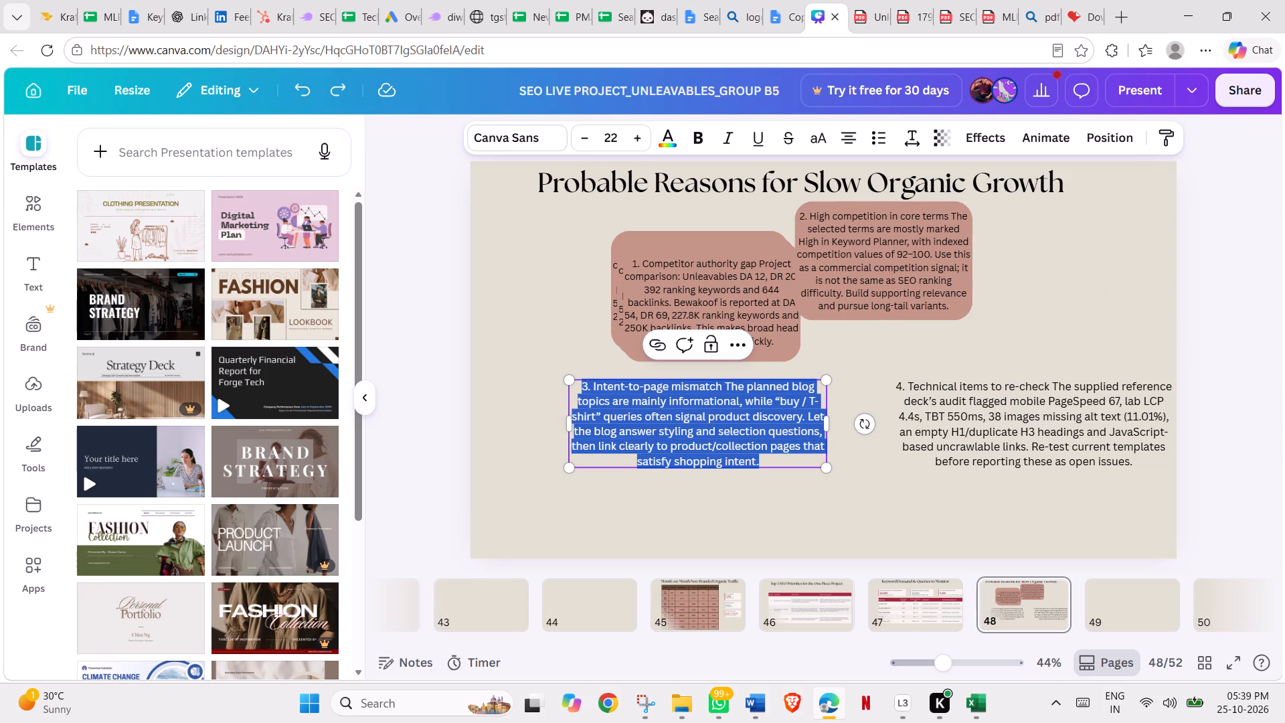
# Place the high-competition card above the technical items text, level with the original competitor authority gap card.
pyautogui.moveTo(867, 280); pyautogui.dragTo(954, 301)
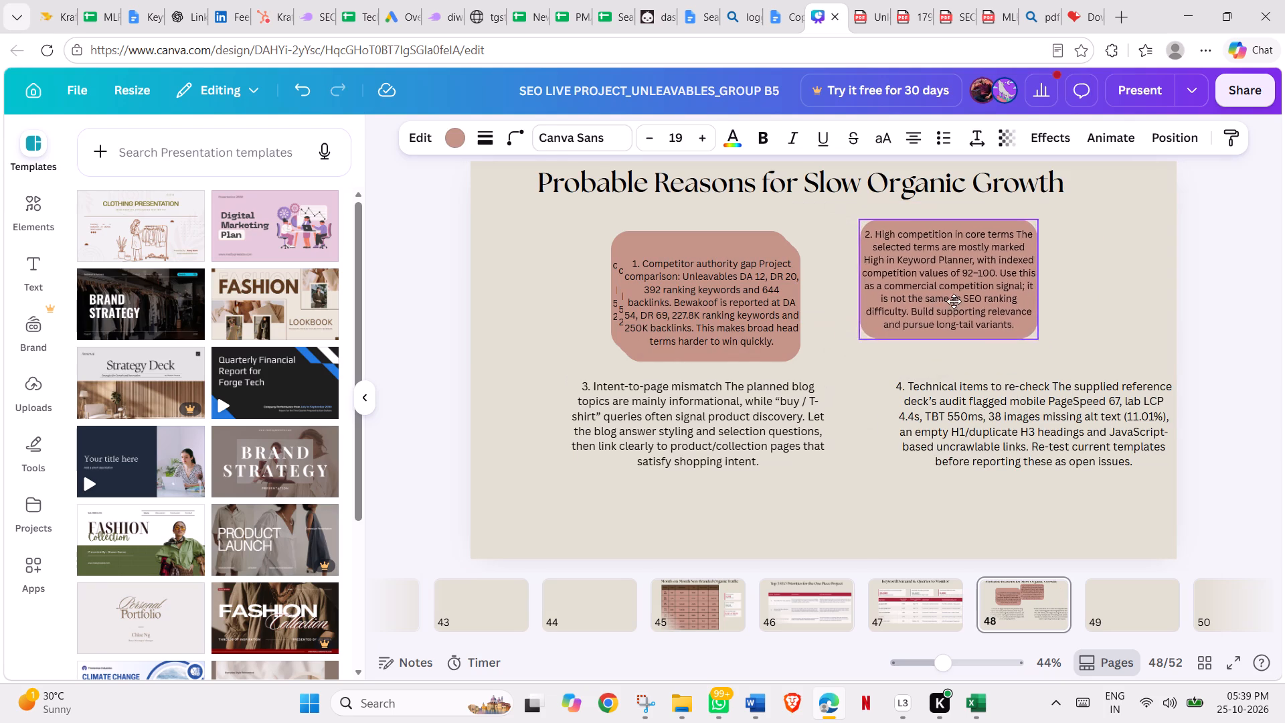
pyautogui.moveTo(954, 301); pyautogui.dragTo(1009, 307)
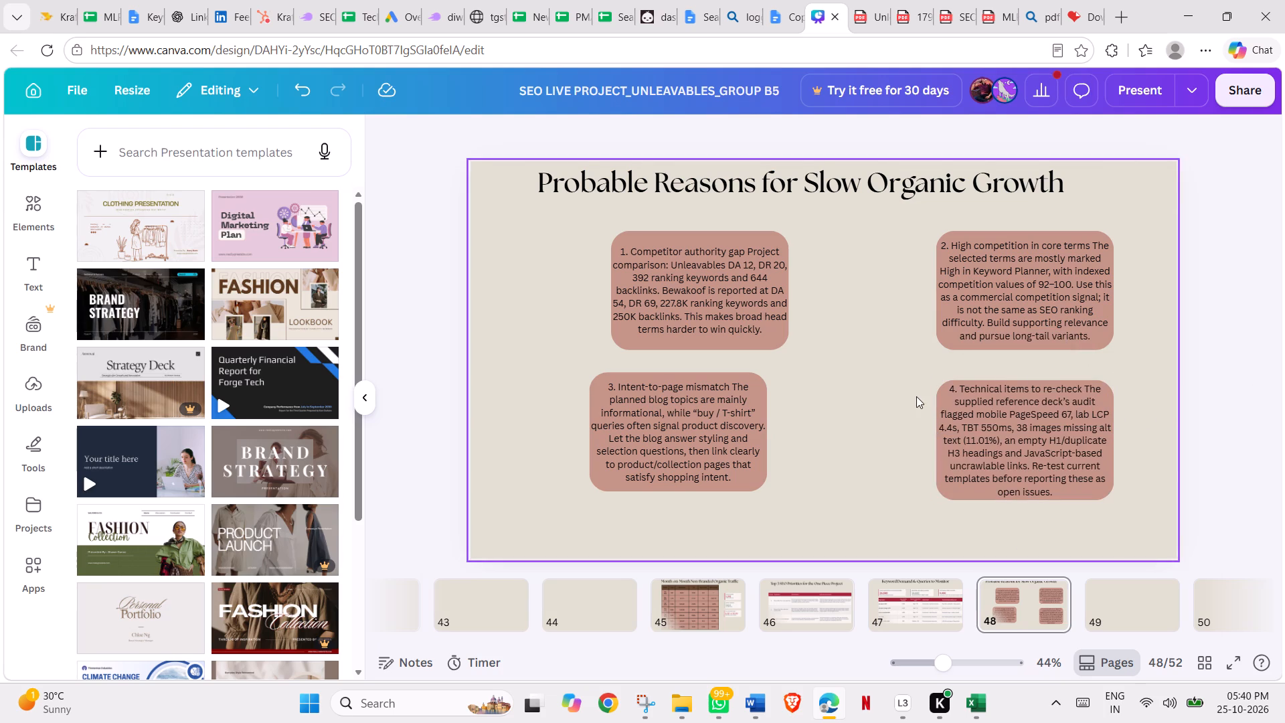
# Align the intent-to-page mismatch card directly beneath the competitor authority gap card.
pyautogui.moveTo(739, 419); pyautogui.dragTo(769, 418)
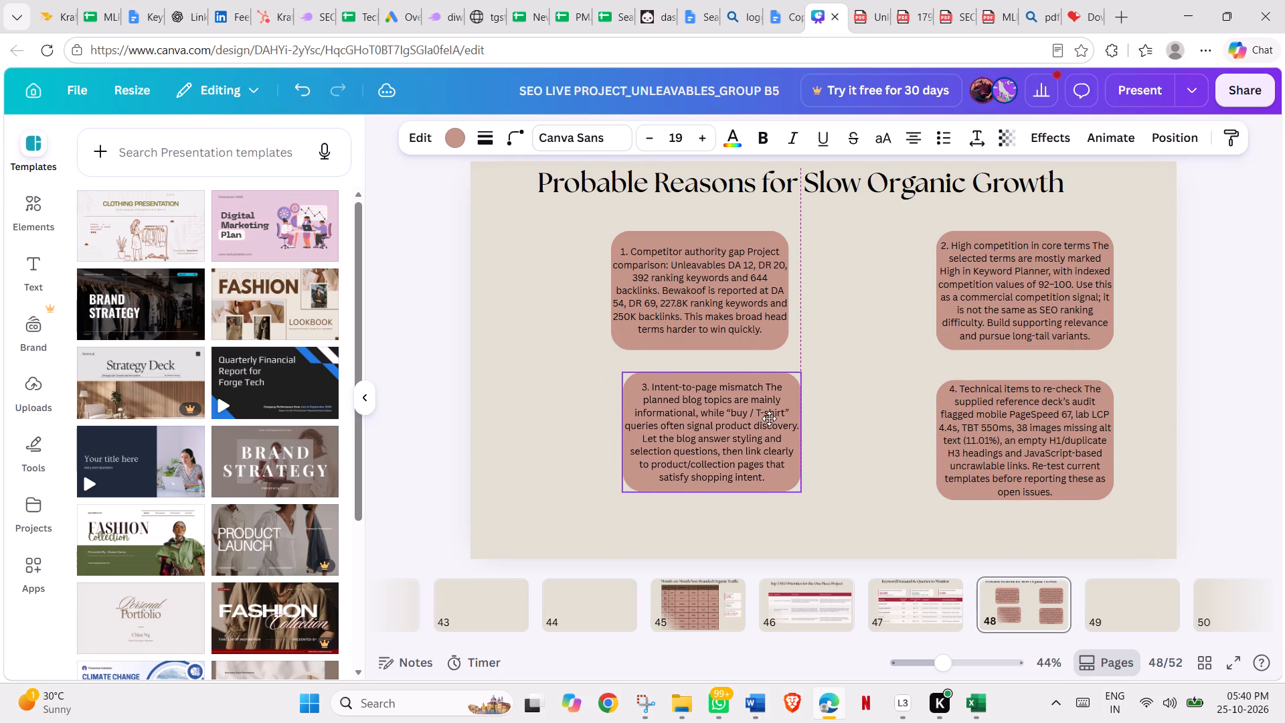
pyautogui.moveTo(769, 418); pyautogui.dragTo(757, 417)
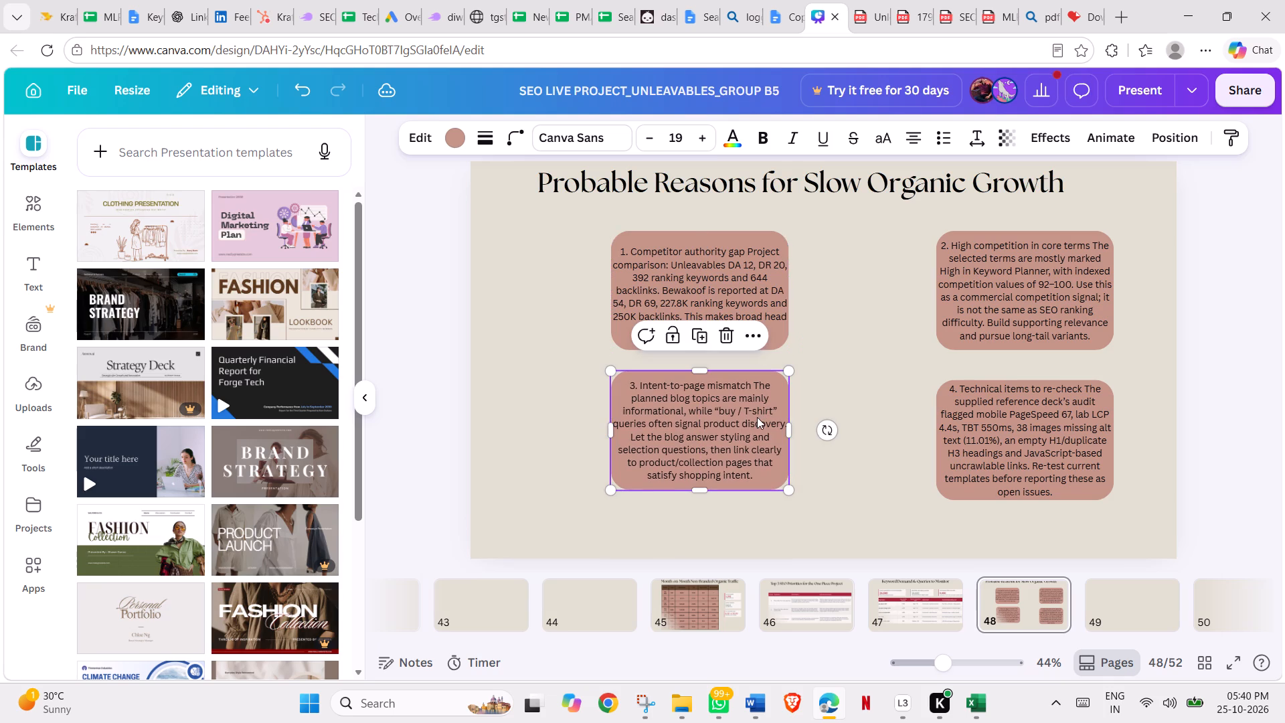
pyautogui.click(750, 300)
pyautogui.click(830, 307)
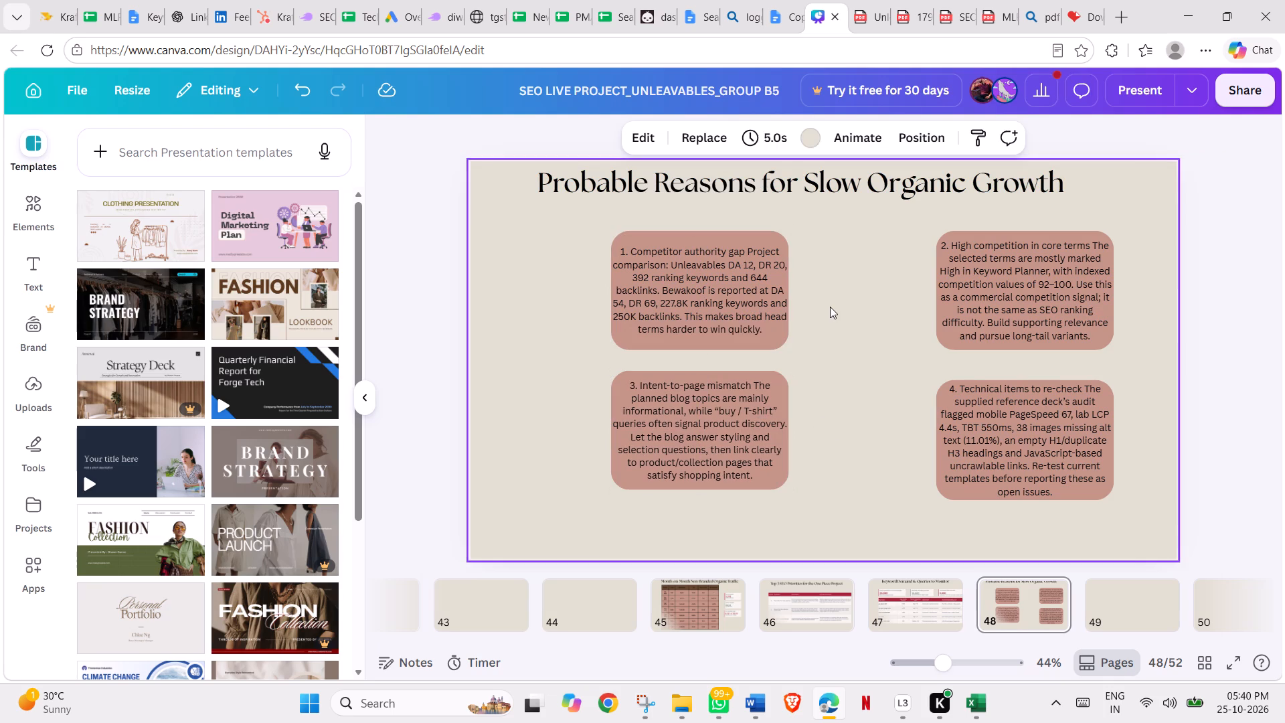
# Move the high-competition card inward, align the technical items card directly beneath it, and even out the two lower cards' bottom edges.
pyautogui.moveTo(1018, 297); pyautogui.dragTo(1004, 297)
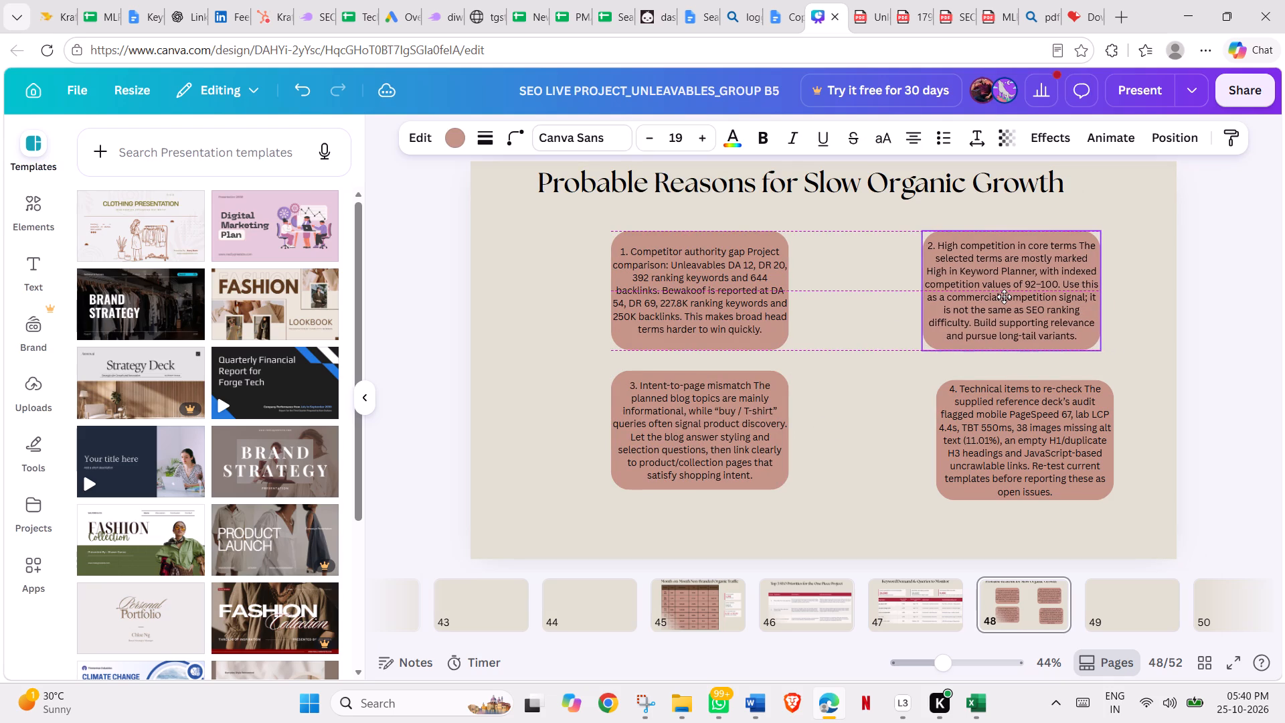
pyautogui.moveTo(1004, 297); pyautogui.dragTo(1007, 297)
pyautogui.moveTo(1005, 453); pyautogui.dragTo(1001, 451)
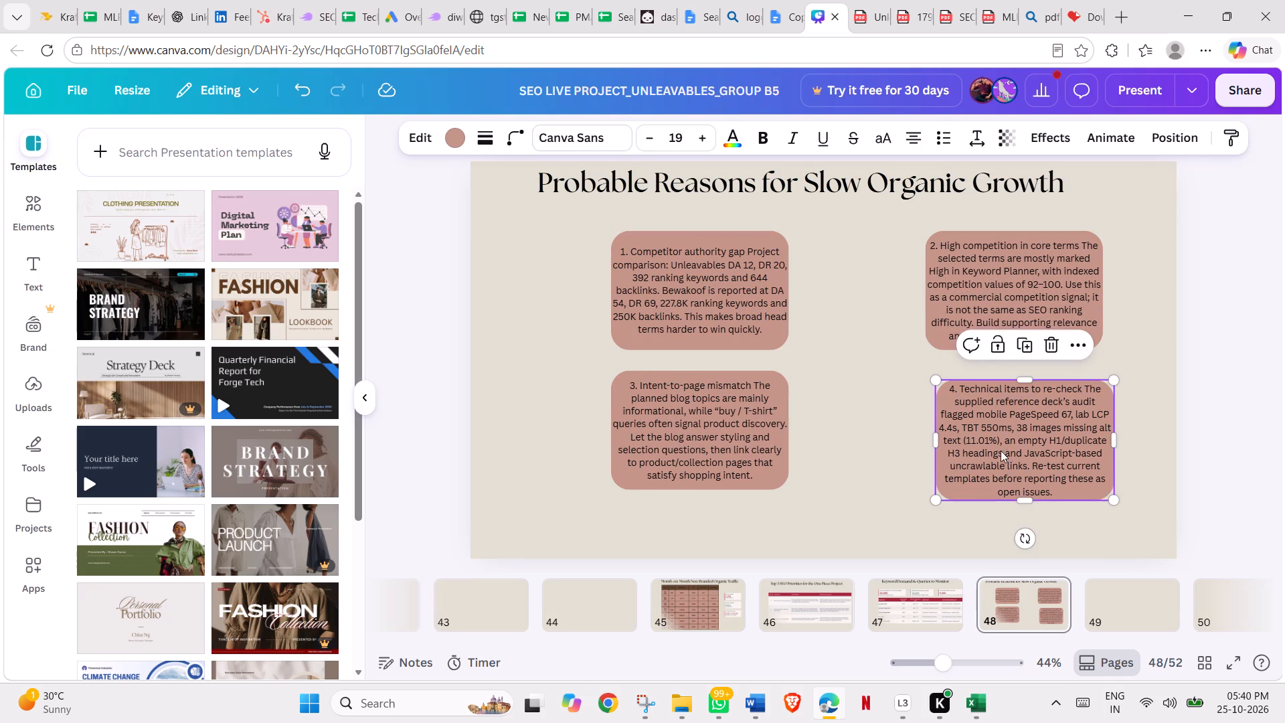
pyautogui.moveTo(1001, 451); pyautogui.dragTo(997, 446)
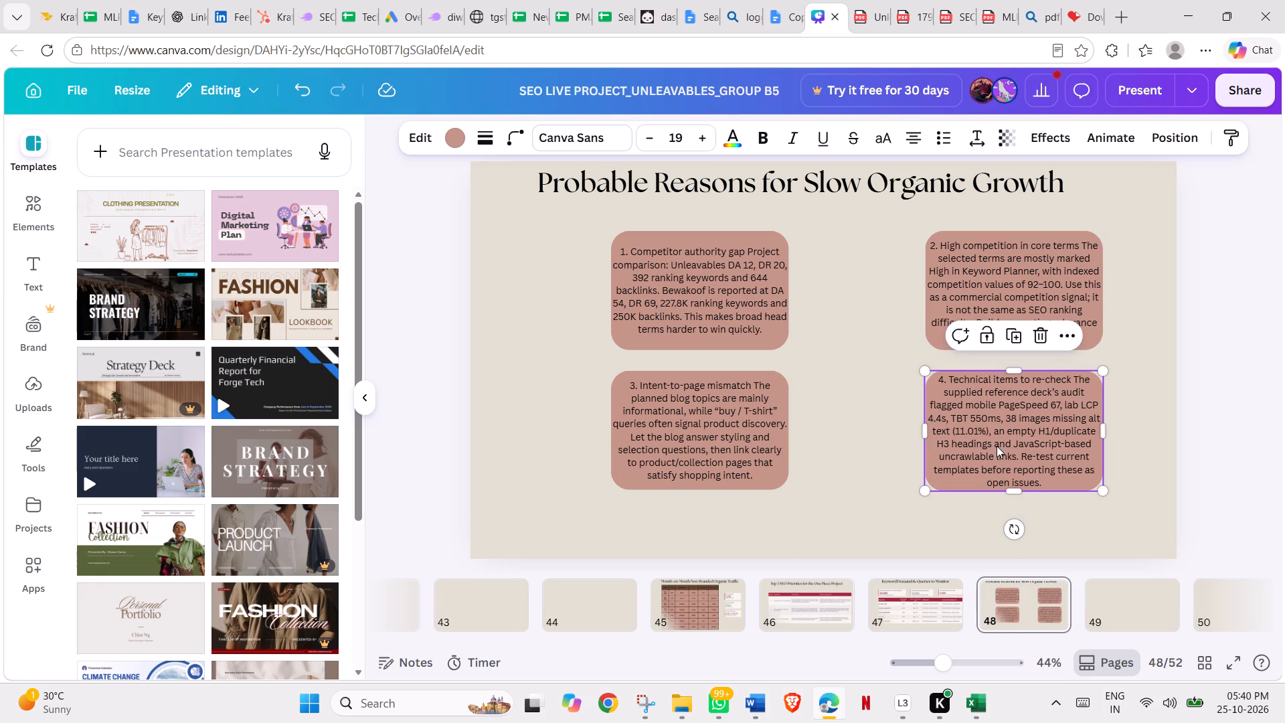
pyautogui.click(997, 446)
pyautogui.moveTo(1012, 488); pyautogui.dragTo(1012, 479)
pyautogui.click(754, 462)
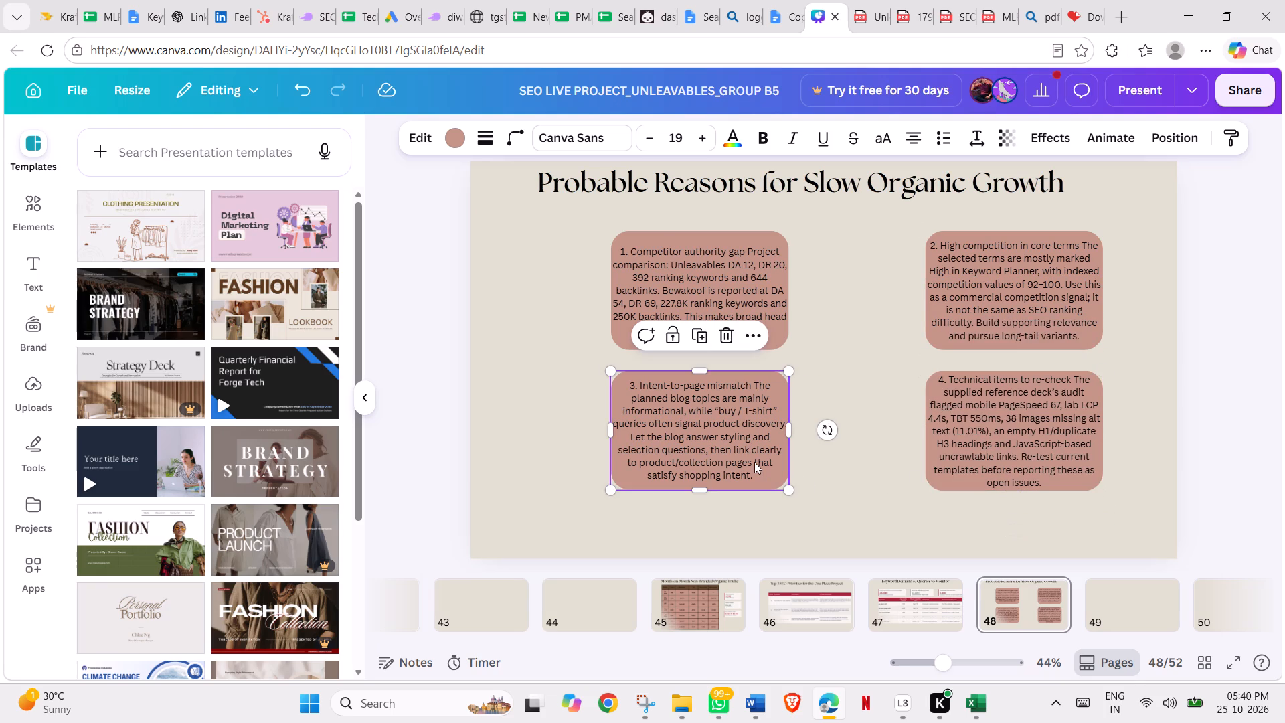
pyautogui.click(696, 491)
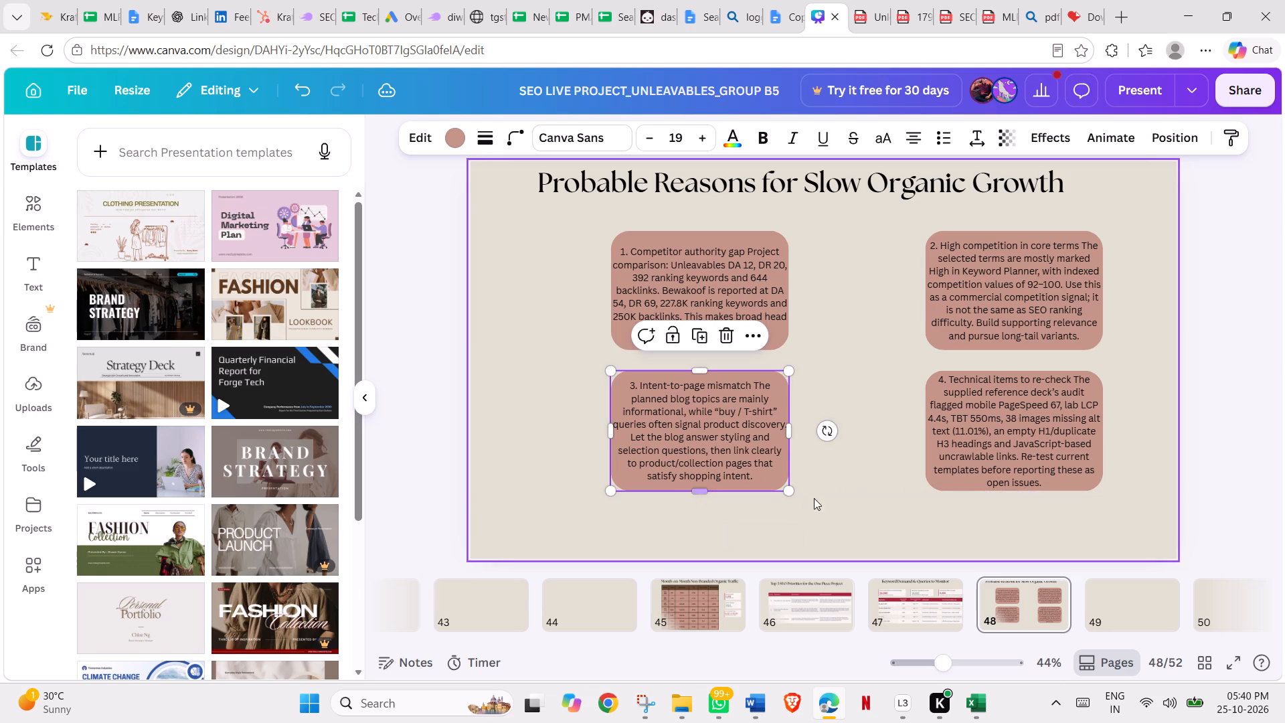
pyautogui.click(839, 507)
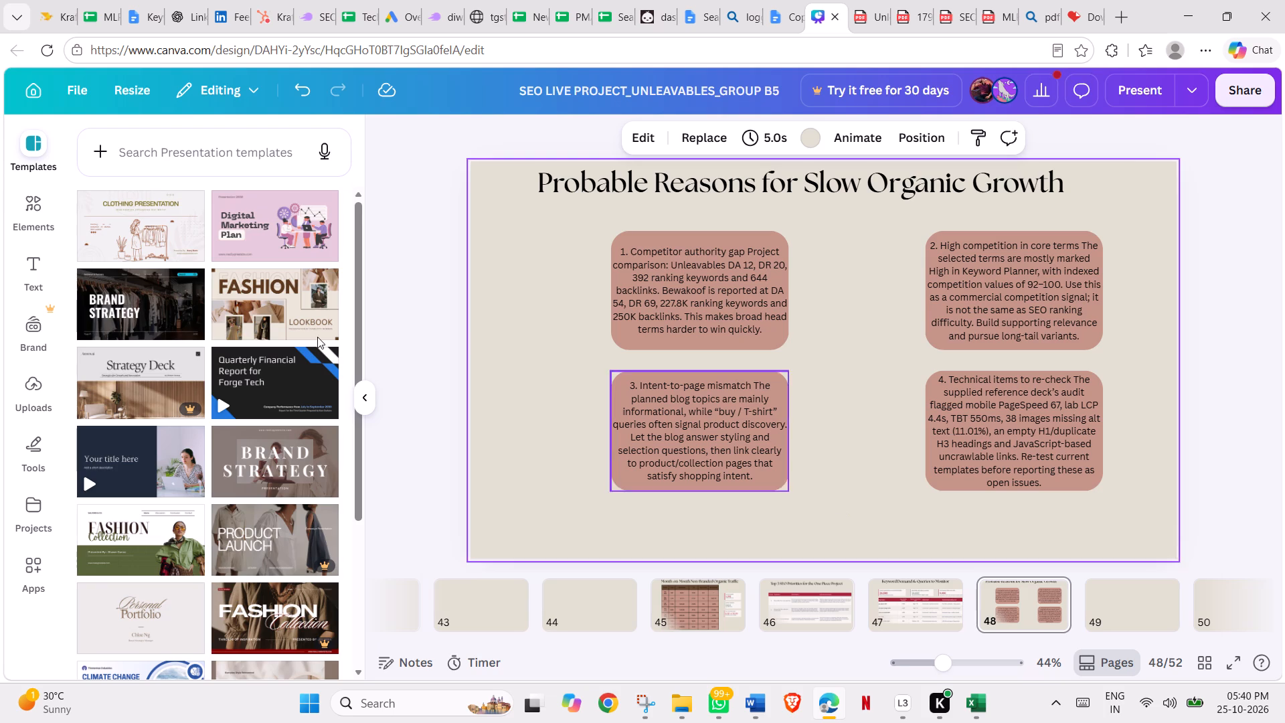
# Hide the template browser, check the reference PDF's card layout, and widen the competitor authority gap card towards the slide's centre.
pyautogui.click(362, 399)
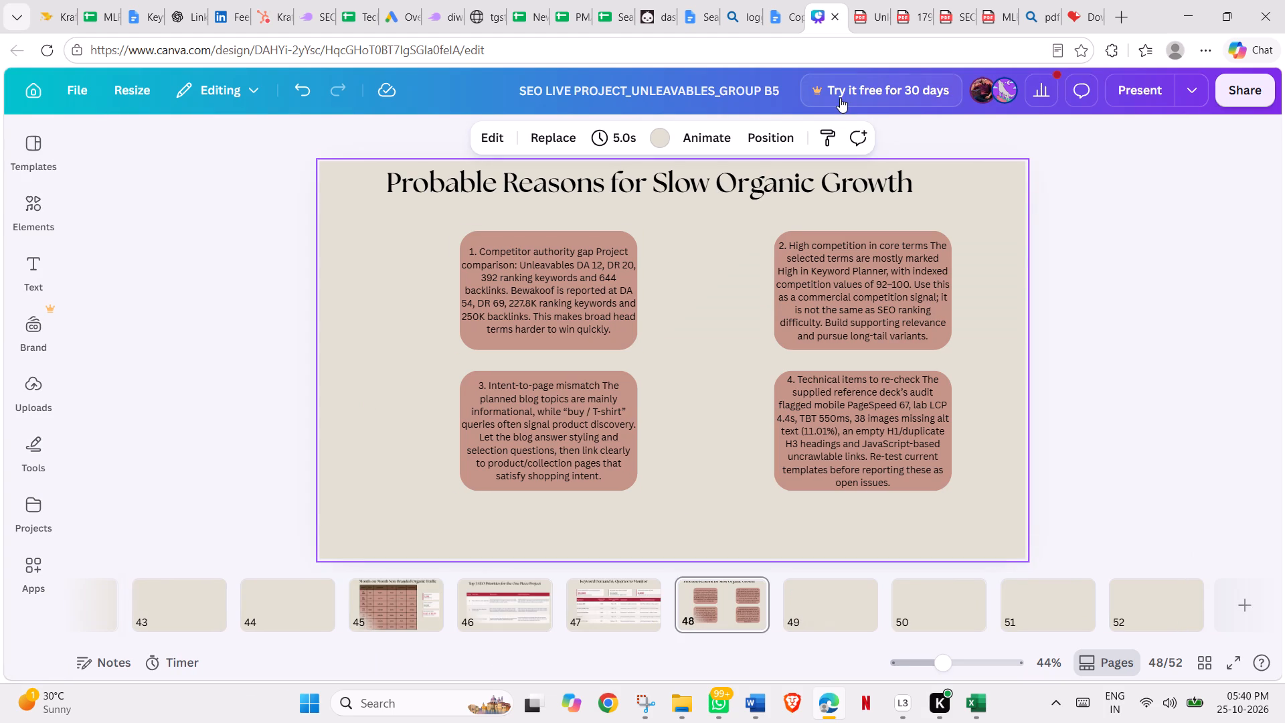
pyautogui.click(865, 7)
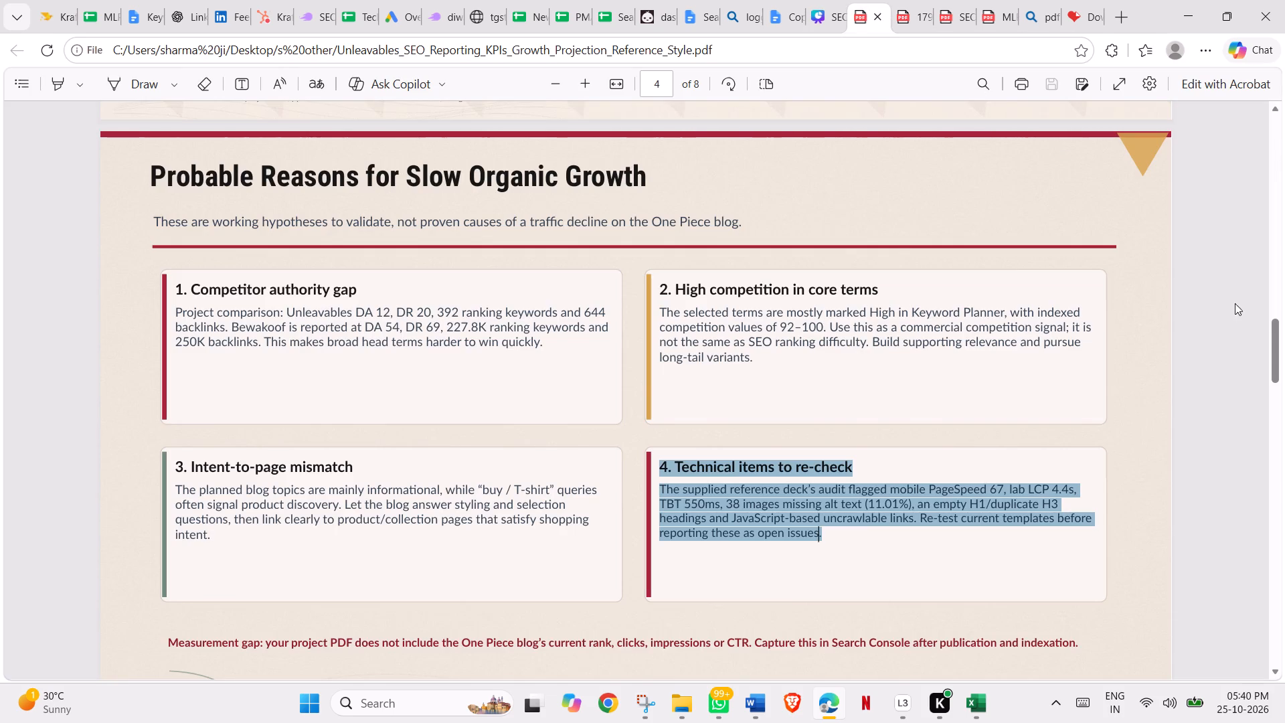
pyautogui.click(1244, 330)
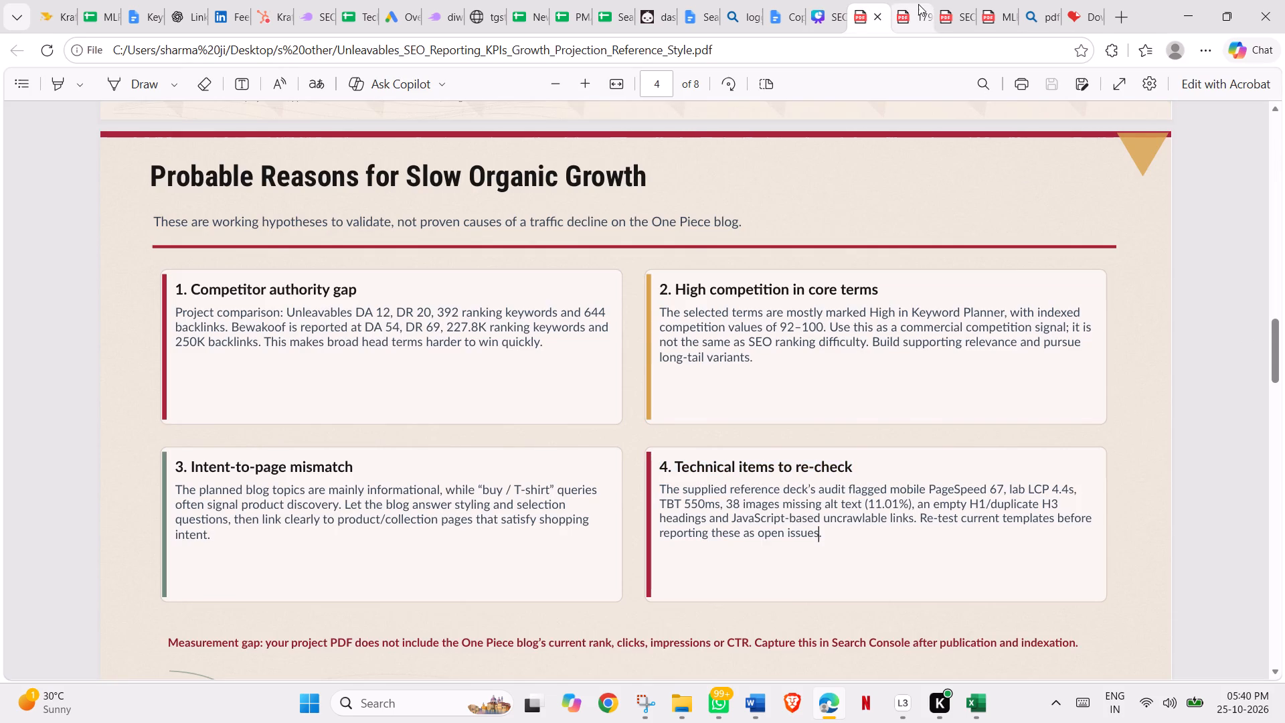
pyautogui.click(908, 11)
pyautogui.click(908, 11)
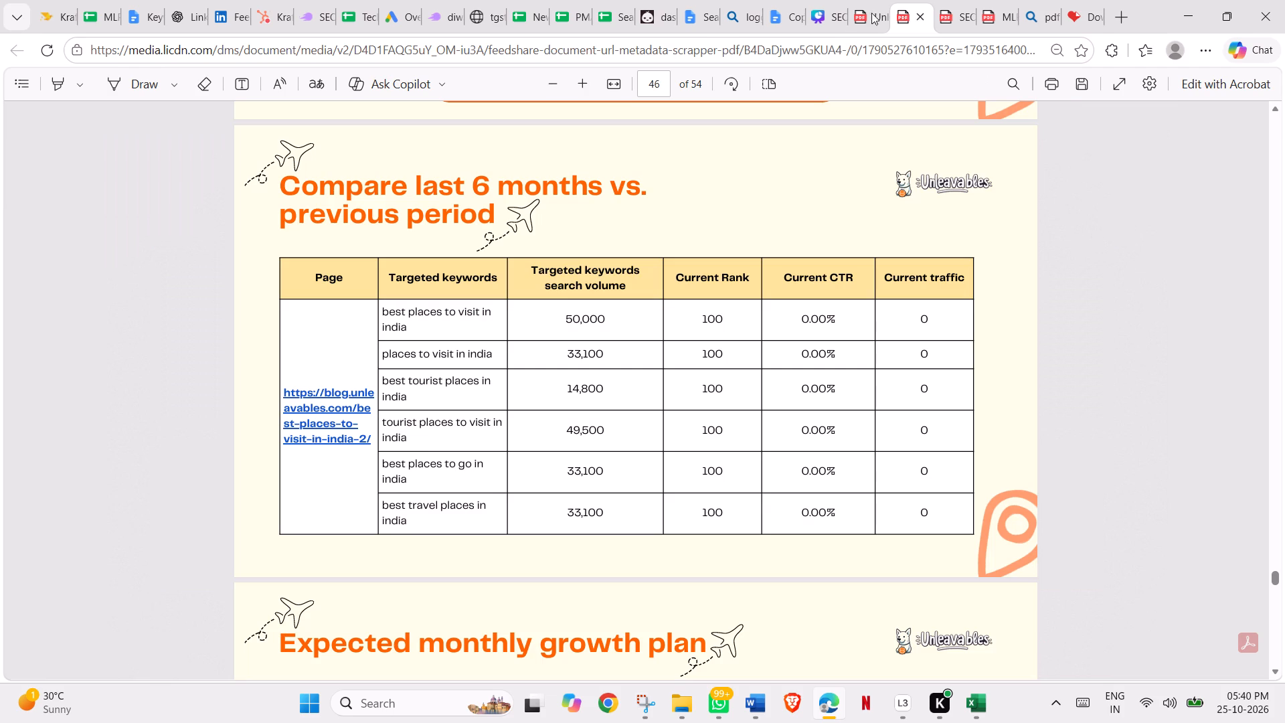
pyautogui.click(815, 14)
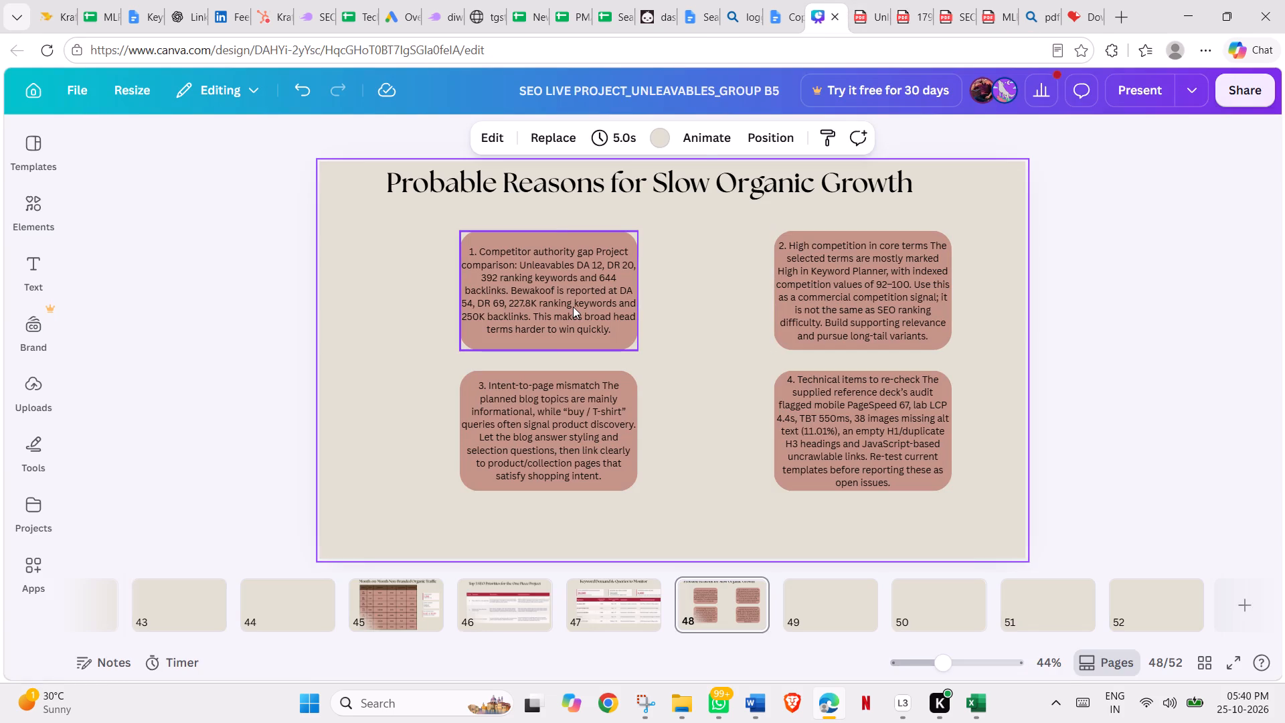
pyautogui.click(573, 307)
pyautogui.moveTo(639, 295); pyautogui.dragTo(687, 295)
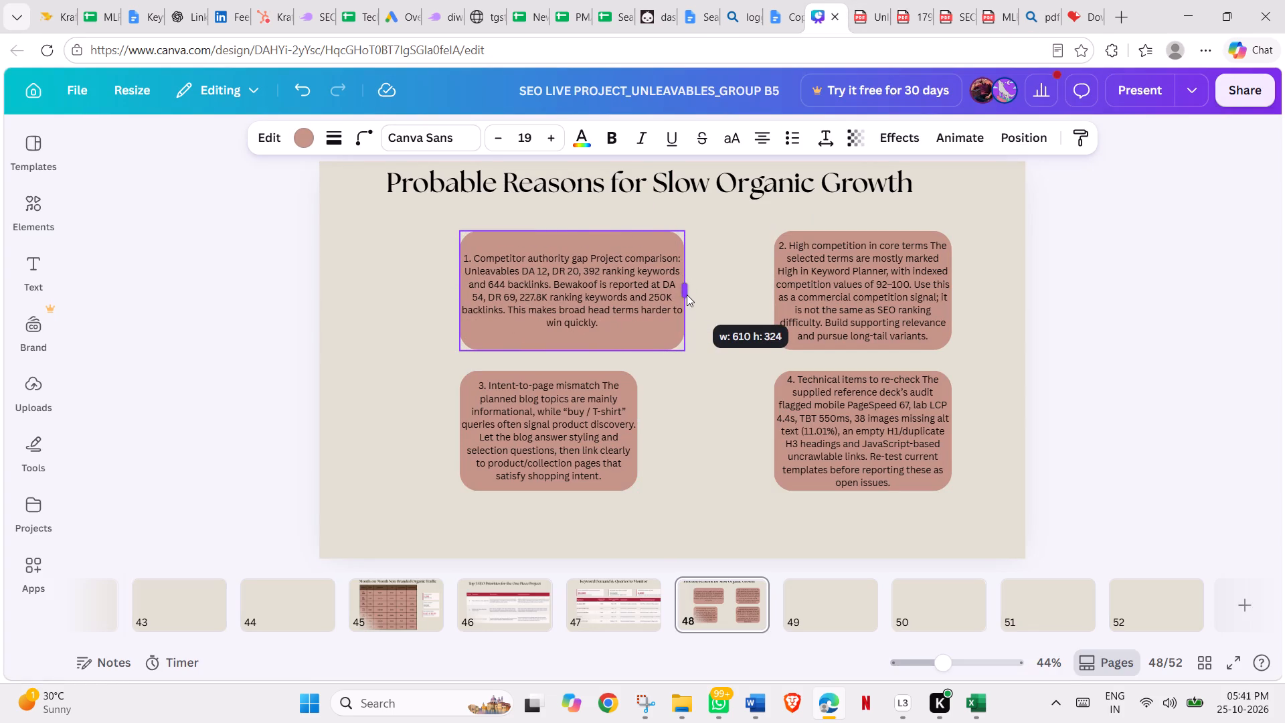
pyautogui.moveTo(687, 295); pyautogui.dragTo(695, 295)
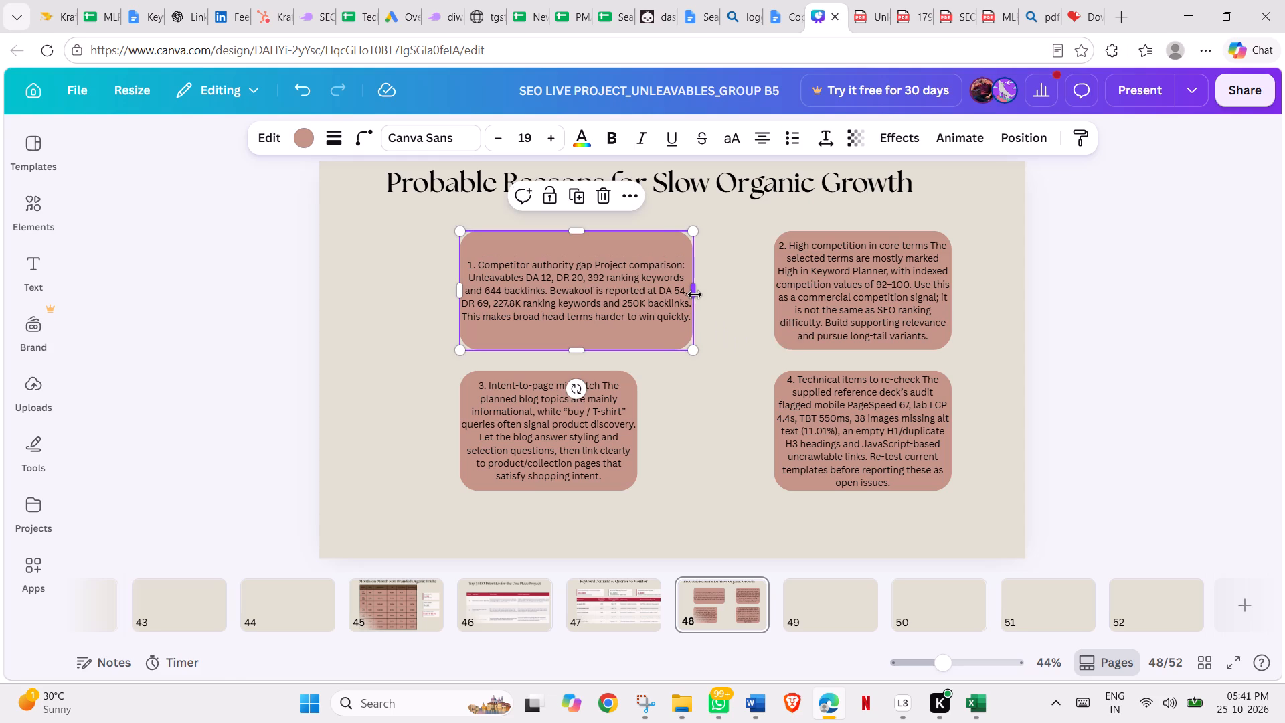
# Widen the high-competition card and fine-tune the competitor authority gap card so both are about 645 wide.
pyautogui.click(841, 283)
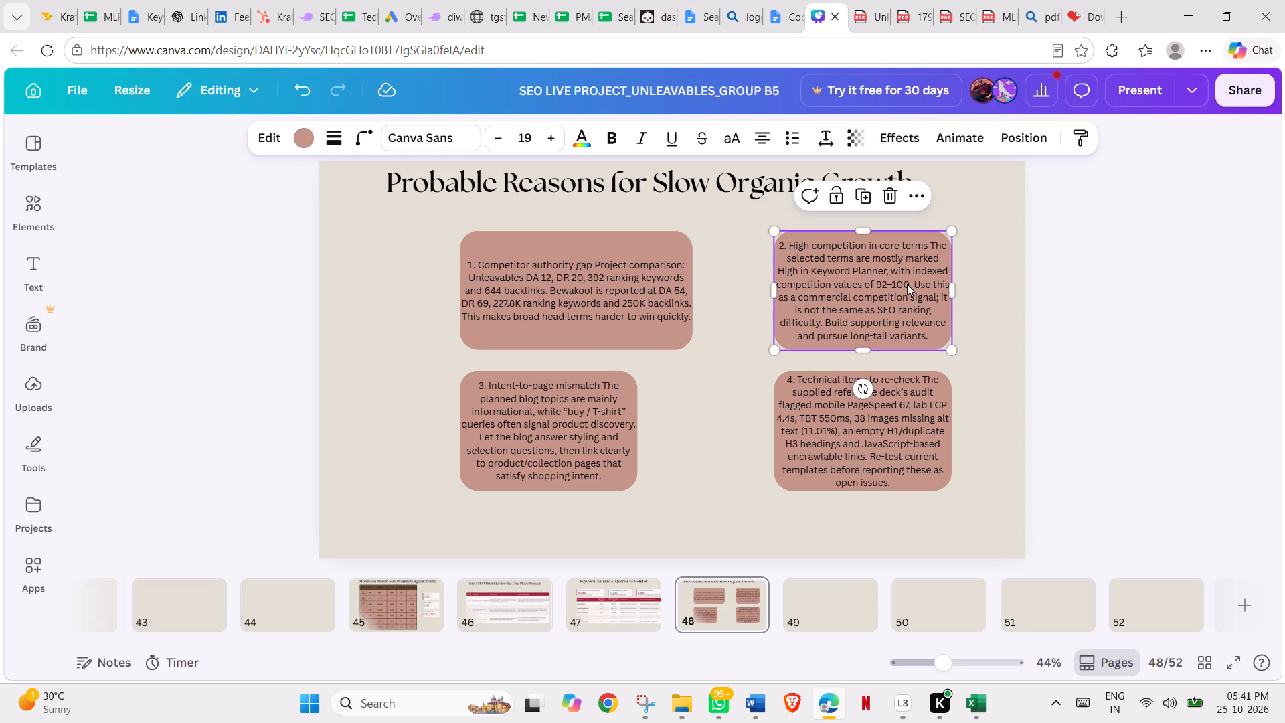
pyautogui.moveTo(950, 291); pyautogui.dragTo(981, 289)
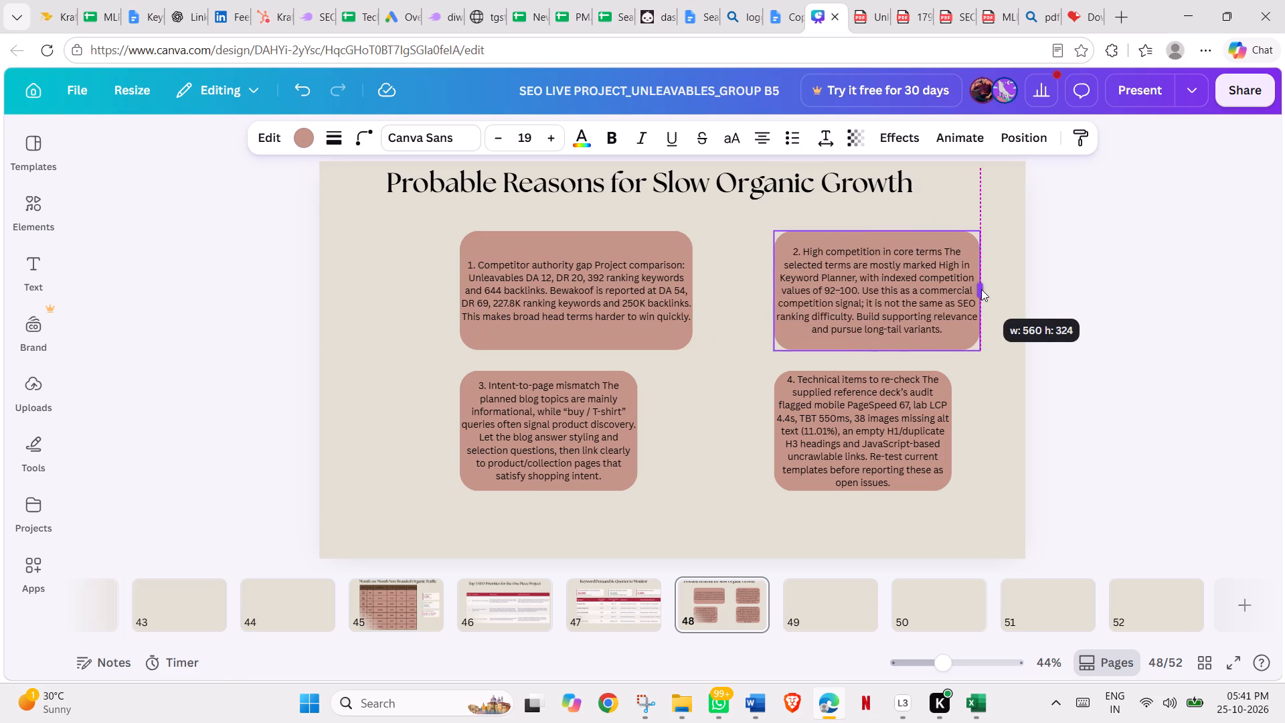
pyautogui.moveTo(981, 289); pyautogui.dragTo(1003, 290)
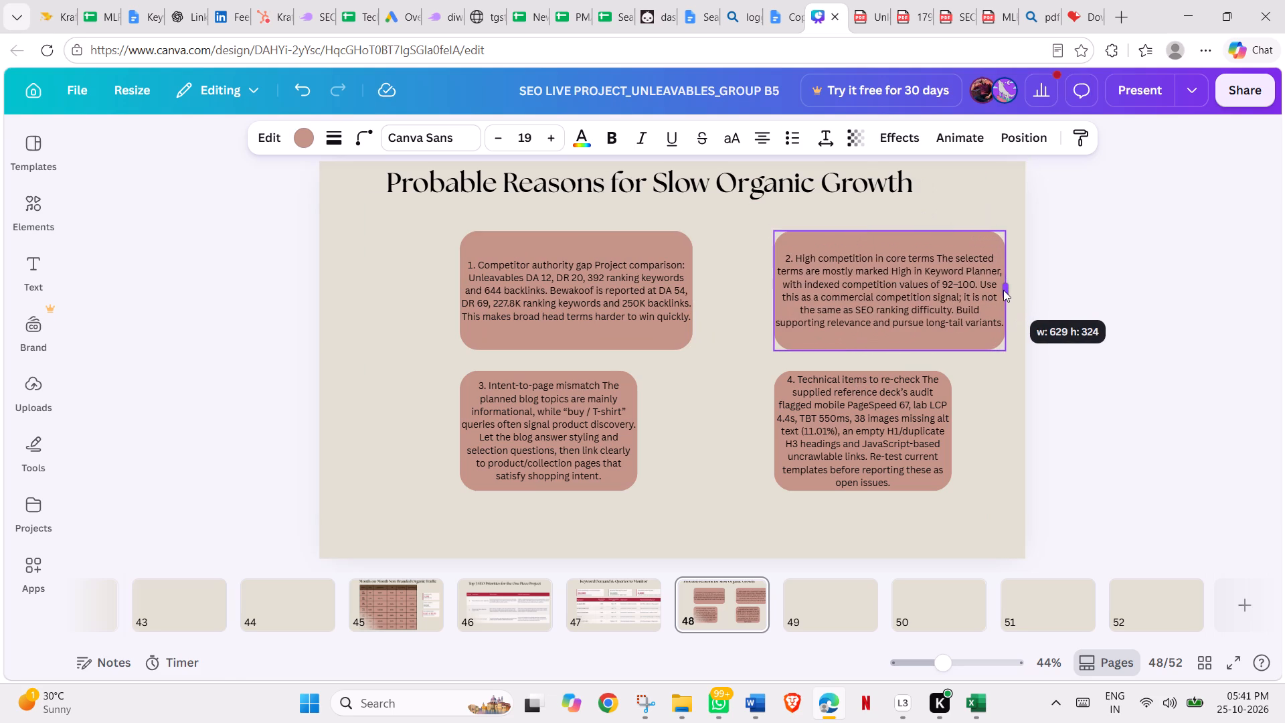
pyautogui.moveTo(1003, 290); pyautogui.dragTo(1007, 290)
pyautogui.click(669, 299)
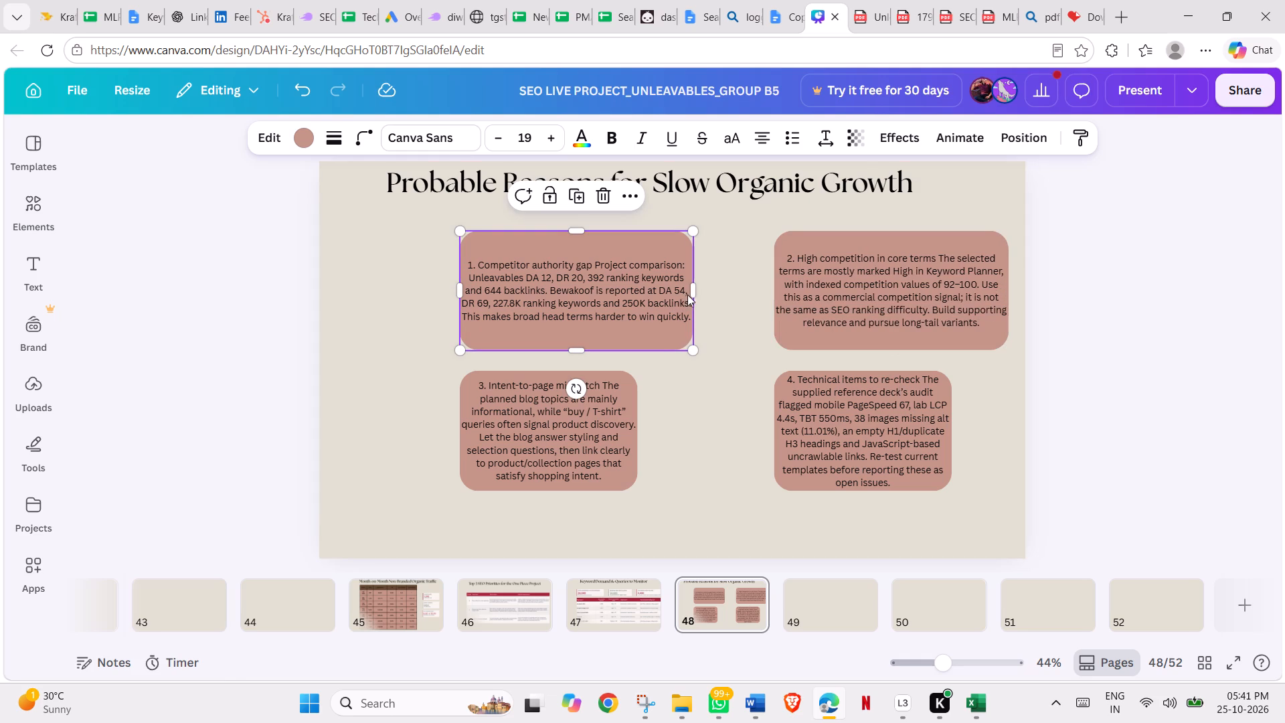
pyautogui.click(692, 294)
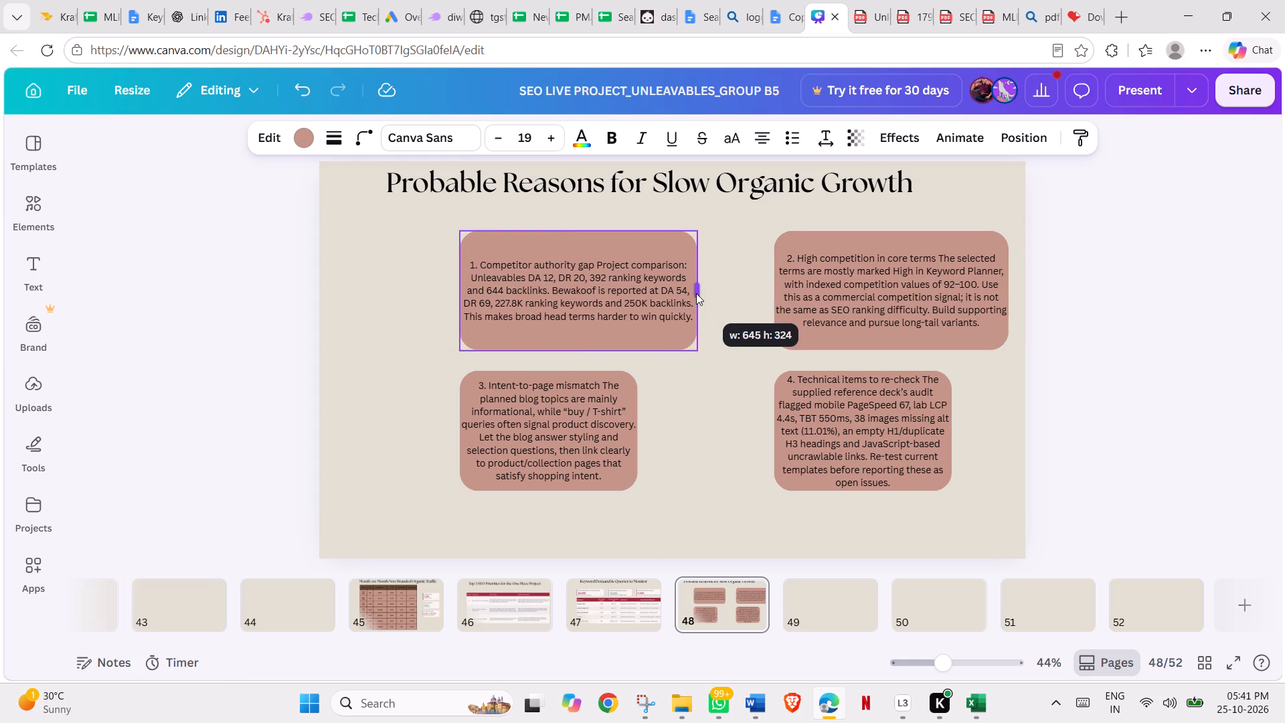
pyautogui.click(831, 297)
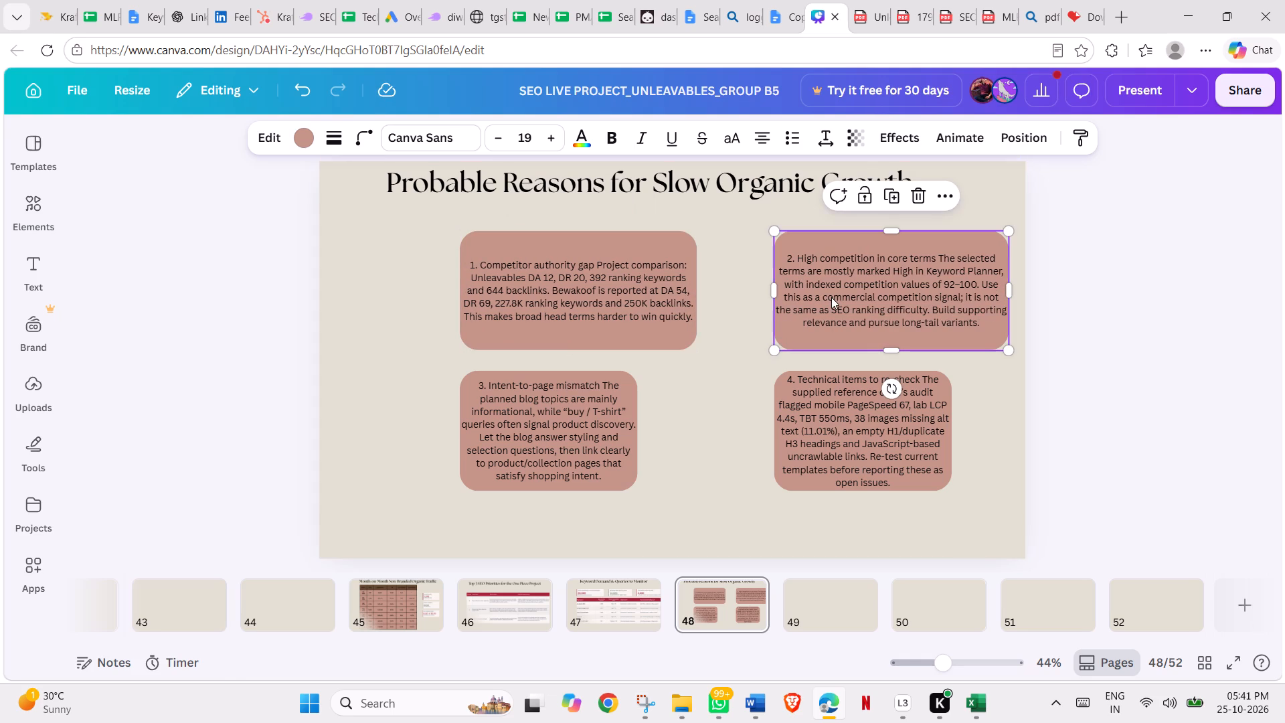
pyautogui.click(1007, 295)
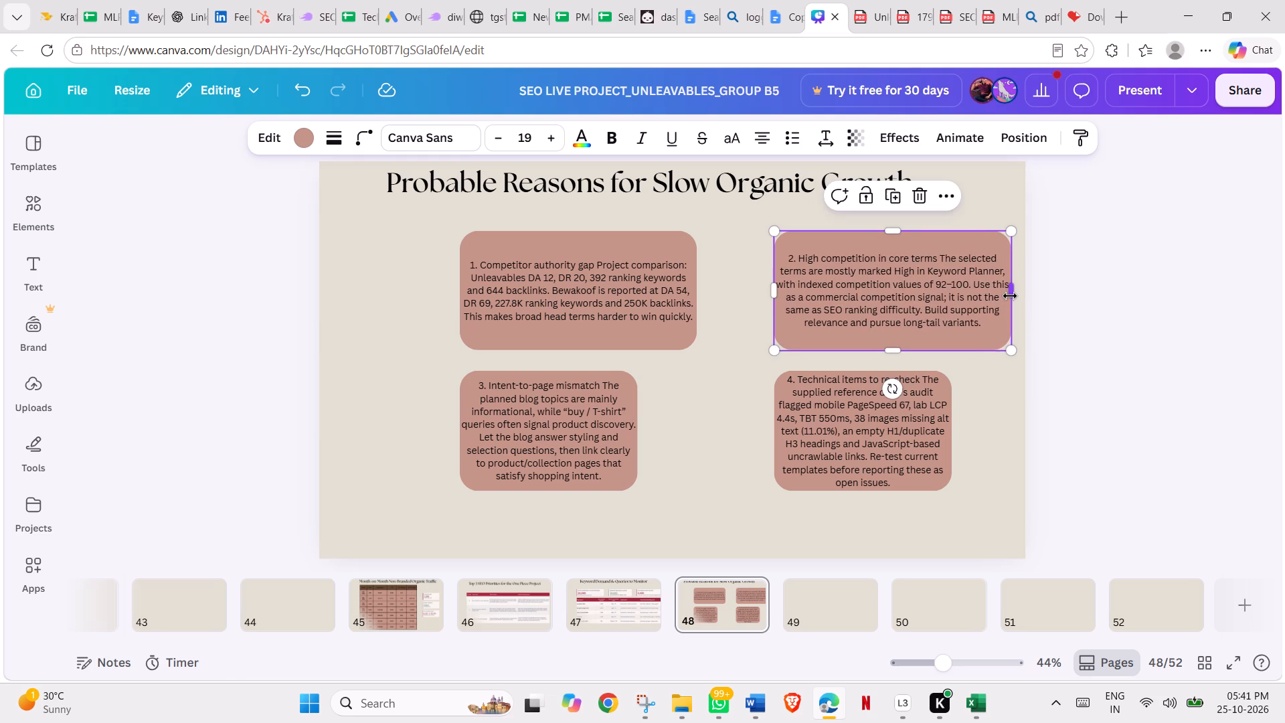
# Widen the intent-to-page mismatch and technical items cards to match the widths of the cards directly above them.
pyautogui.click(590, 445)
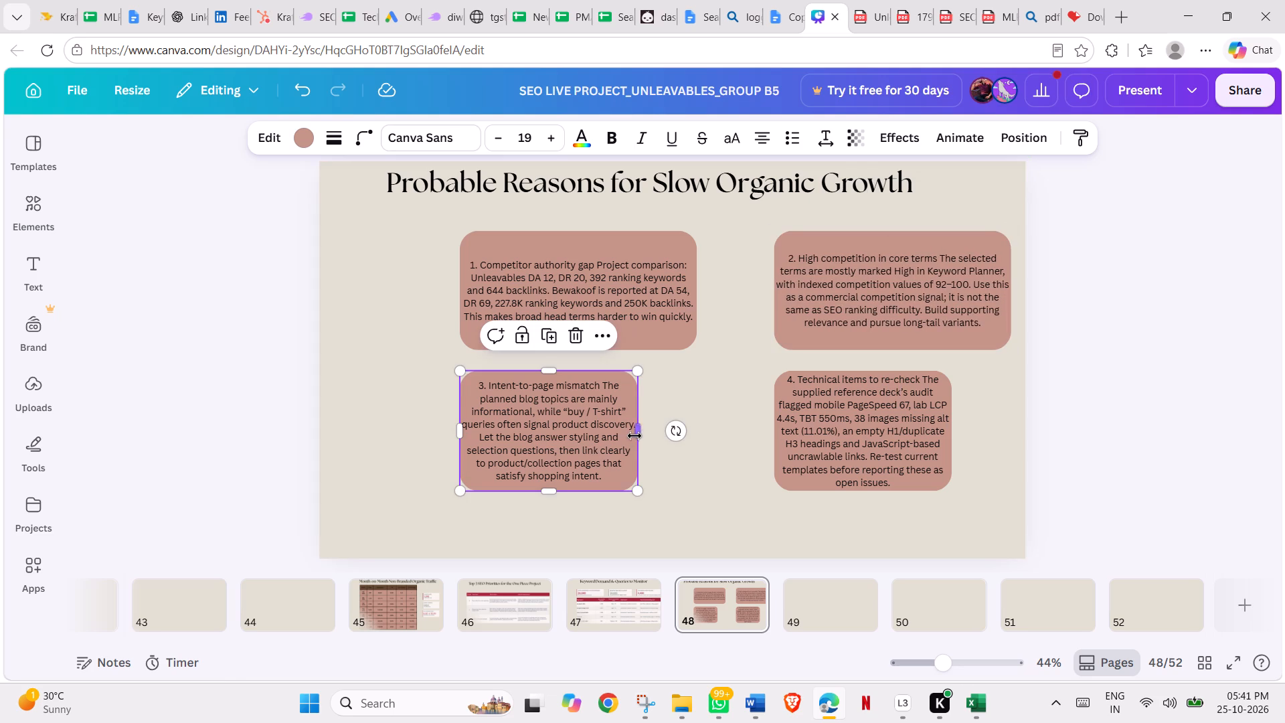
pyautogui.moveTo(639, 434); pyautogui.dragTo(658, 434)
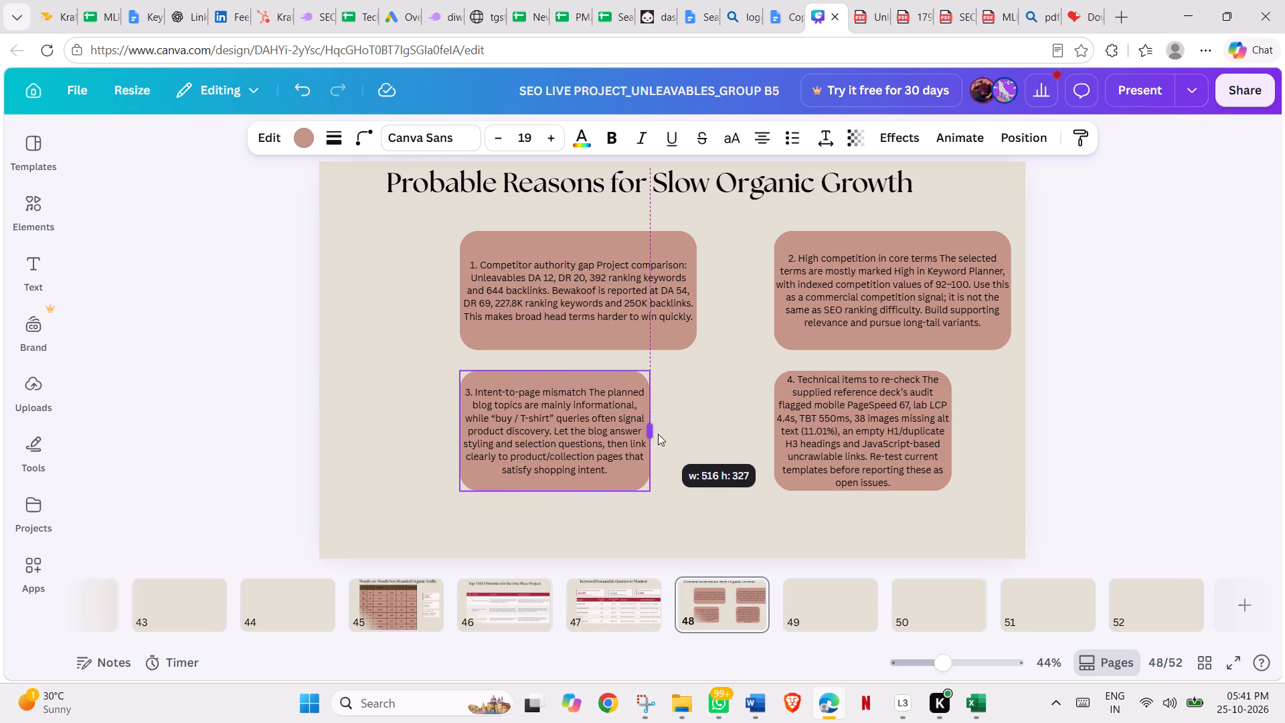
pyautogui.moveTo(658, 434); pyautogui.dragTo(688, 434)
pyautogui.moveTo(688, 434); pyautogui.dragTo(697, 434)
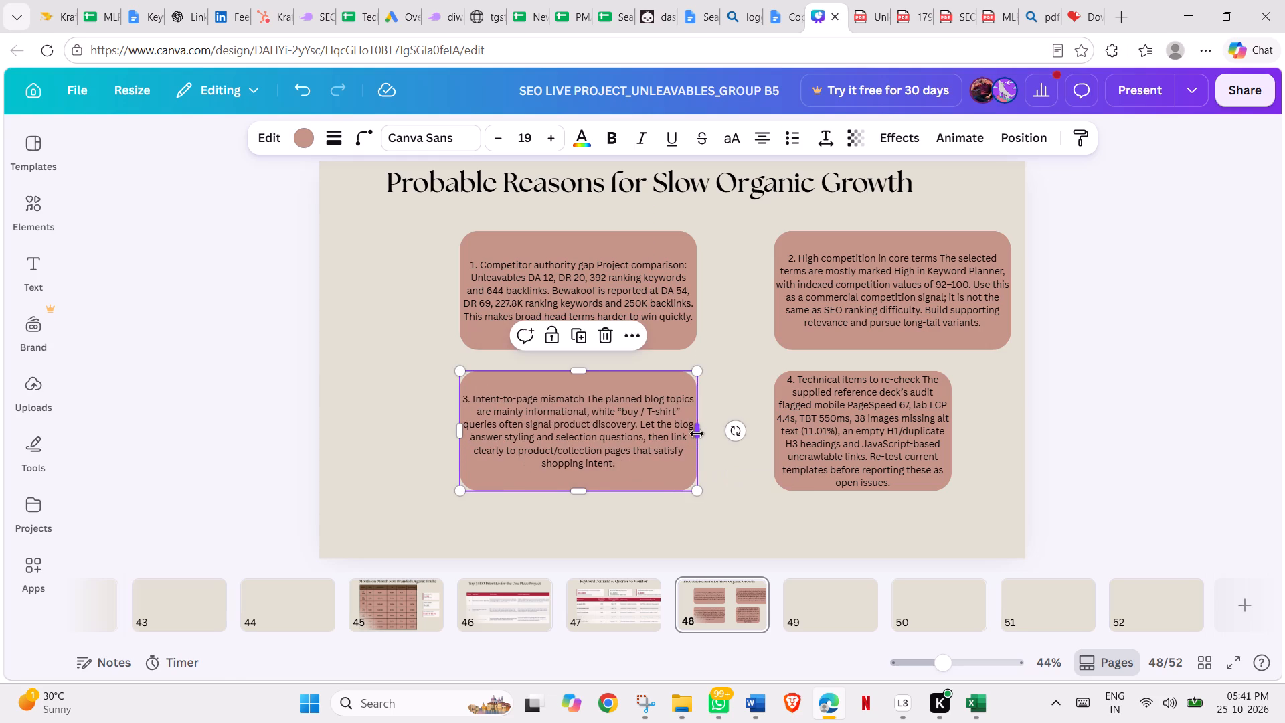
pyautogui.click(576, 490)
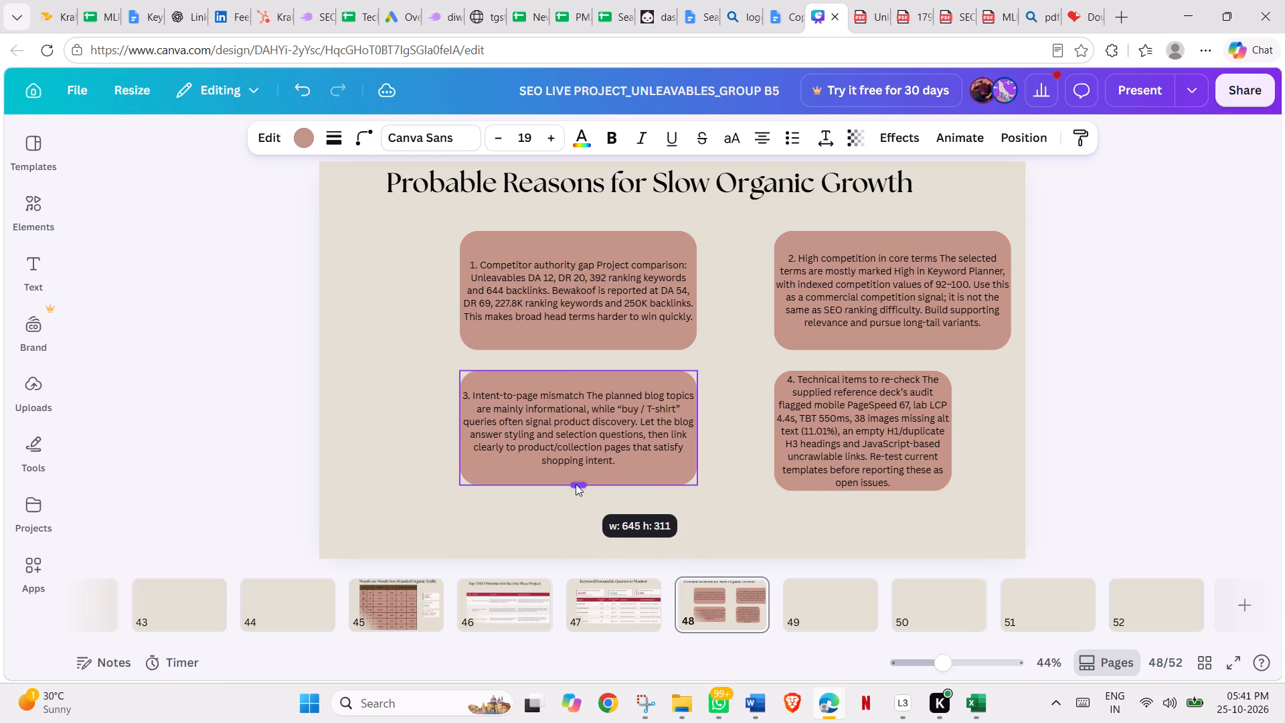
pyautogui.click(810, 430)
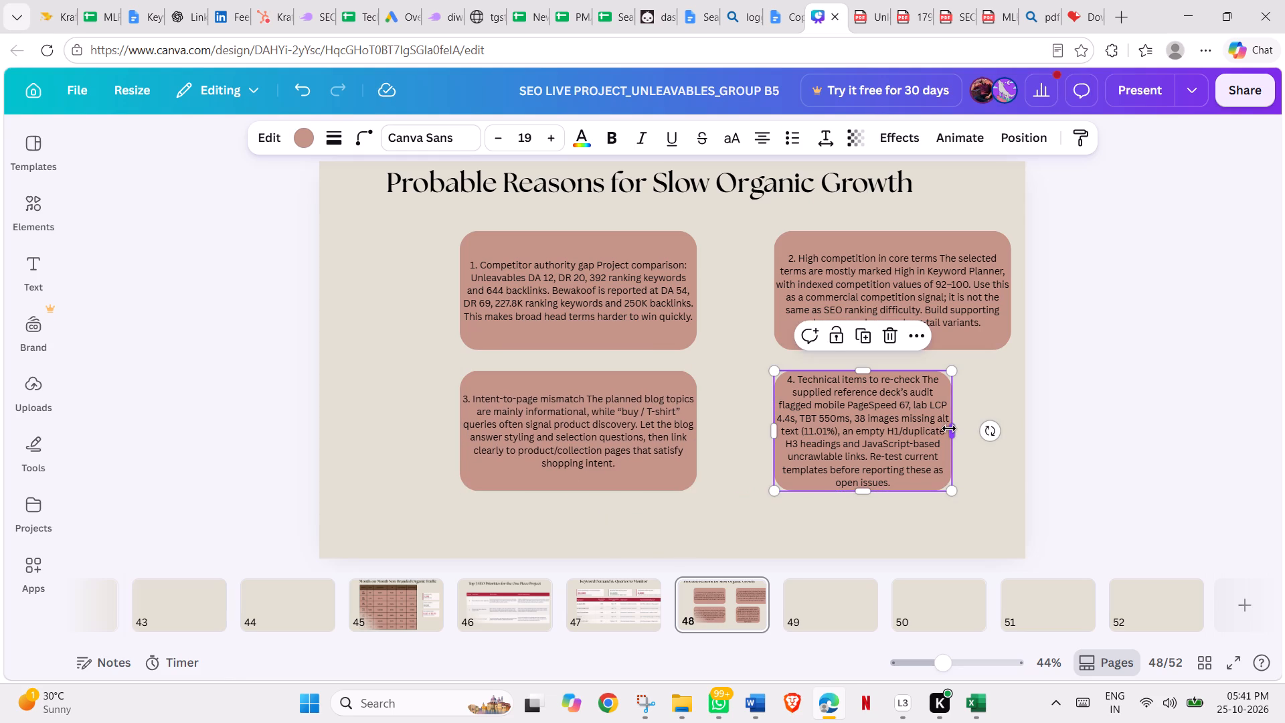
pyautogui.moveTo(949, 428); pyautogui.dragTo(1008, 428)
pyautogui.click(1057, 412)
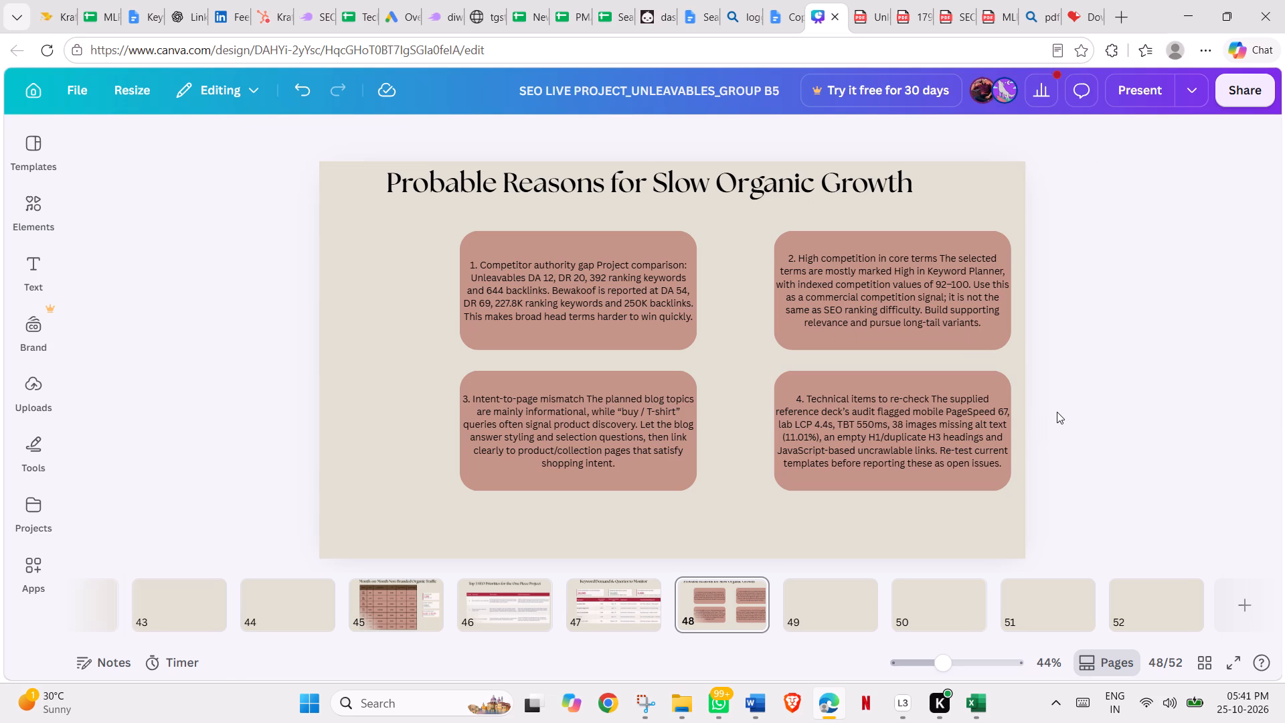
# Following the reference PDF, put the headings "High competition in core terms" and "Intent-to-page mismatch" on their own lines in their cards.
pyautogui.click(862, 7)
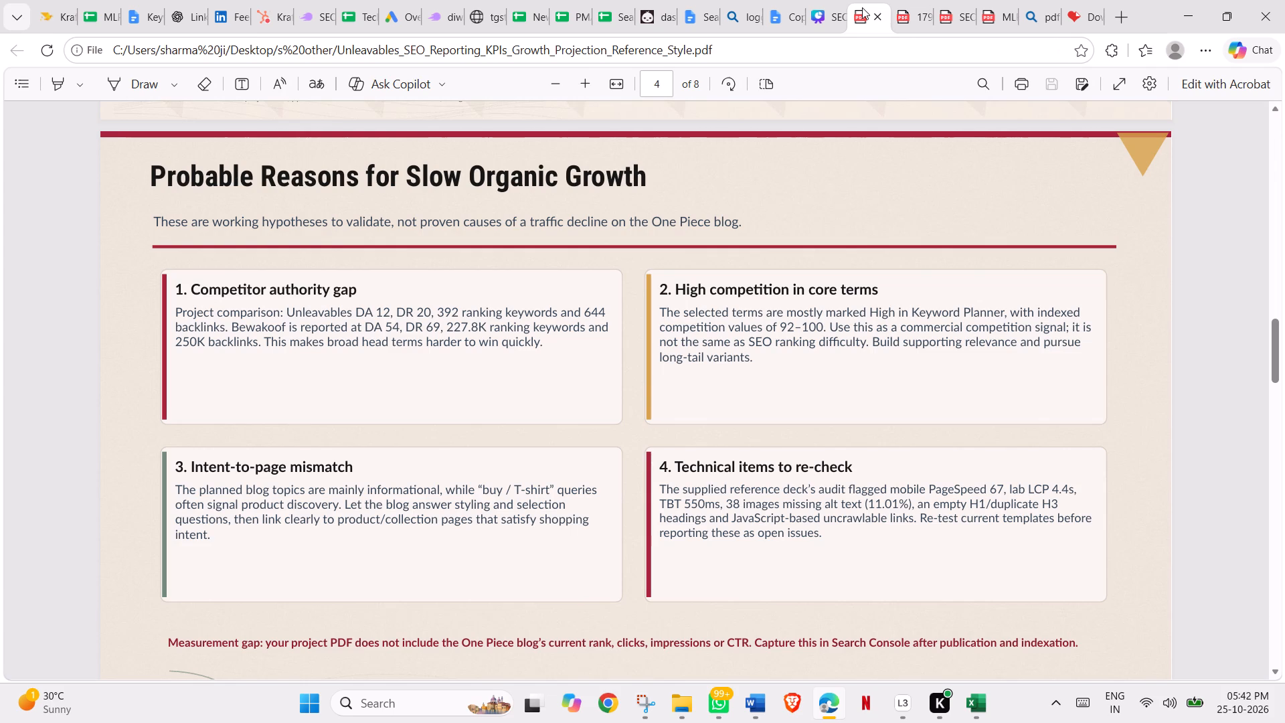
pyautogui.click(806, 13)
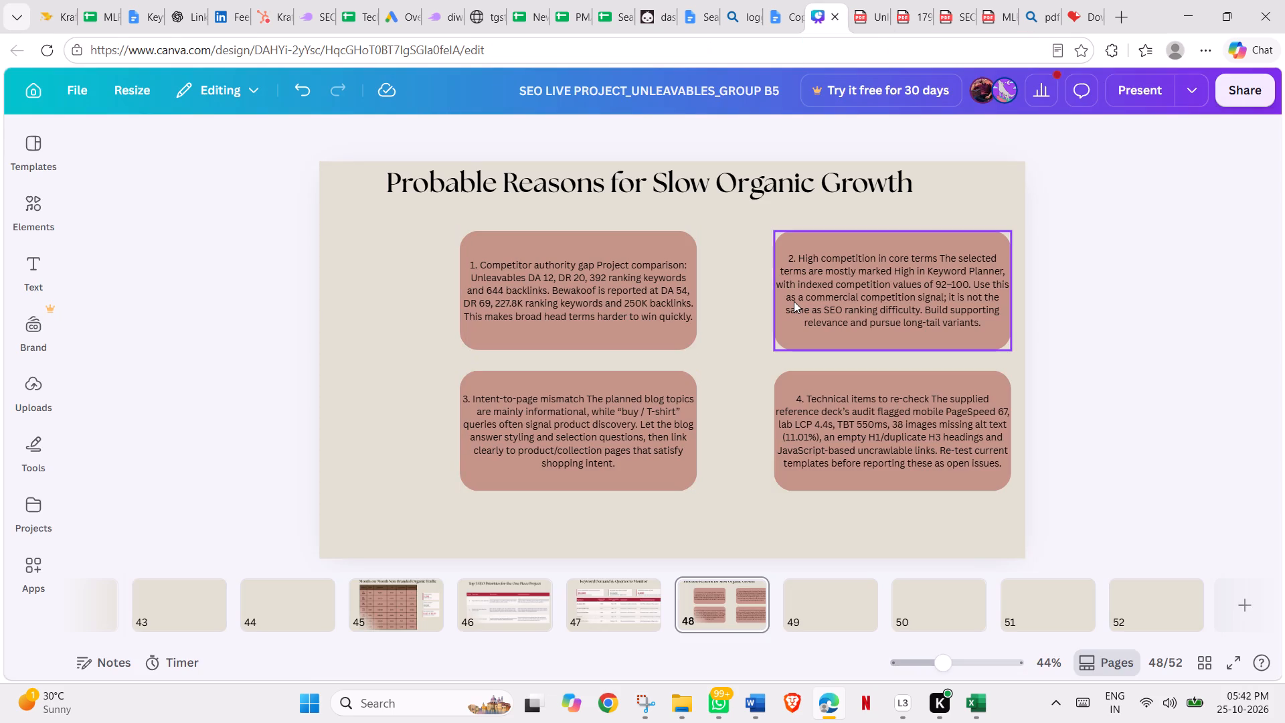
pyautogui.click(871, 23)
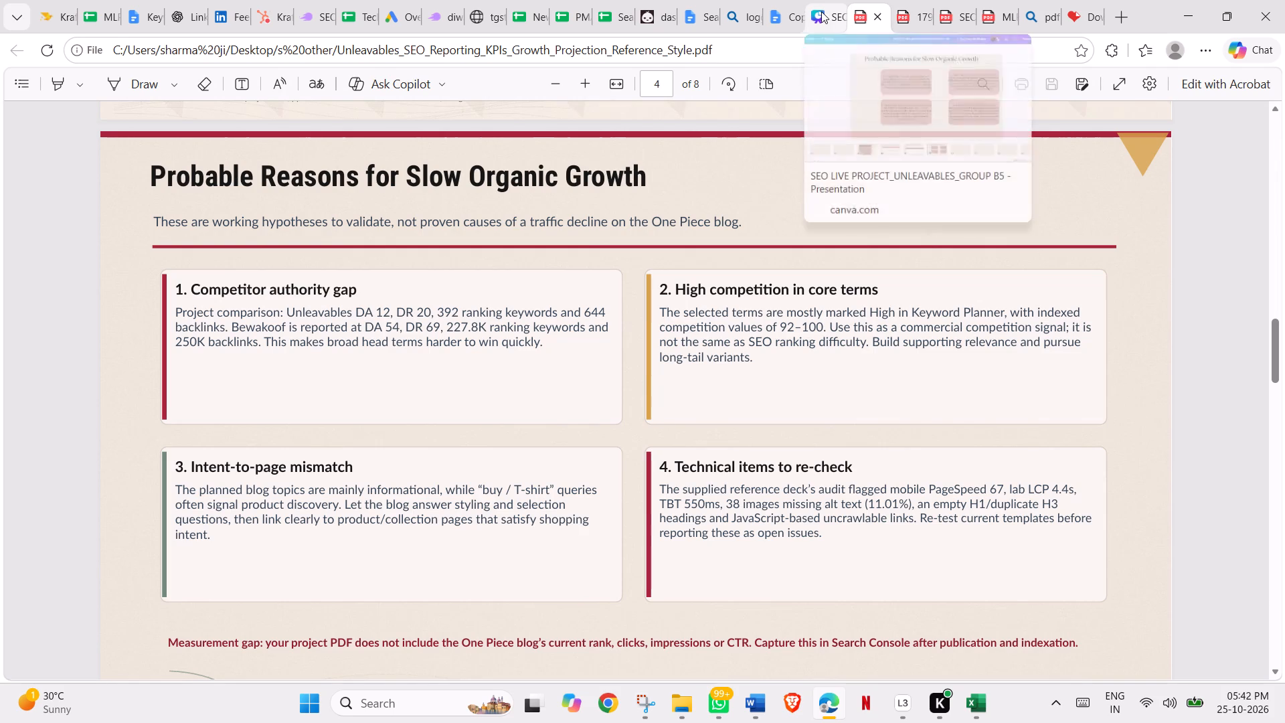
pyautogui.click(821, 11)
pyautogui.doubleClick(939, 258)
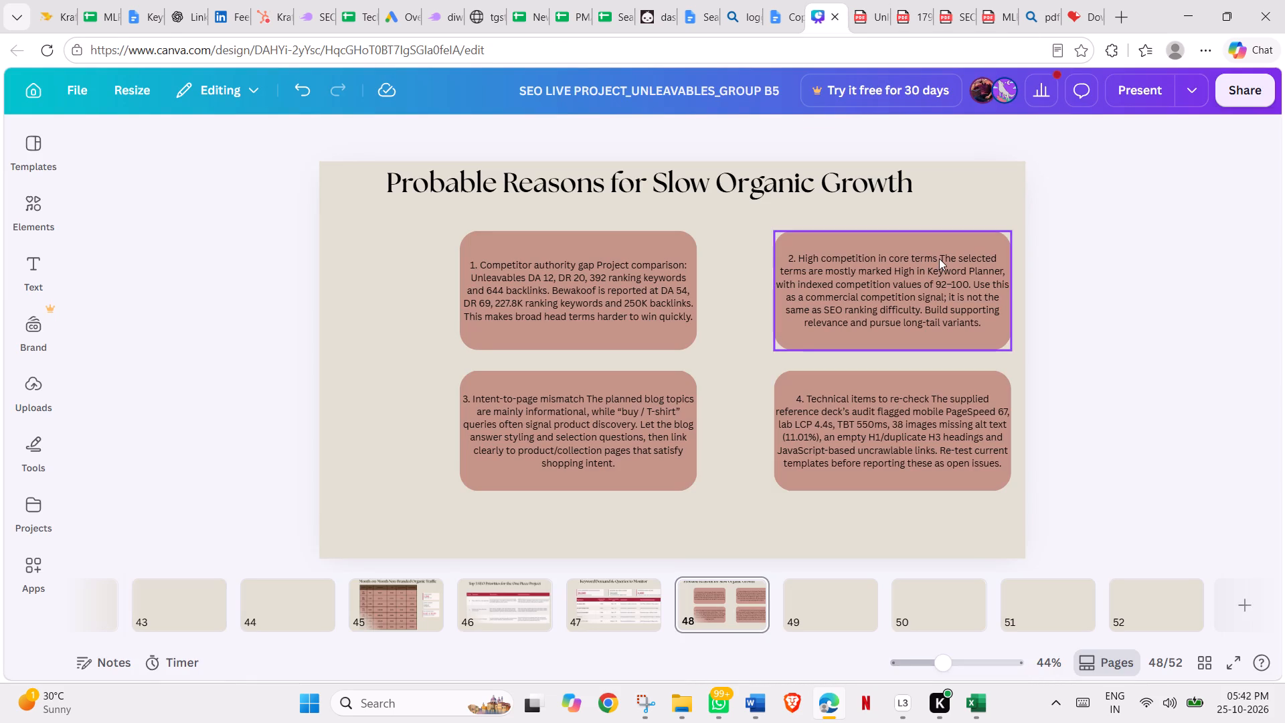
pyautogui.doubleClick(939, 258)
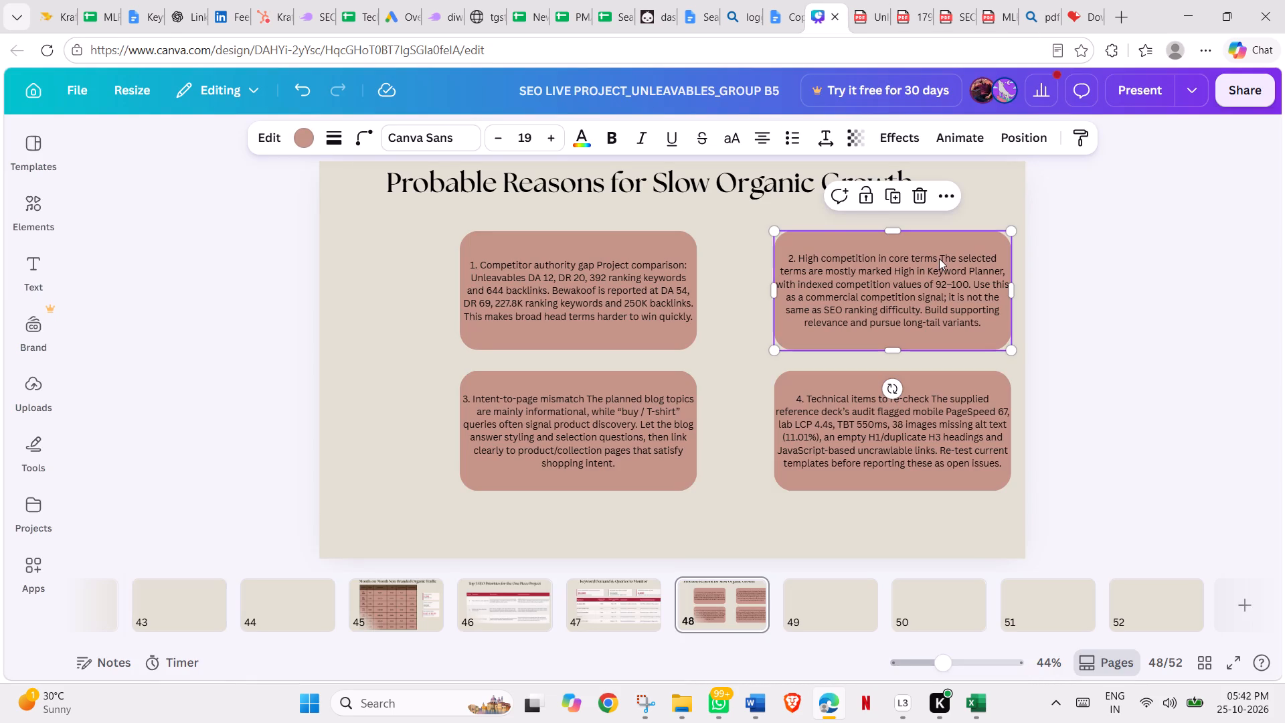
pyautogui.click(939, 258)
pyautogui.press('Return')
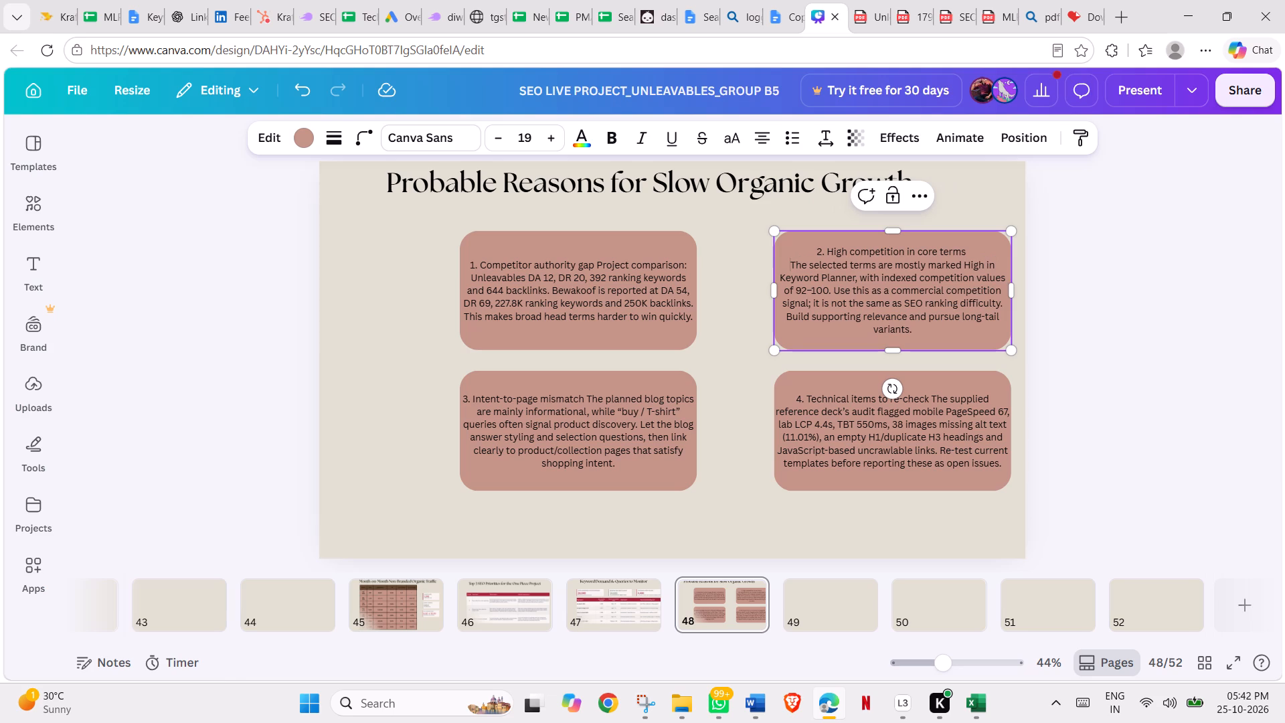
pyautogui.doubleClick(582, 400)
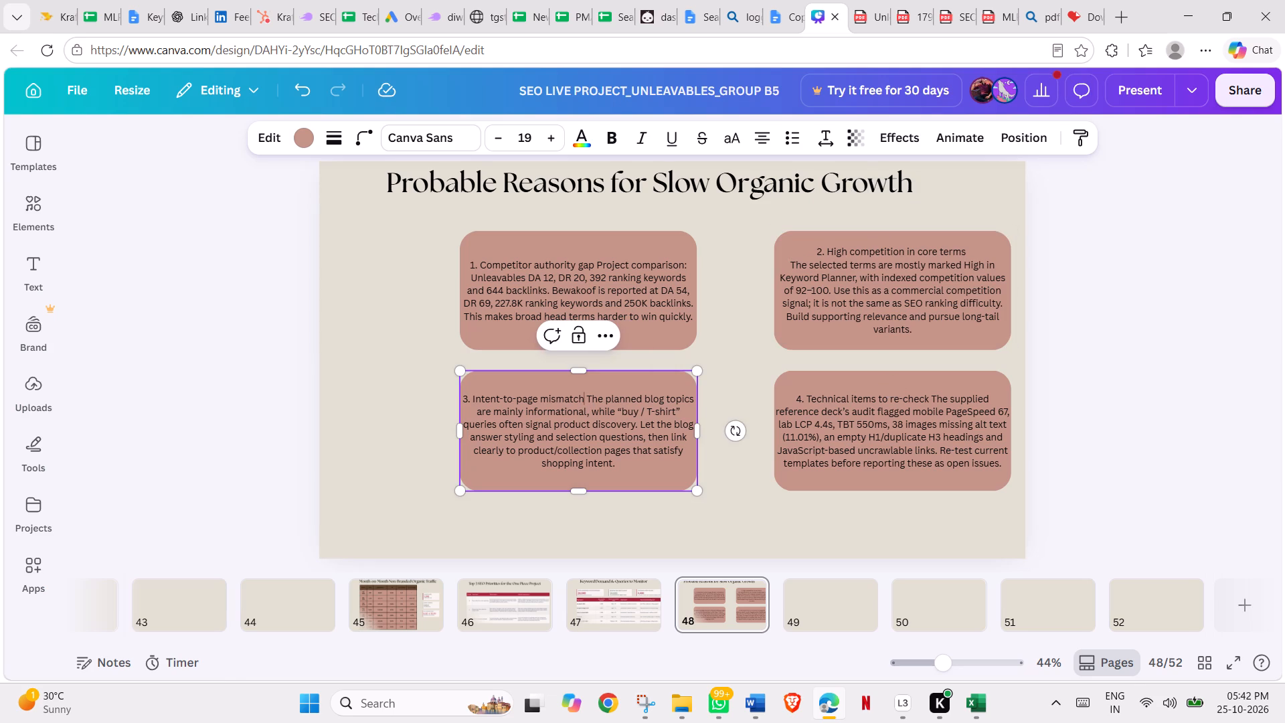
pyautogui.press('Return')
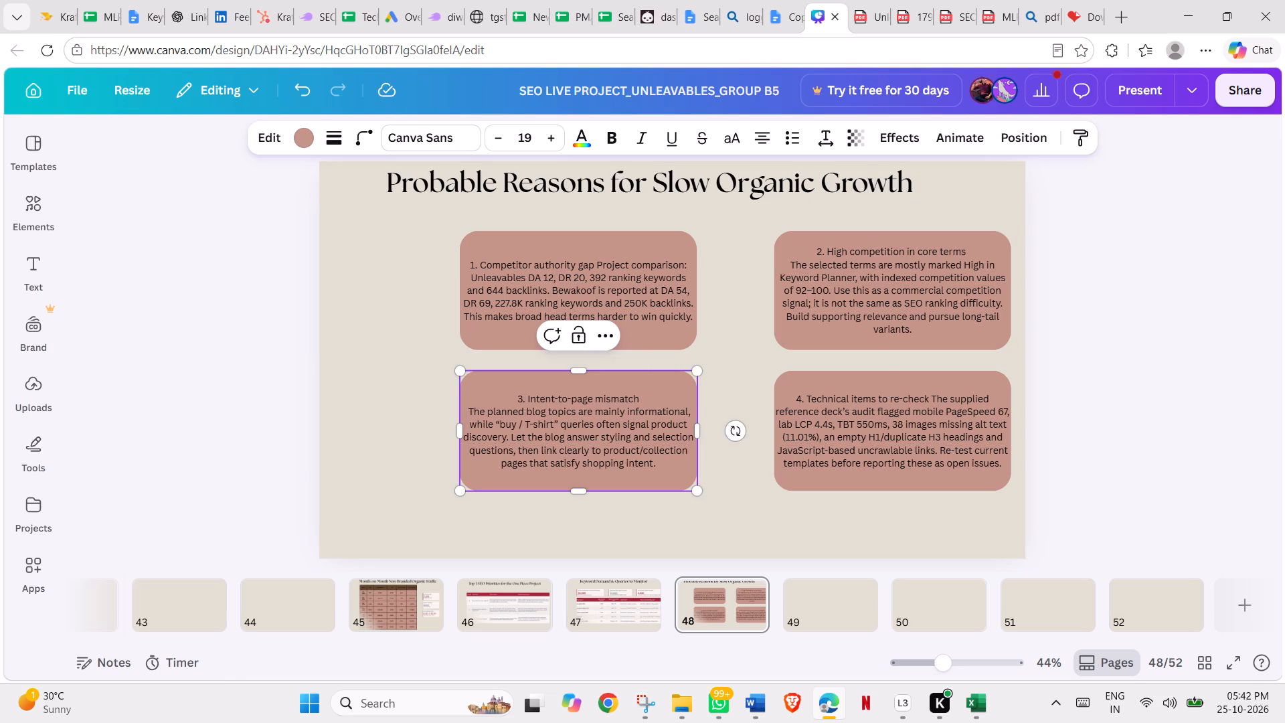
# Put the heading "4. Technical items to re-check" on its own line in its card.
pyautogui.doubleClick(928, 400)
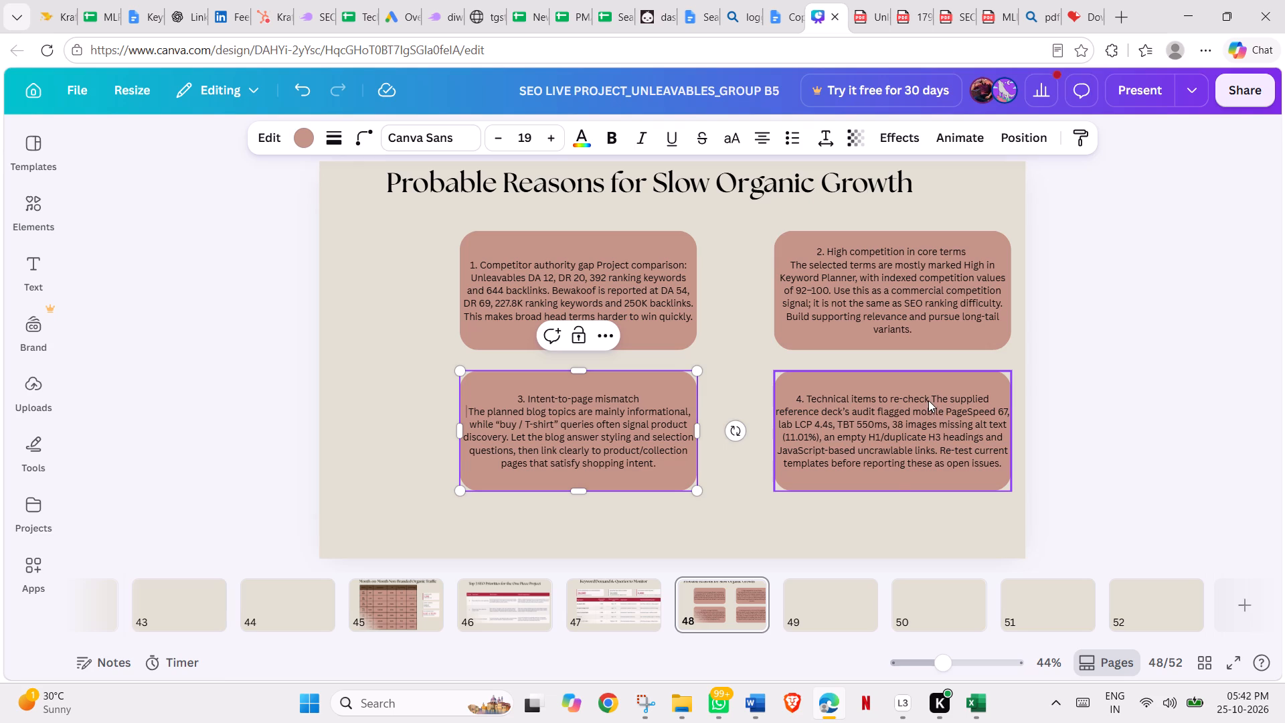
pyautogui.press('Return')
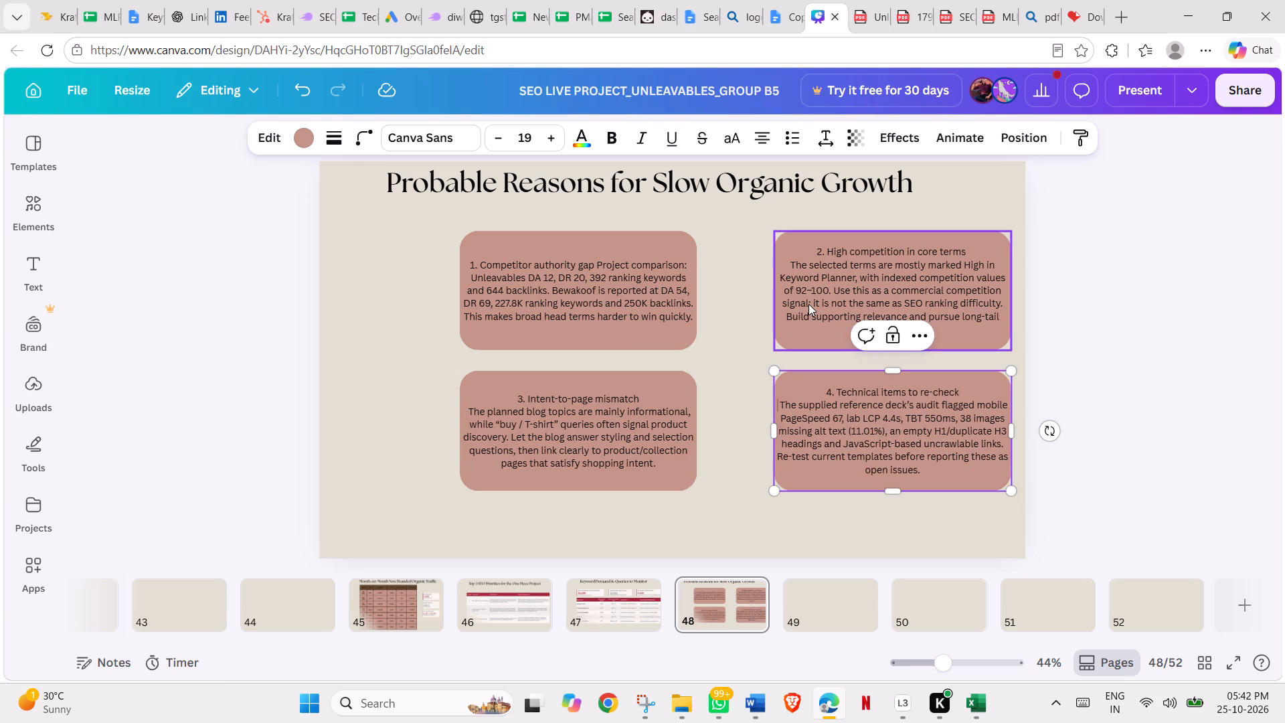
# Justify the text of the title and all four cards on page 48.
pyautogui.hotkey('ctrl', 'a')
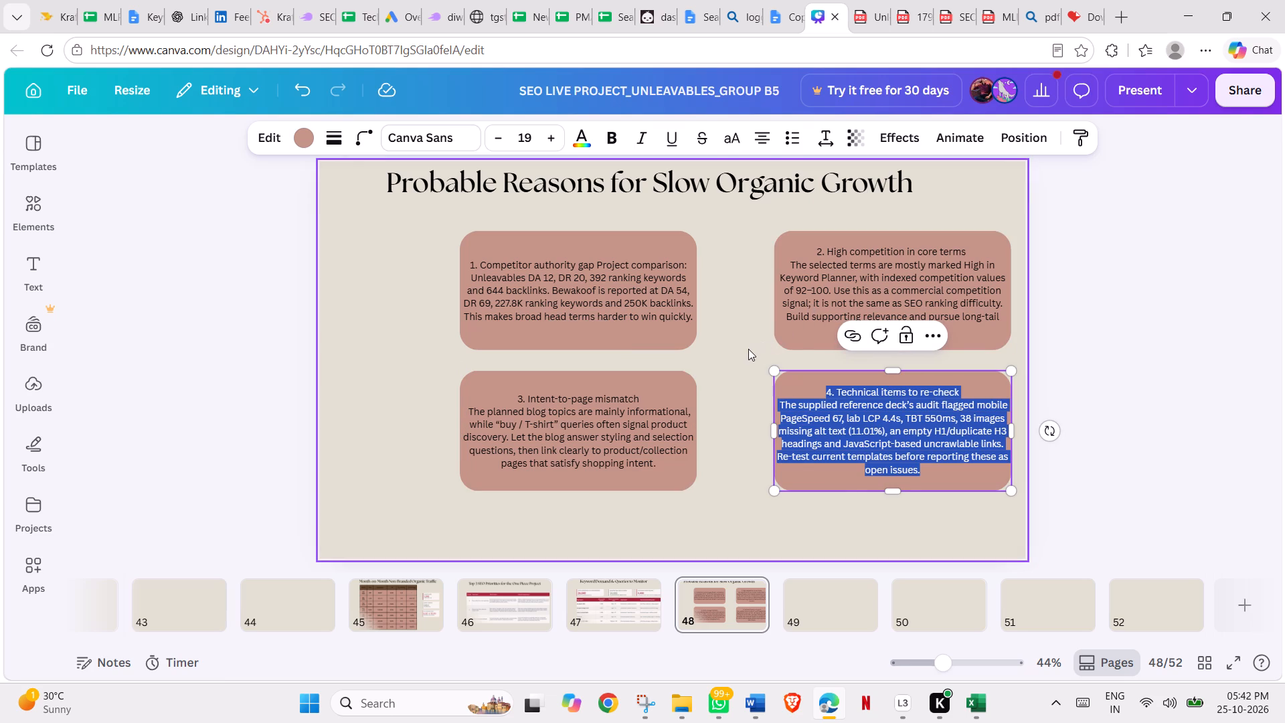
pyautogui.click(748, 349)
pyautogui.hotkey('ctrl', 'a')
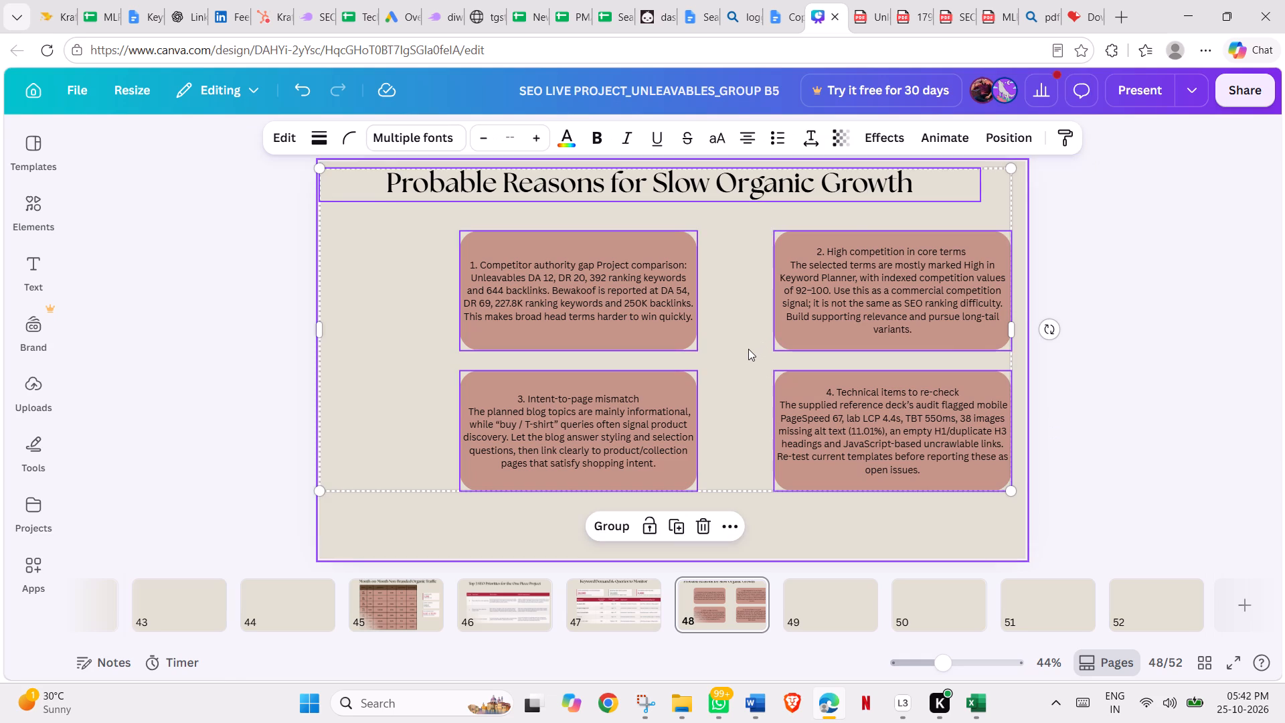
pyautogui.click(753, 136)
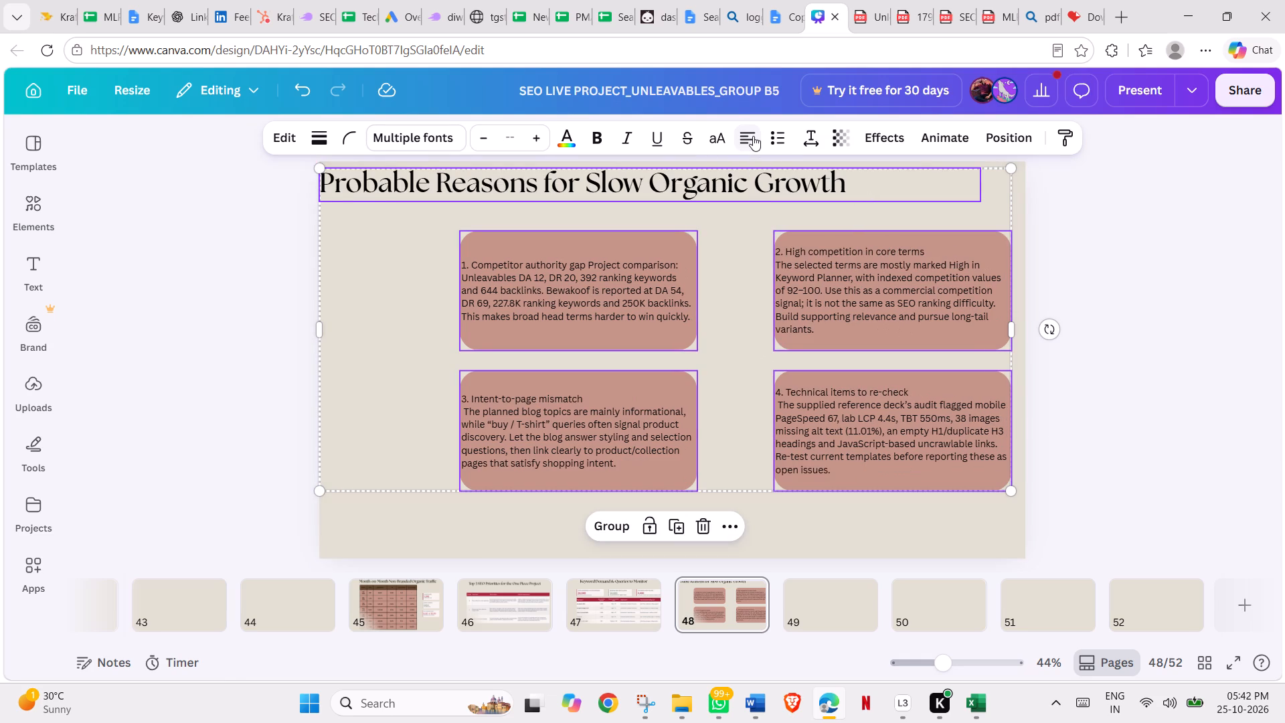
pyautogui.click(753, 136)
pyautogui.click(753, 136)
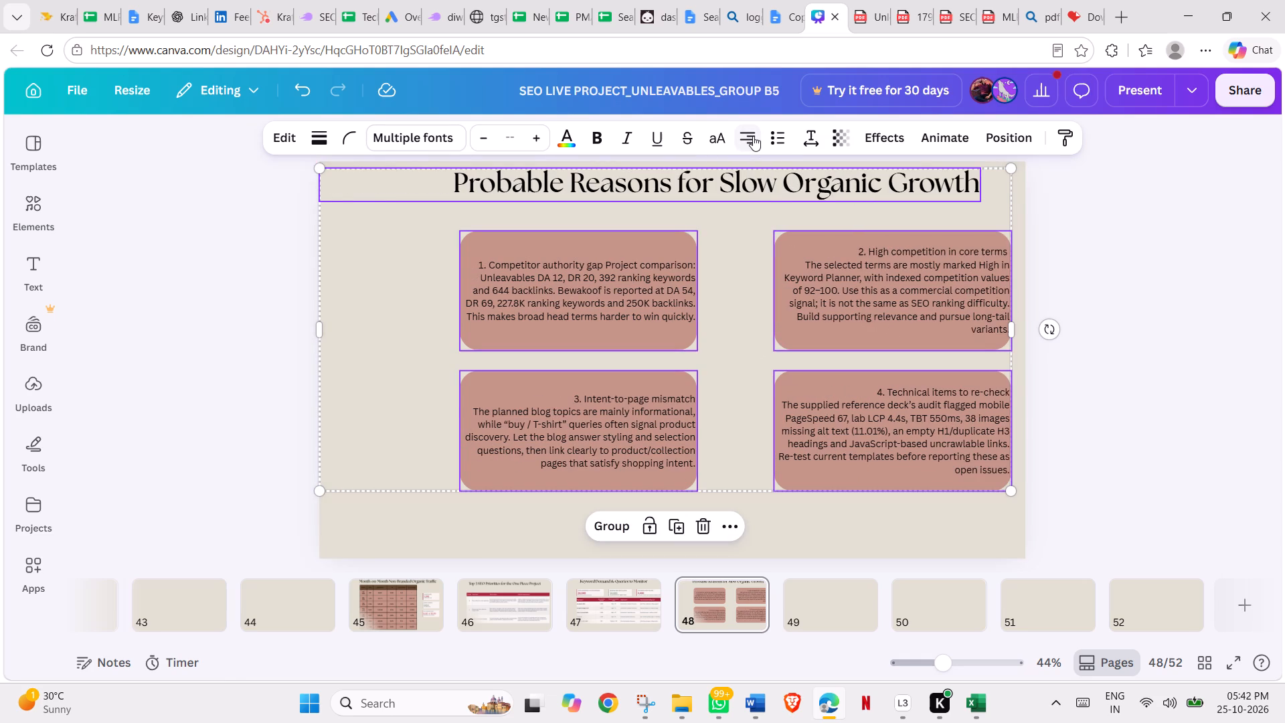
pyautogui.click(753, 136)
pyautogui.click(753, 136)
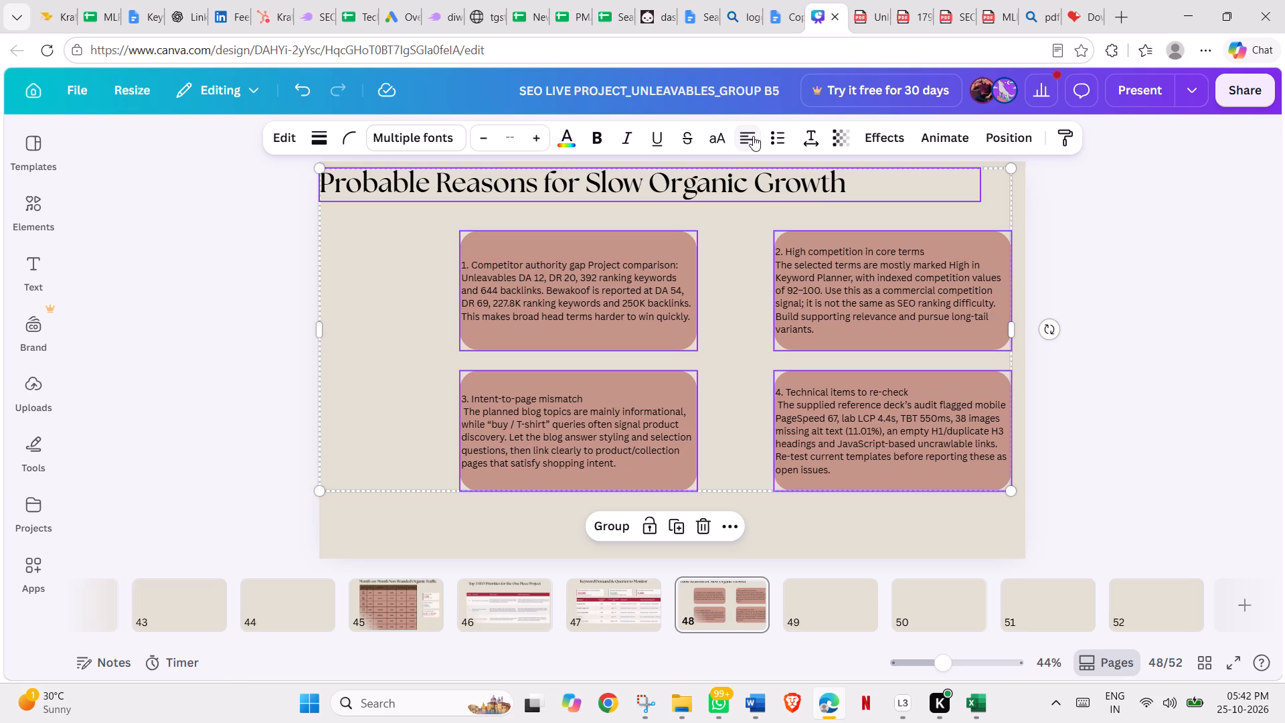
pyautogui.click(753, 136)
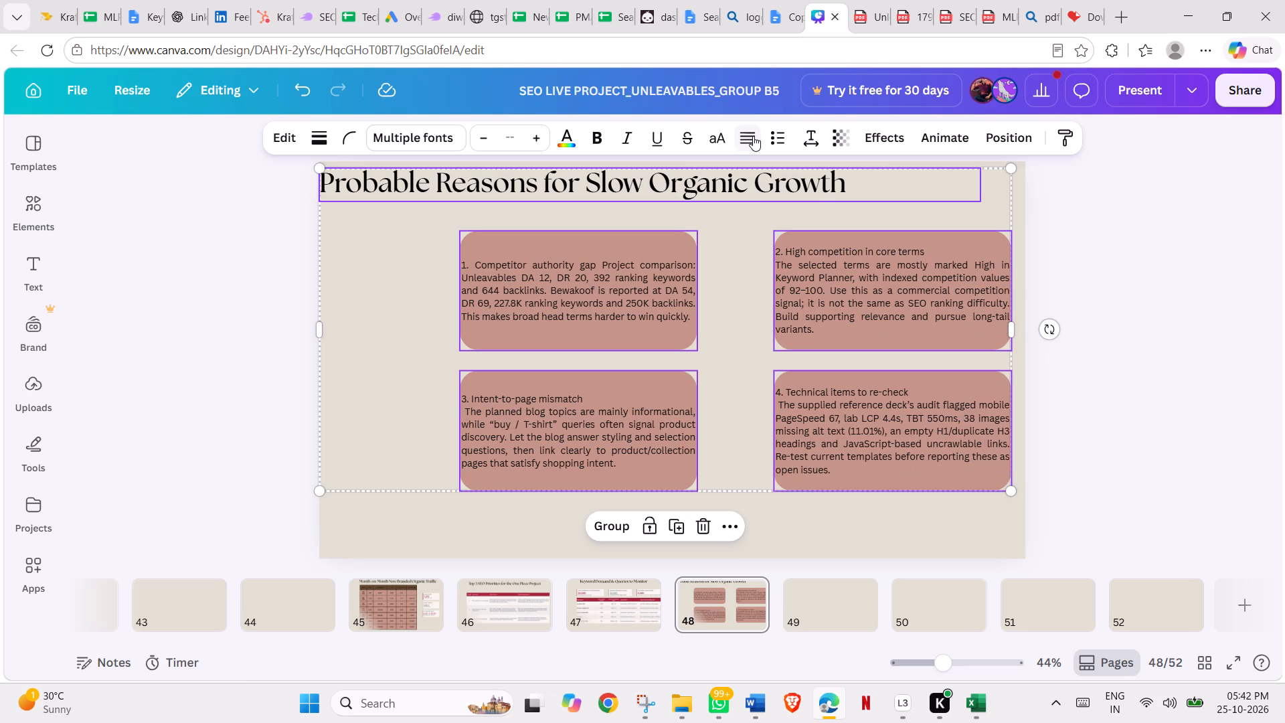
pyautogui.click(1160, 351)
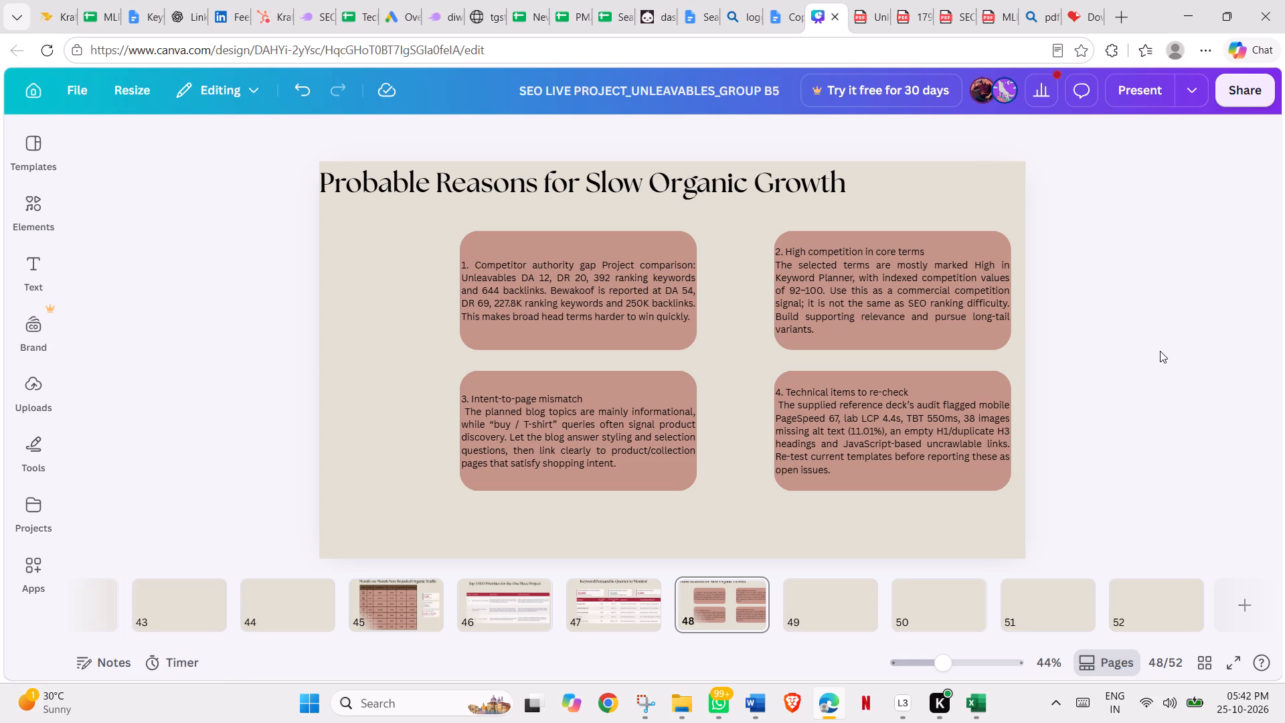
# Move the title "Probable Reasons for Slow Organic Growth" right so its text sits centred above the two card columns.
pyautogui.moveTo(766, 178); pyautogui.dragTo(887, 205)
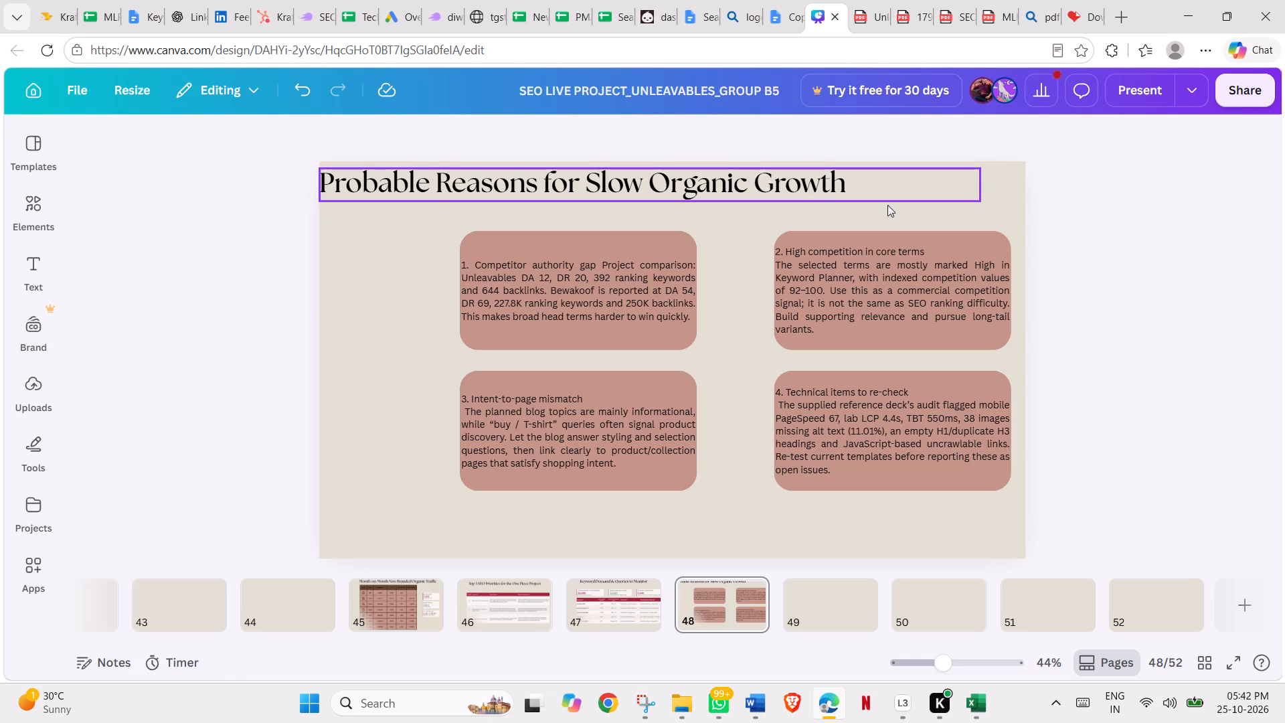
pyautogui.moveTo(887, 205); pyautogui.dragTo(889, 205)
pyautogui.moveTo(818, 208); pyautogui.dragTo(833, 188)
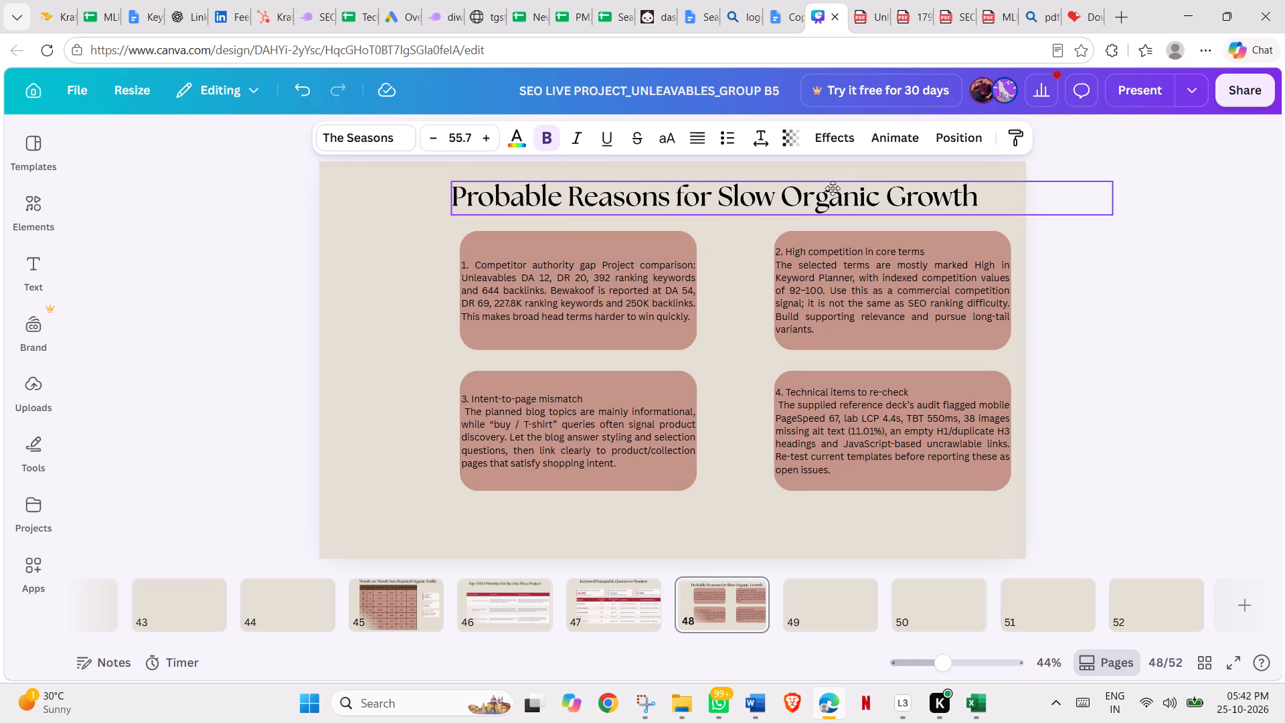
pyautogui.moveTo(833, 188); pyautogui.dragTo(843, 182)
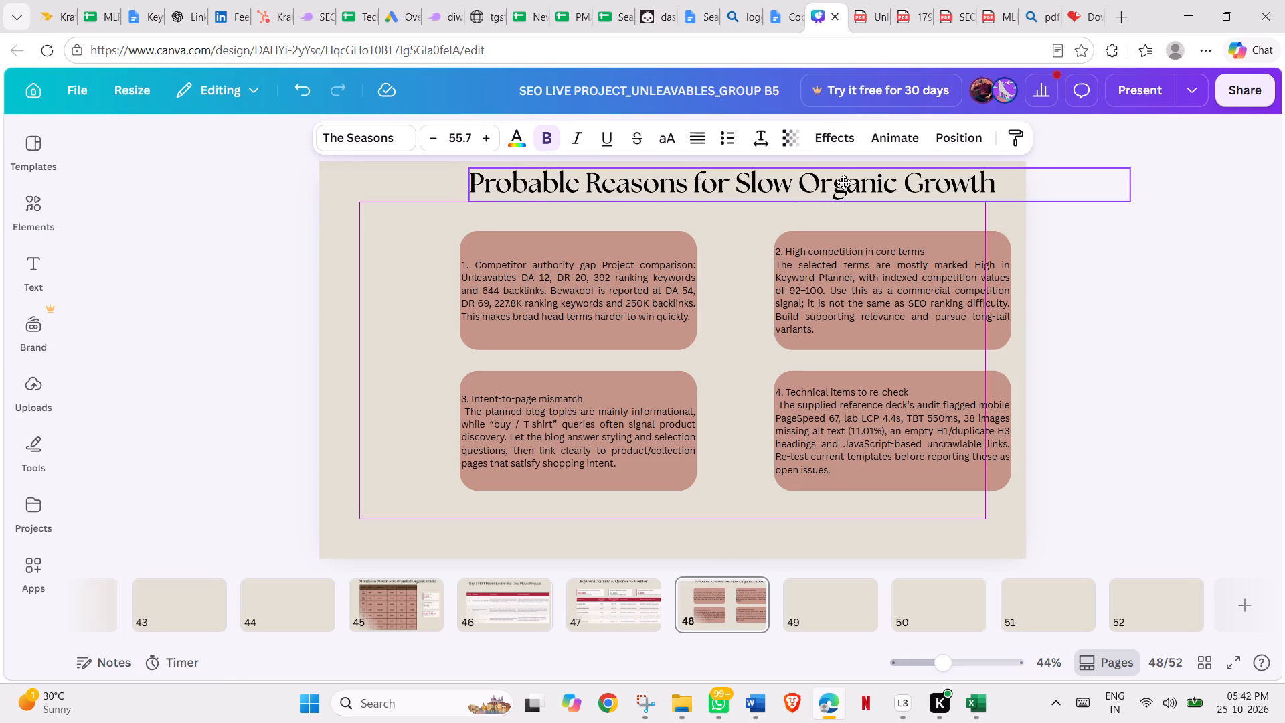
pyautogui.moveTo(843, 182); pyautogui.dragTo(839, 182)
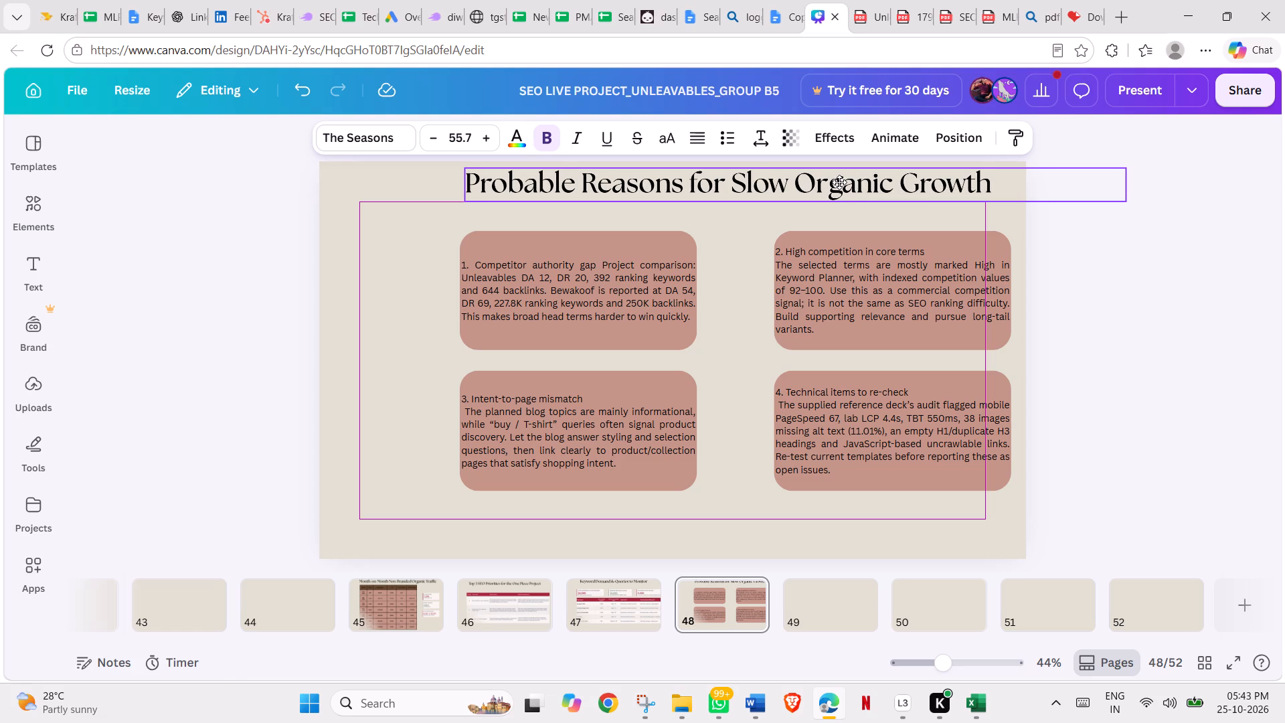
pyautogui.moveTo(839, 182); pyautogui.dragTo(839, 183)
pyautogui.click(1109, 303)
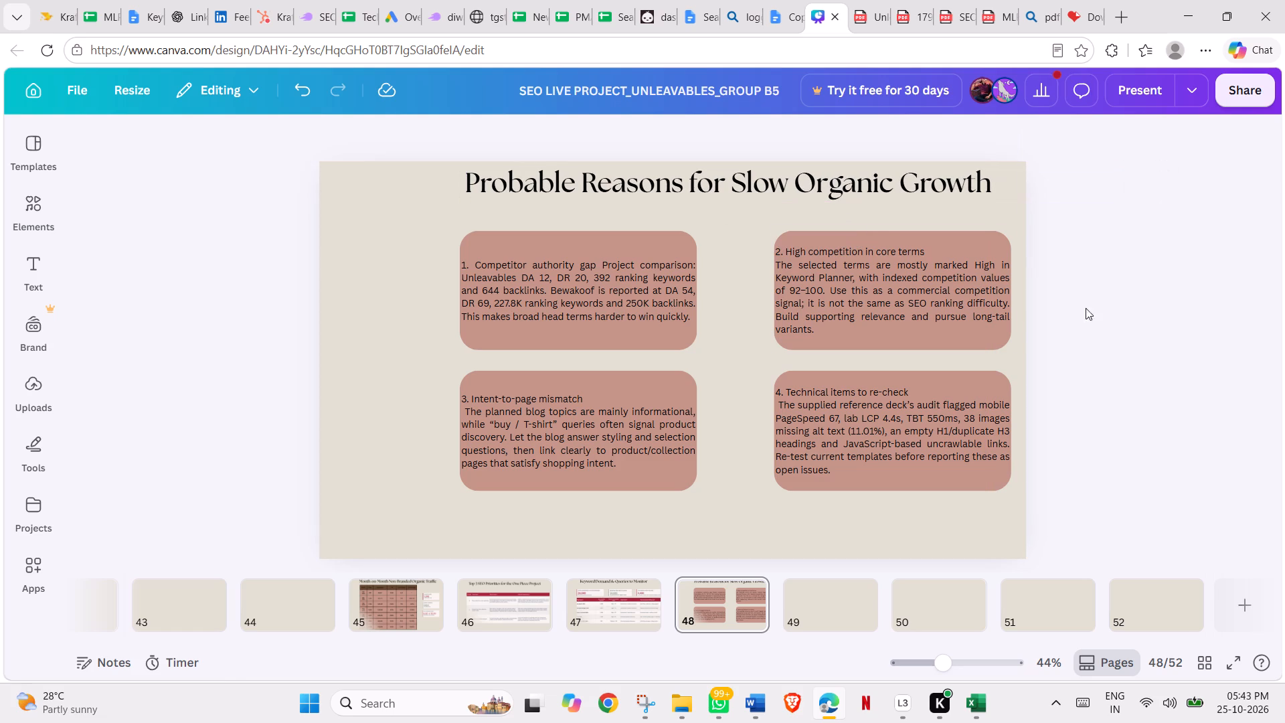
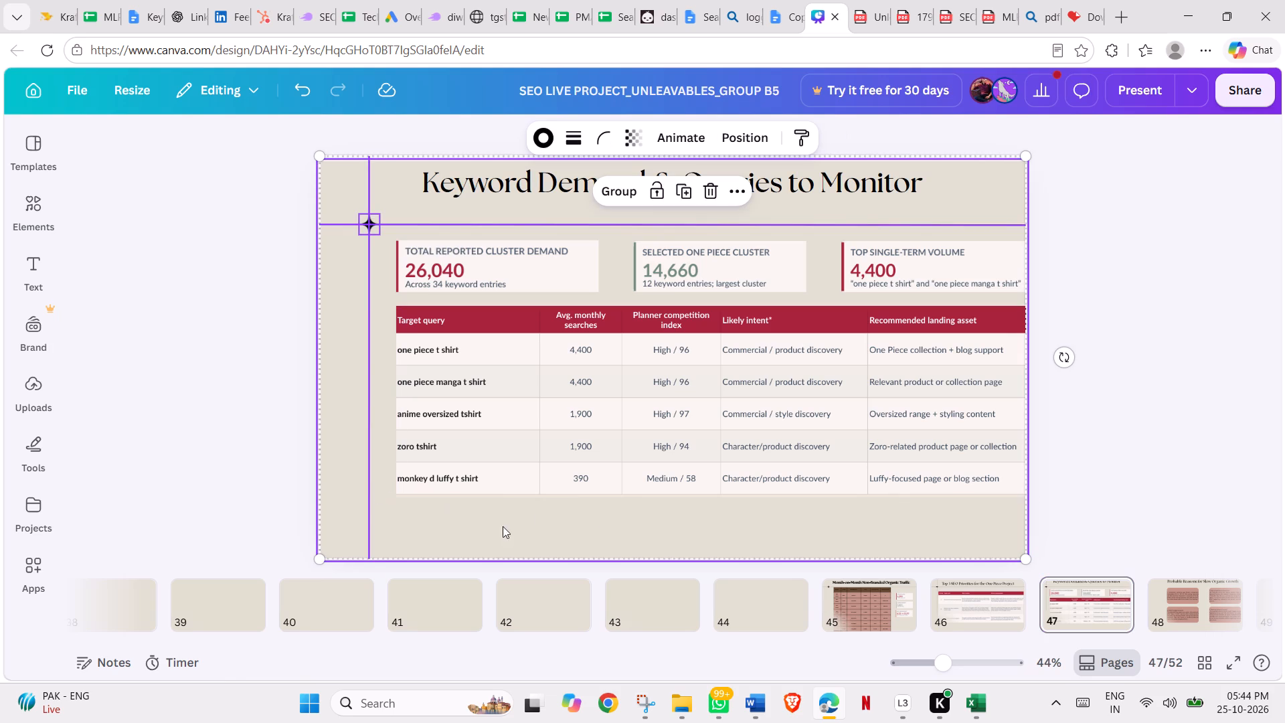
pyautogui.click(617, 525)
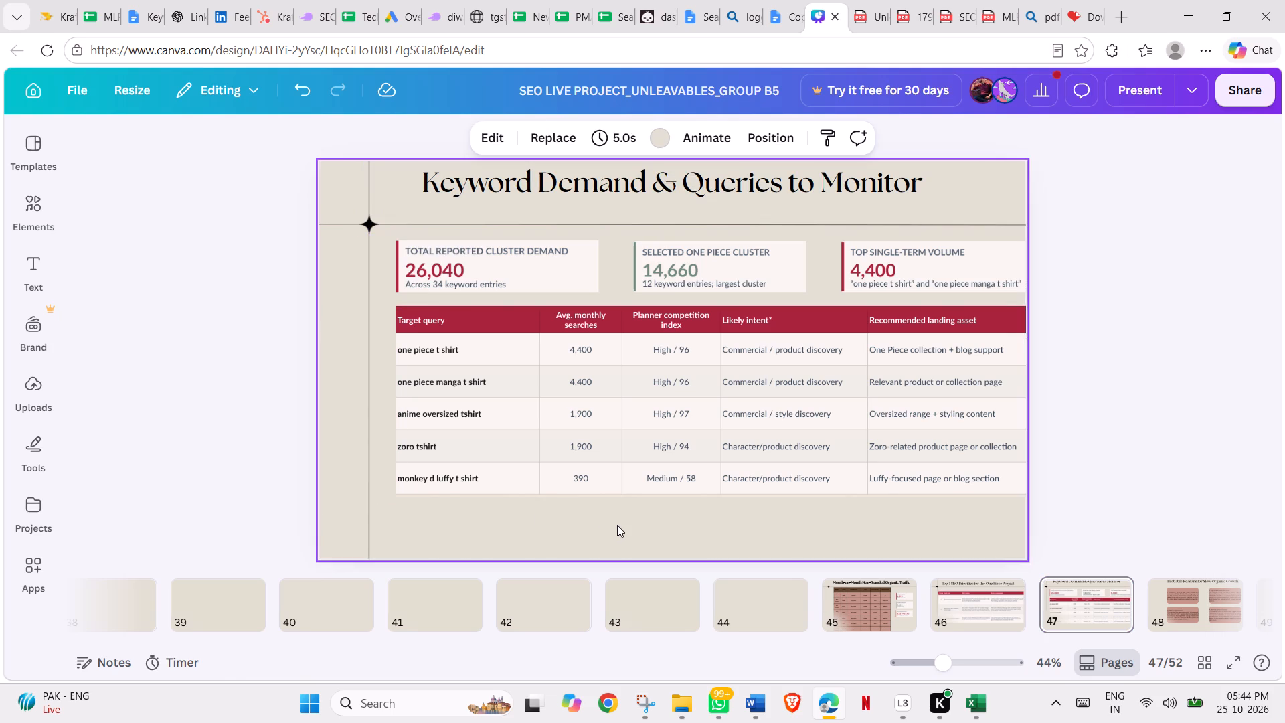
# Shift page 47's keyword table left and down, and move the first two metric cards slightly left toward the vertical line.
pyautogui.moveTo(580, 355); pyautogui.dragTo(578, 364)
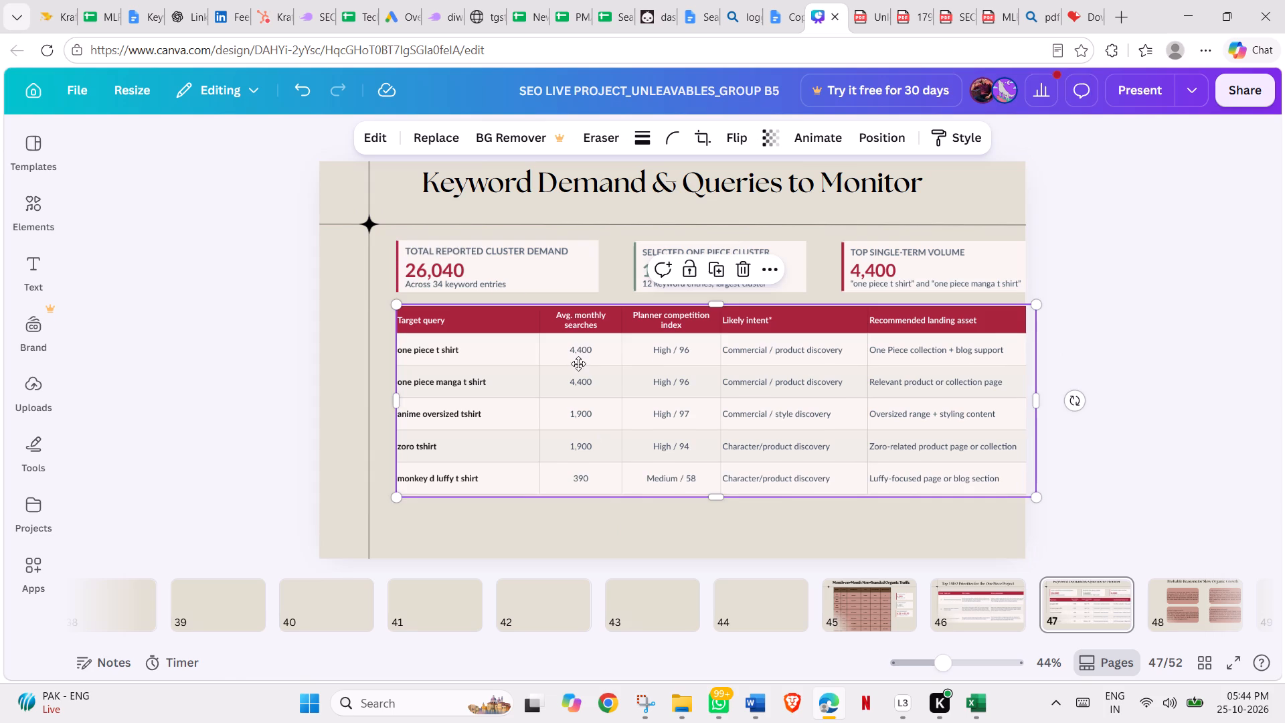
pyautogui.moveTo(578, 364); pyautogui.dragTo(574, 368)
pyautogui.moveTo(527, 272); pyautogui.dragTo(527, 272)
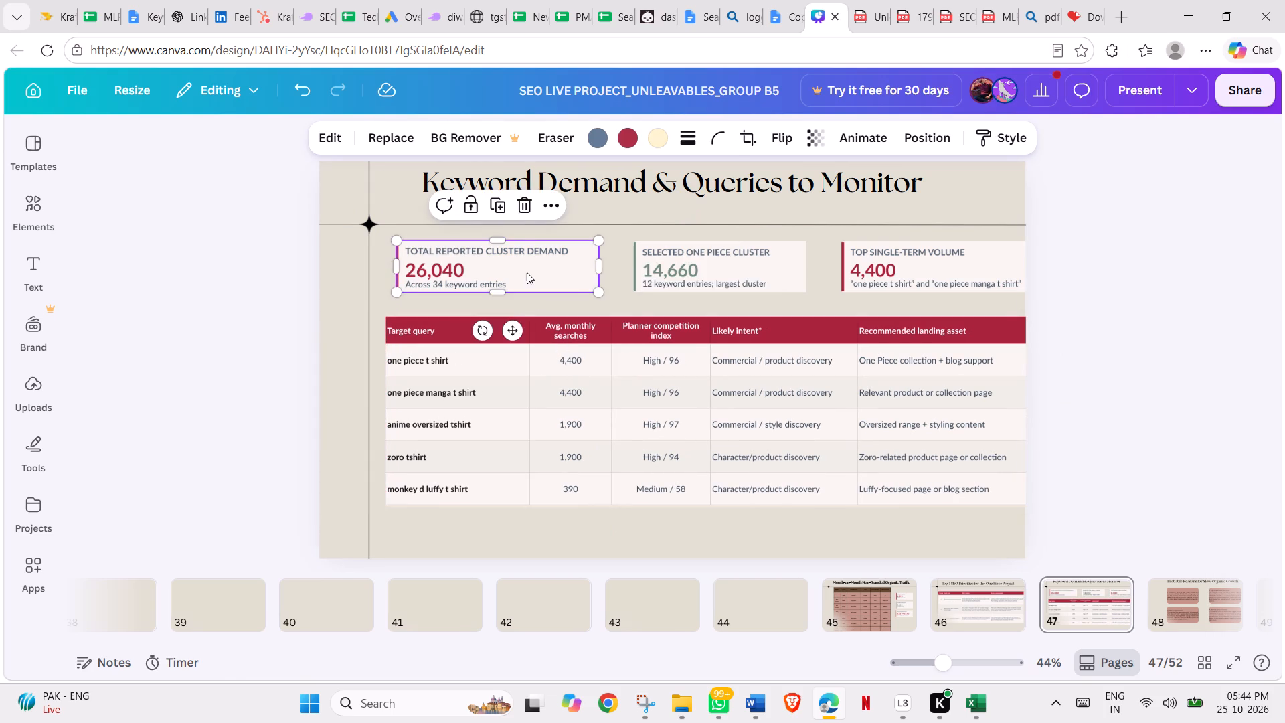
pyautogui.moveTo(527, 272); pyautogui.dragTo(519, 272)
pyautogui.click(685, 266)
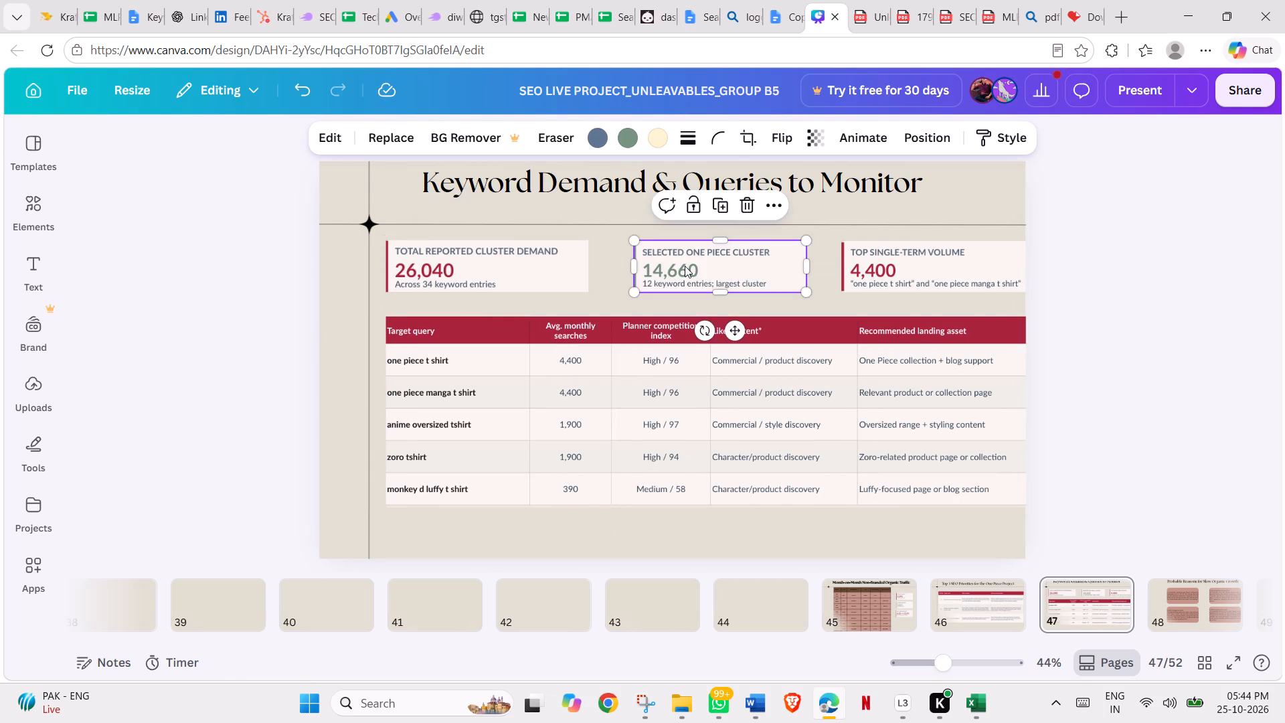
pyautogui.click(1116, 316)
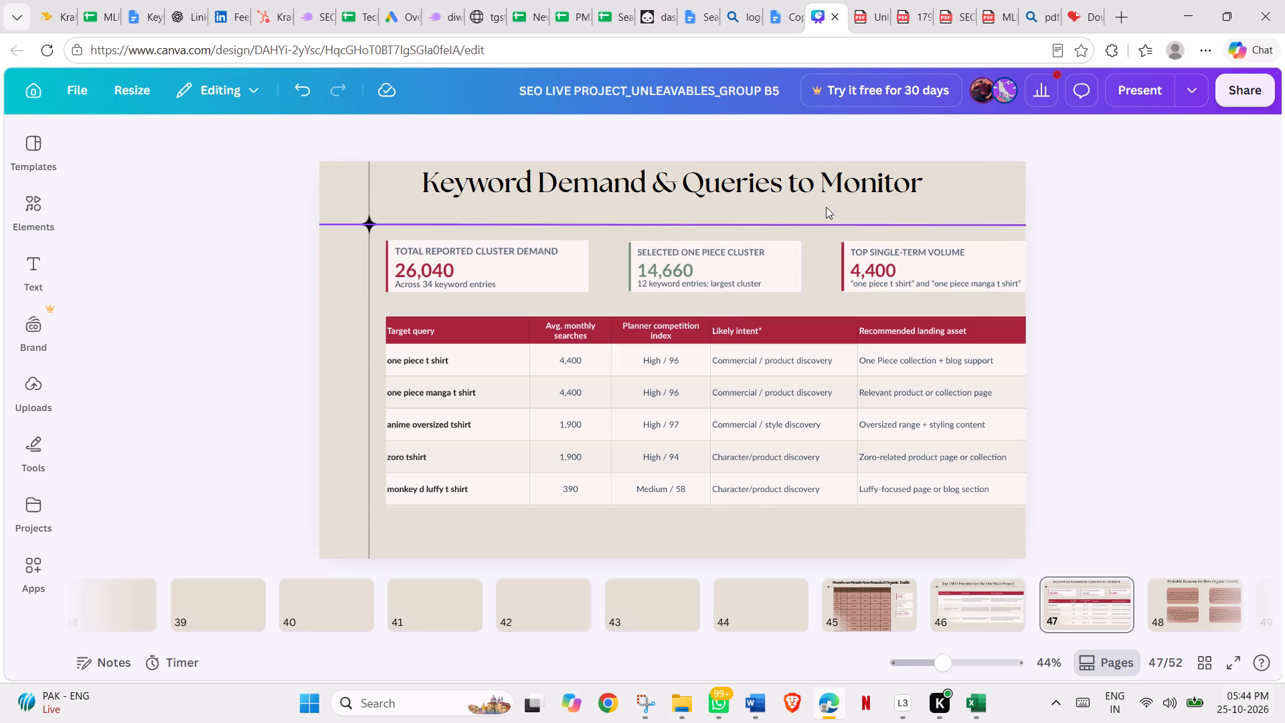
# Lower page 47's title so it sits closer to the horizontal line.
pyautogui.moveTo(798, 179); pyautogui.dragTo(798, 187)
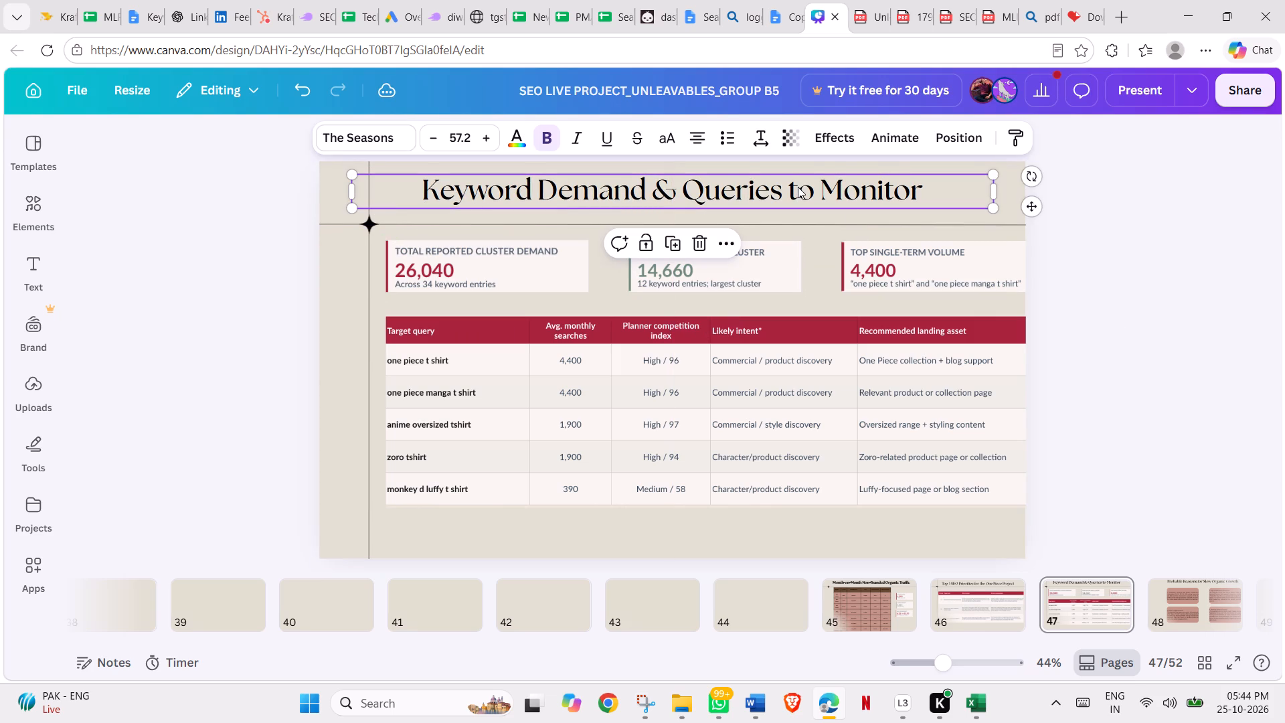
pyautogui.click(1077, 335)
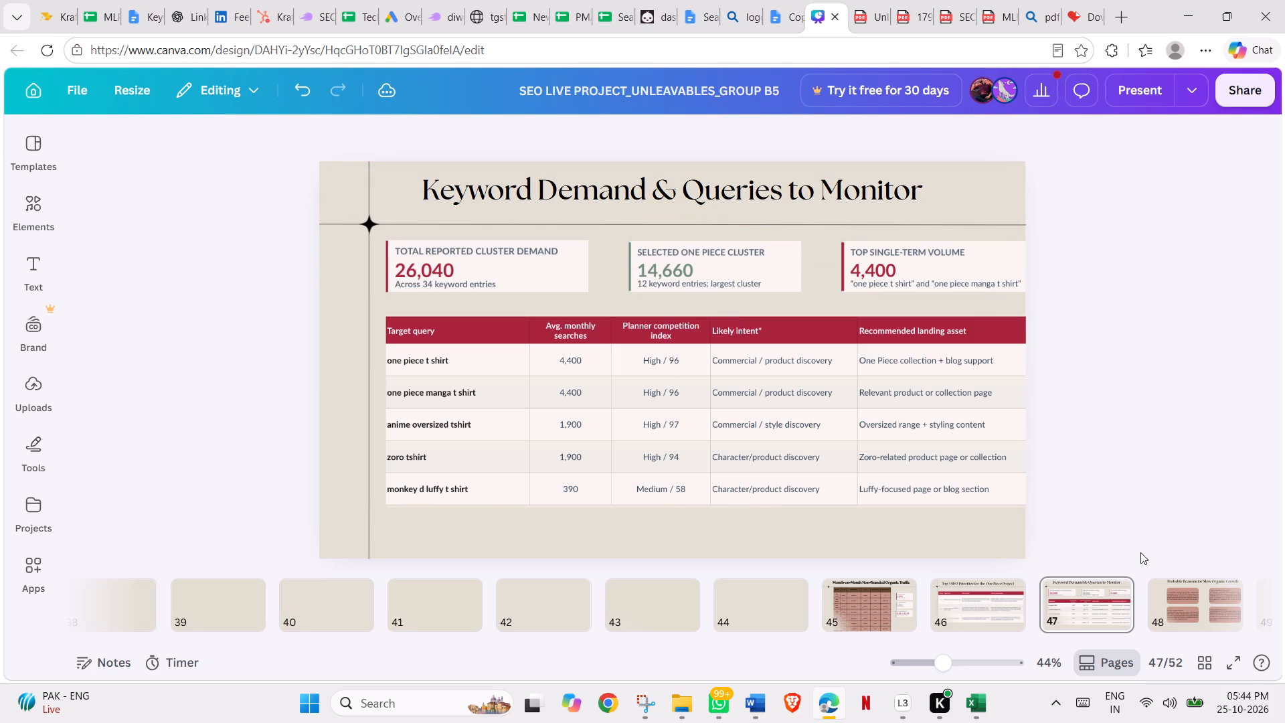
# Paste the crossing lines and star ornament onto page 48 and shift them slightly left and down.
pyautogui.click(1177, 614)
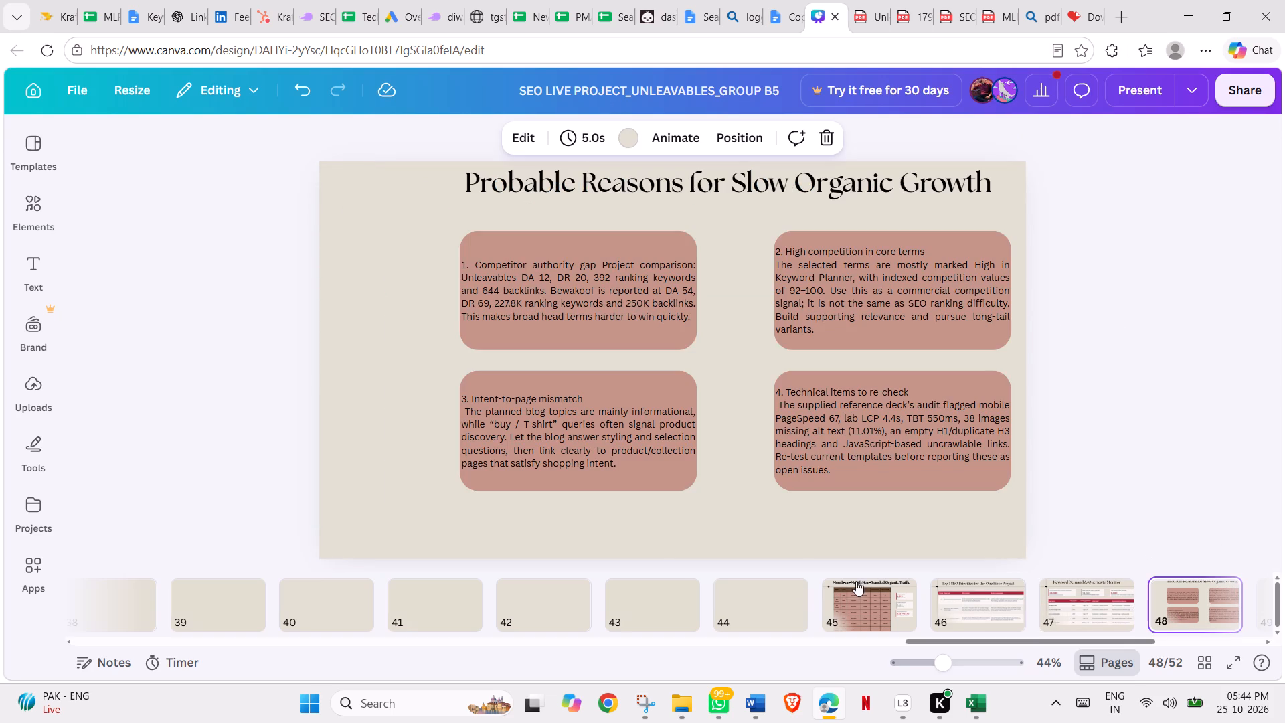
pyautogui.click(755, 526)
pyautogui.hotkey('ctrl', 'v')
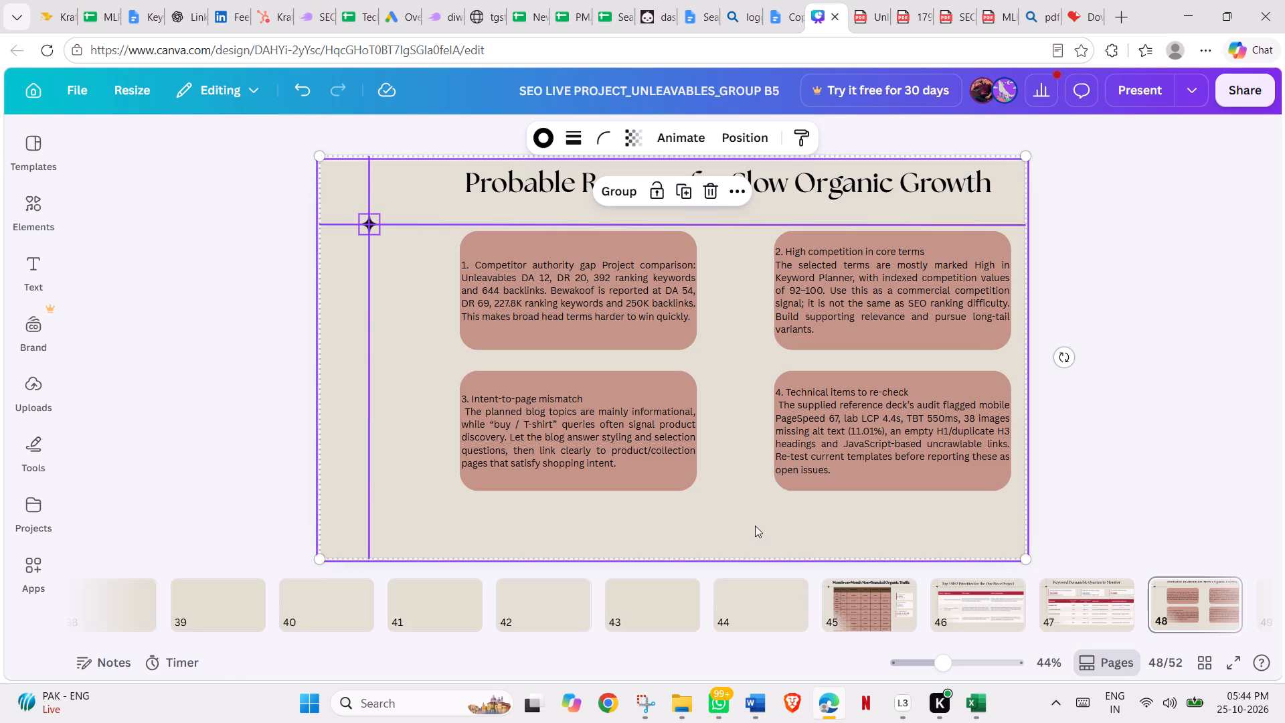
pyautogui.moveTo(553, 329); pyautogui.dragTo(560, 334)
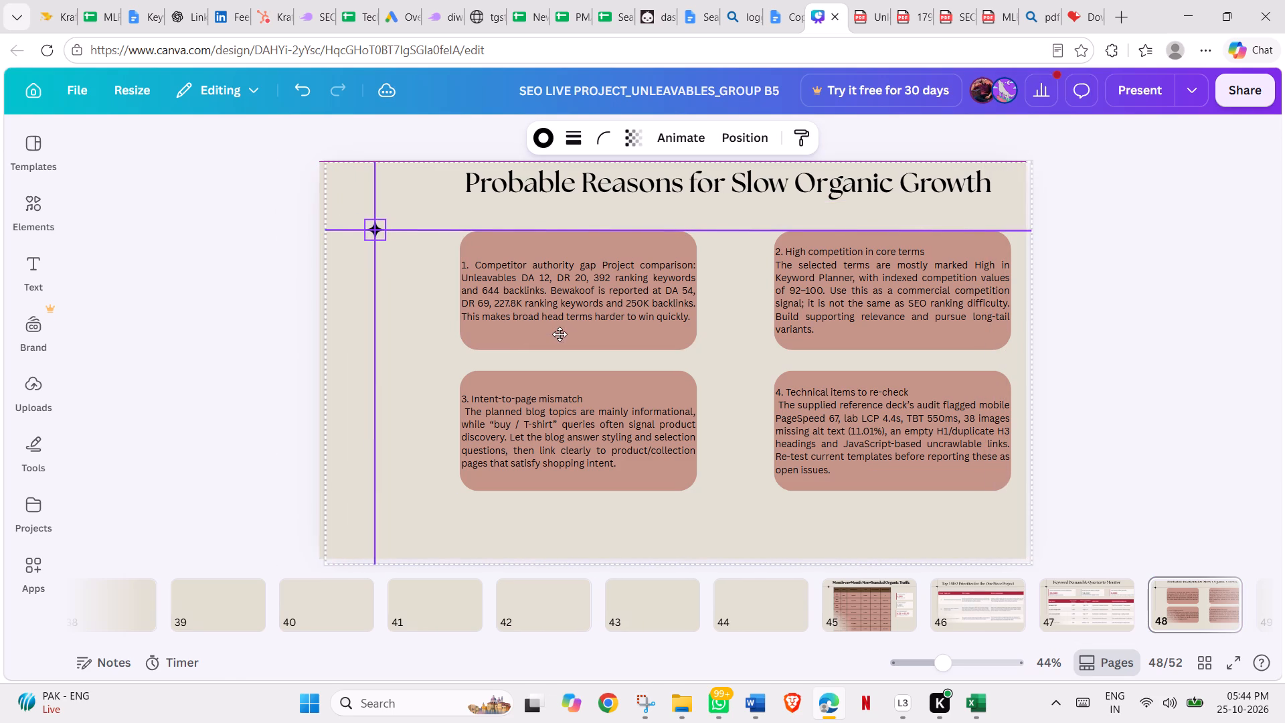
pyautogui.moveTo(560, 334); pyautogui.dragTo(549, 335)
pyautogui.moveTo(622, 300); pyautogui.dragTo(602, 307)
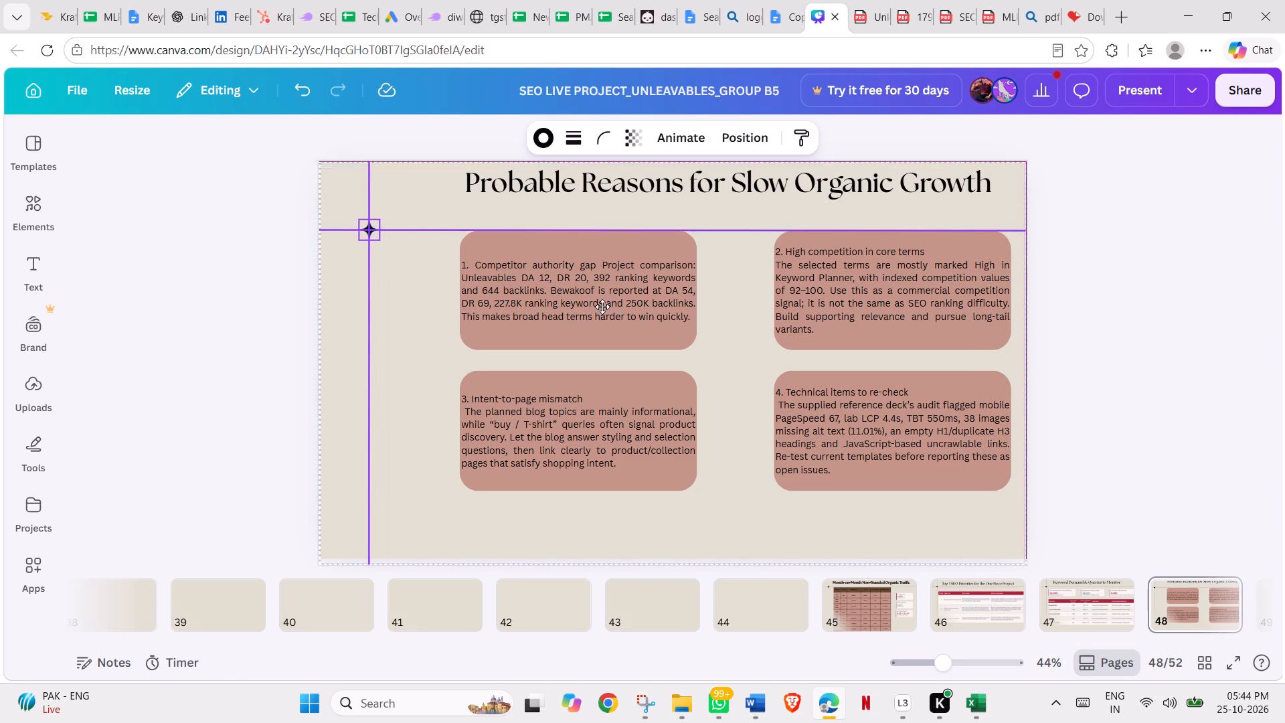
pyautogui.moveTo(602, 307); pyautogui.dragTo(612, 300)
pyautogui.click(721, 396)
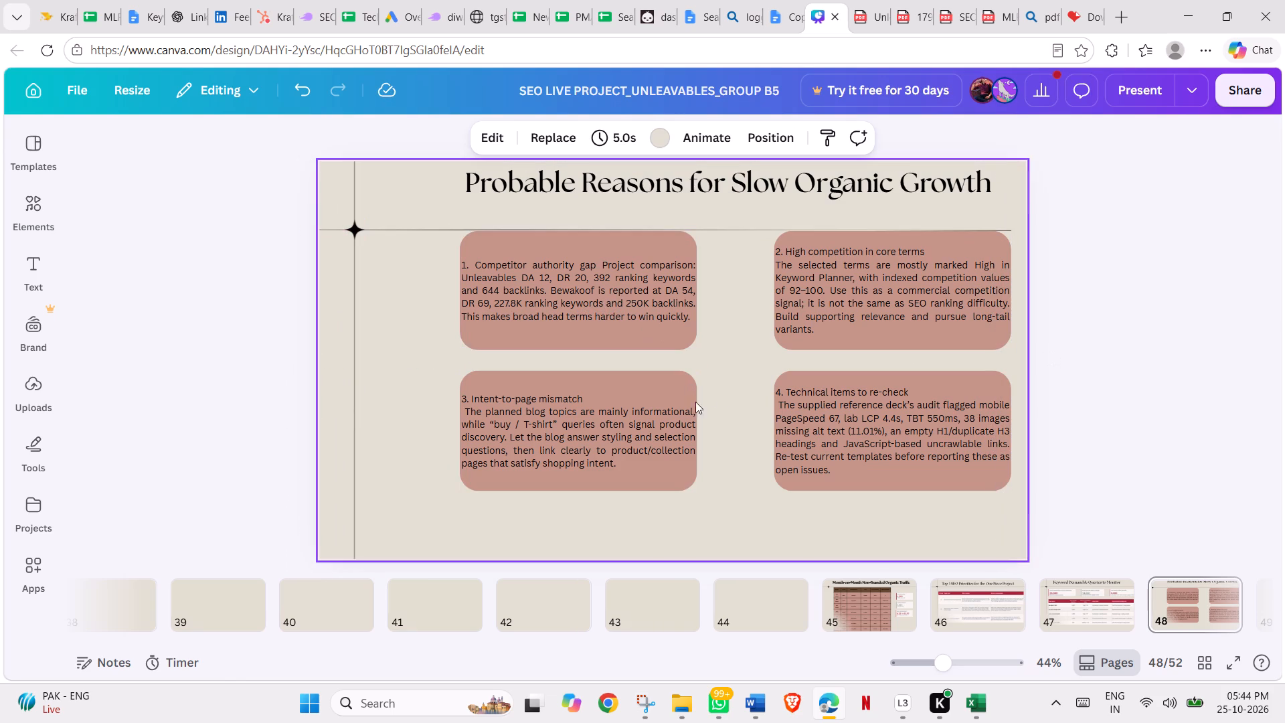
# Move boxes 1 and 3 on page 48 left and down toward the vertical line, and widen both to a shared right edge.
pyautogui.moveTo(619, 426); pyautogui.dragTo(604, 463)
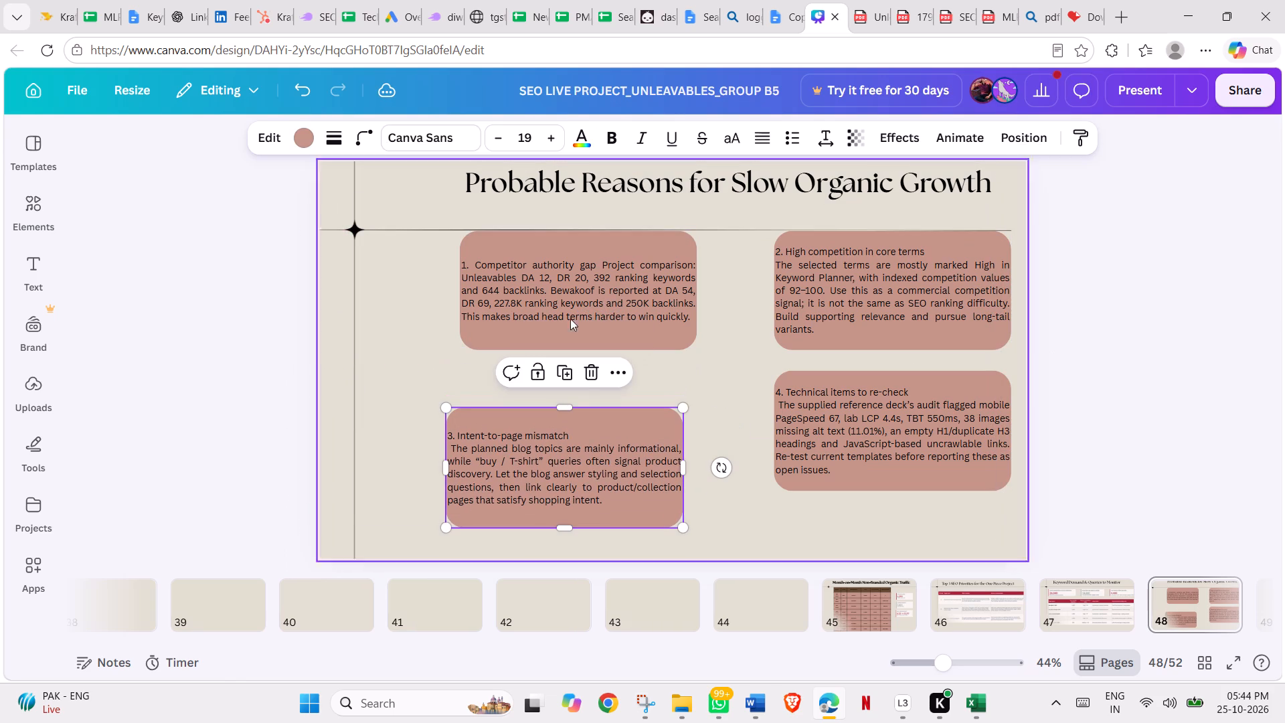
pyautogui.moveTo(570, 293); pyautogui.dragTo(503, 308)
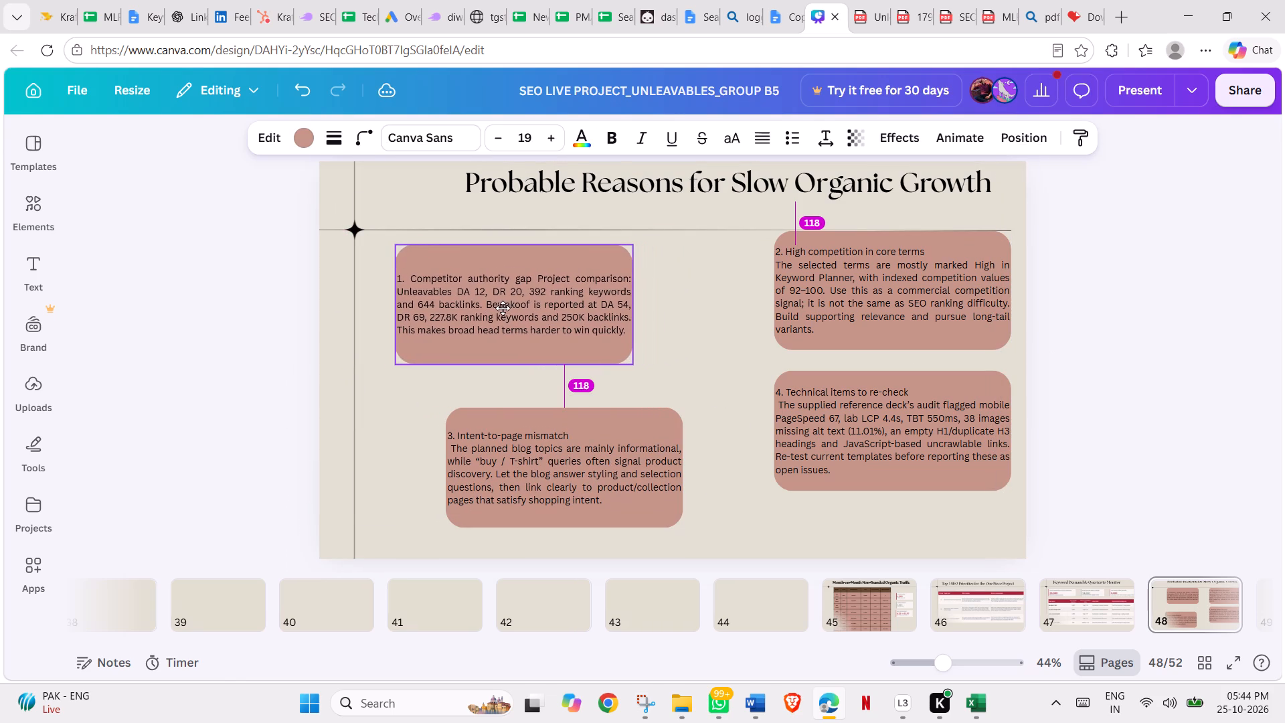
pyautogui.moveTo(503, 308); pyautogui.dragTo(501, 308)
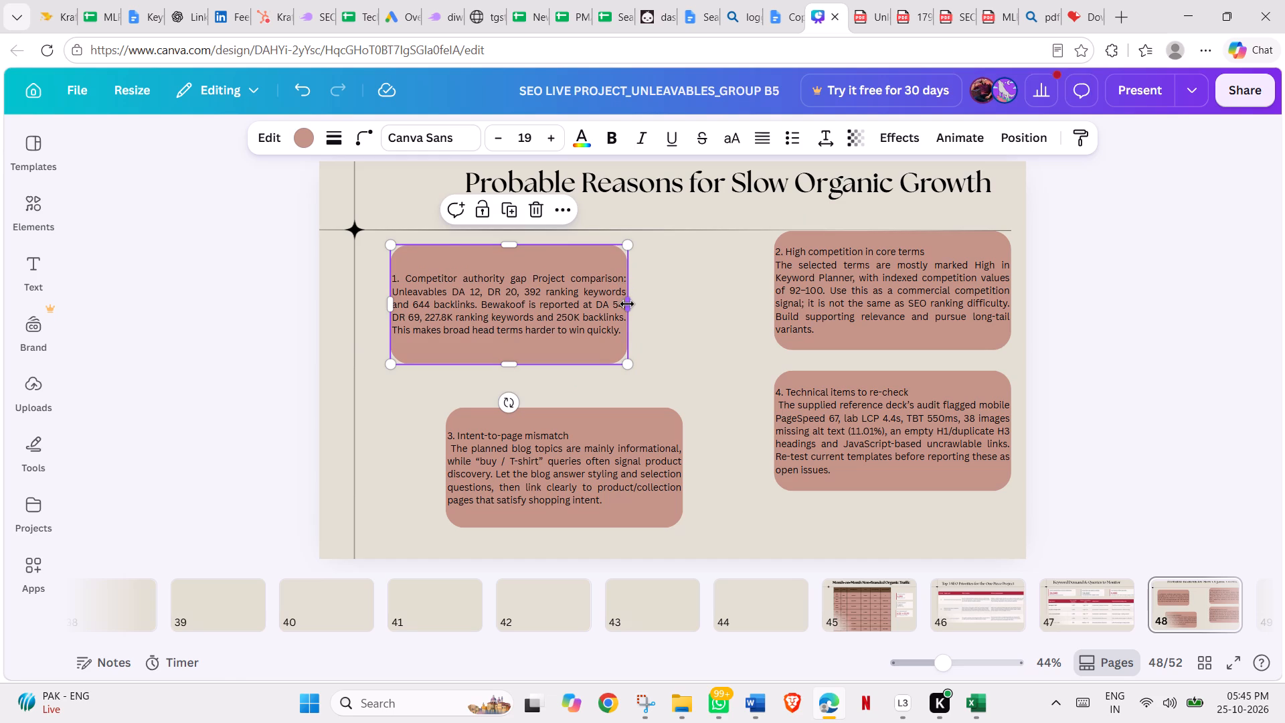
pyautogui.moveTo(627, 304); pyautogui.dragTo(681, 309)
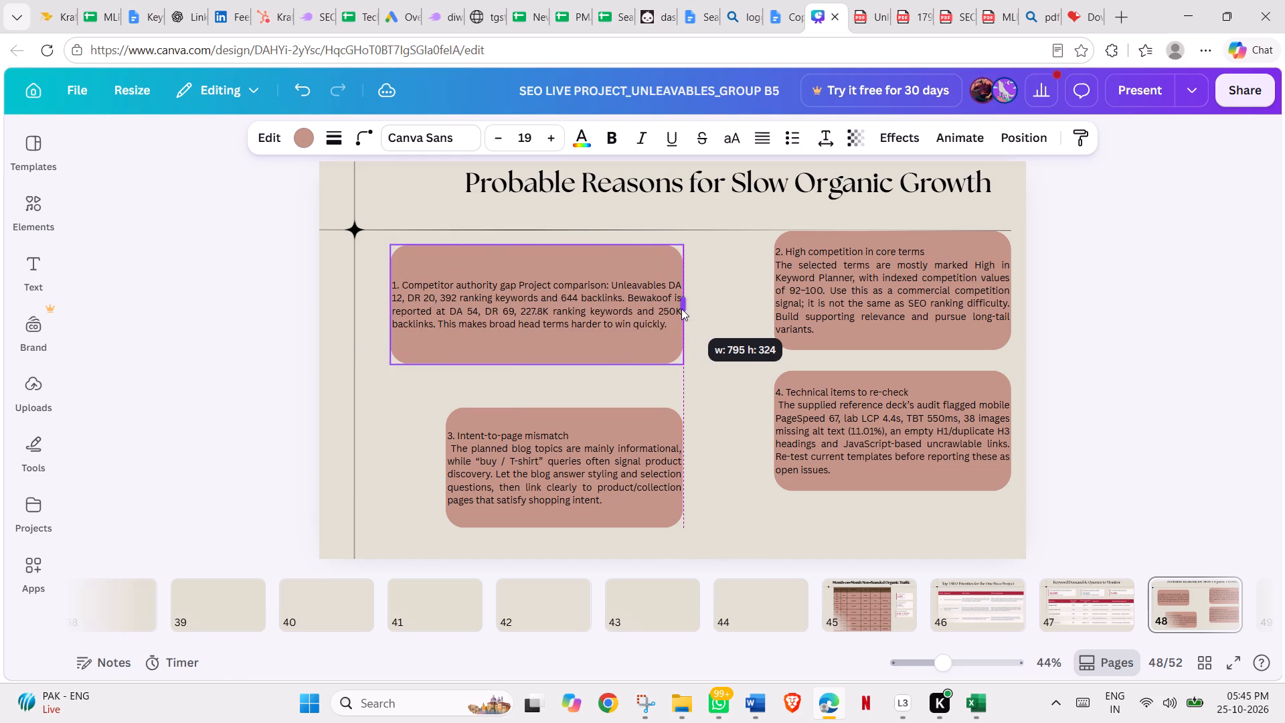
pyautogui.moveTo(681, 309); pyautogui.dragTo(683, 309)
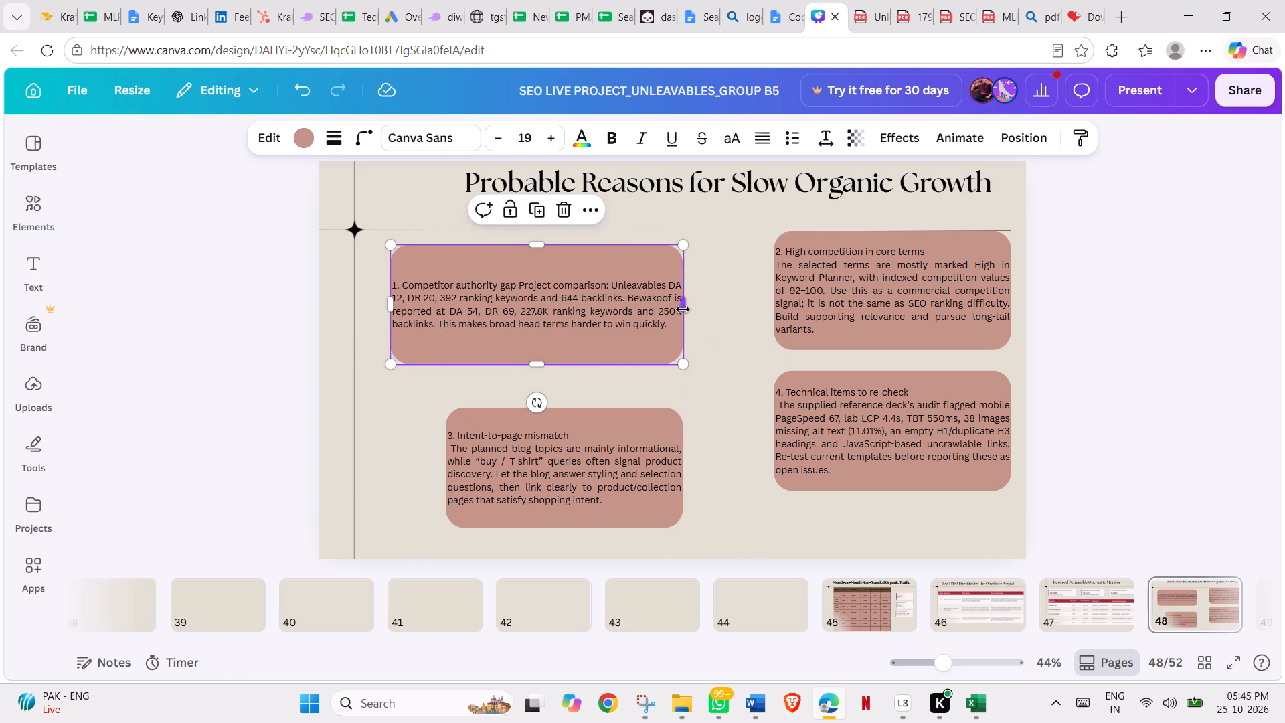
pyautogui.click(596, 460)
pyautogui.moveTo(596, 460); pyautogui.dragTo(547, 451)
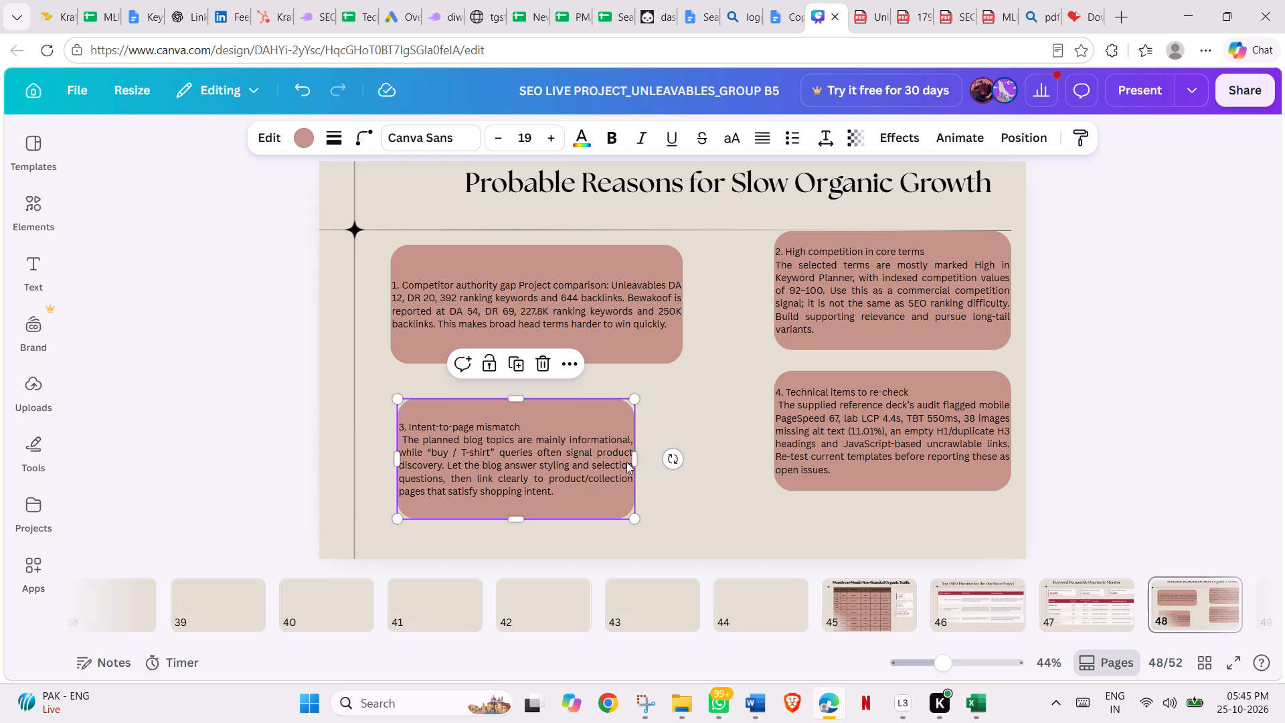
pyautogui.moveTo(632, 460); pyautogui.dragTo(684, 460)
# Move boxes 2 and 4 on page 48 left and down beside boxes 1 and 3, and widen both to a shared right edge.
pyautogui.moveTo(824, 311); pyautogui.dragTo(817, 313)
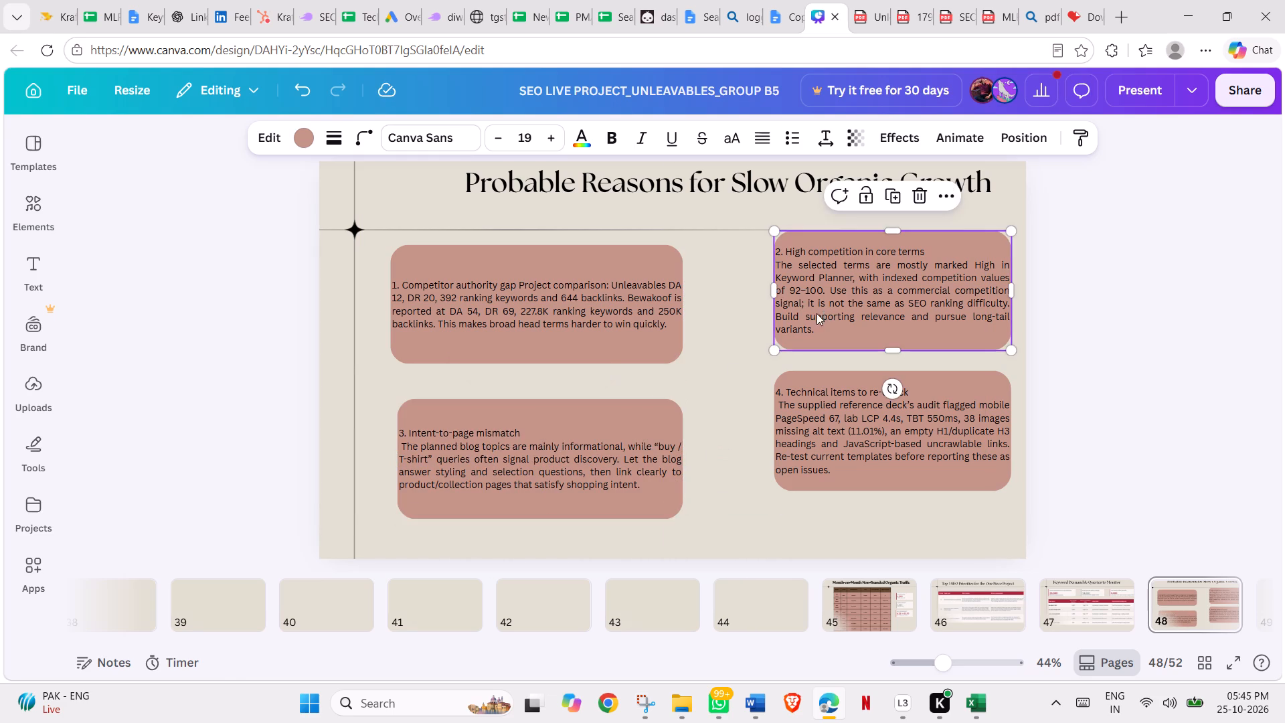
pyautogui.moveTo(817, 313); pyautogui.dragTo(768, 327)
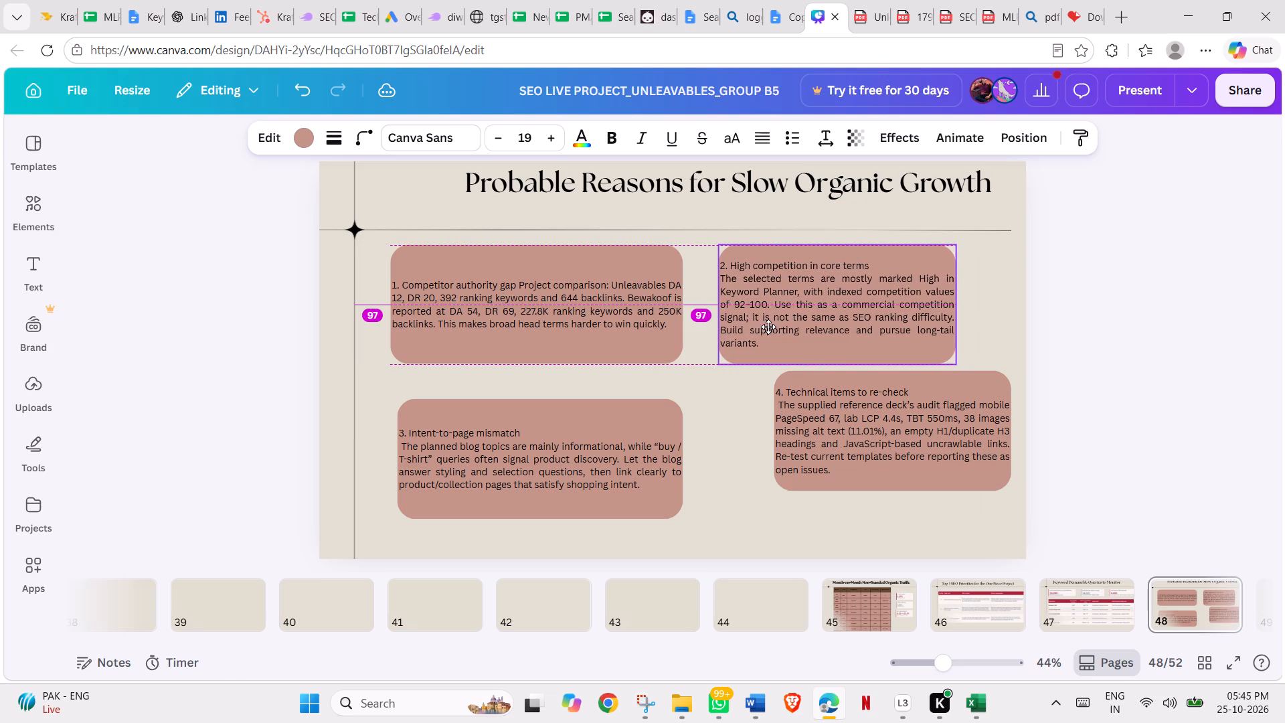
pyautogui.moveTo(768, 327); pyautogui.dragTo(758, 331)
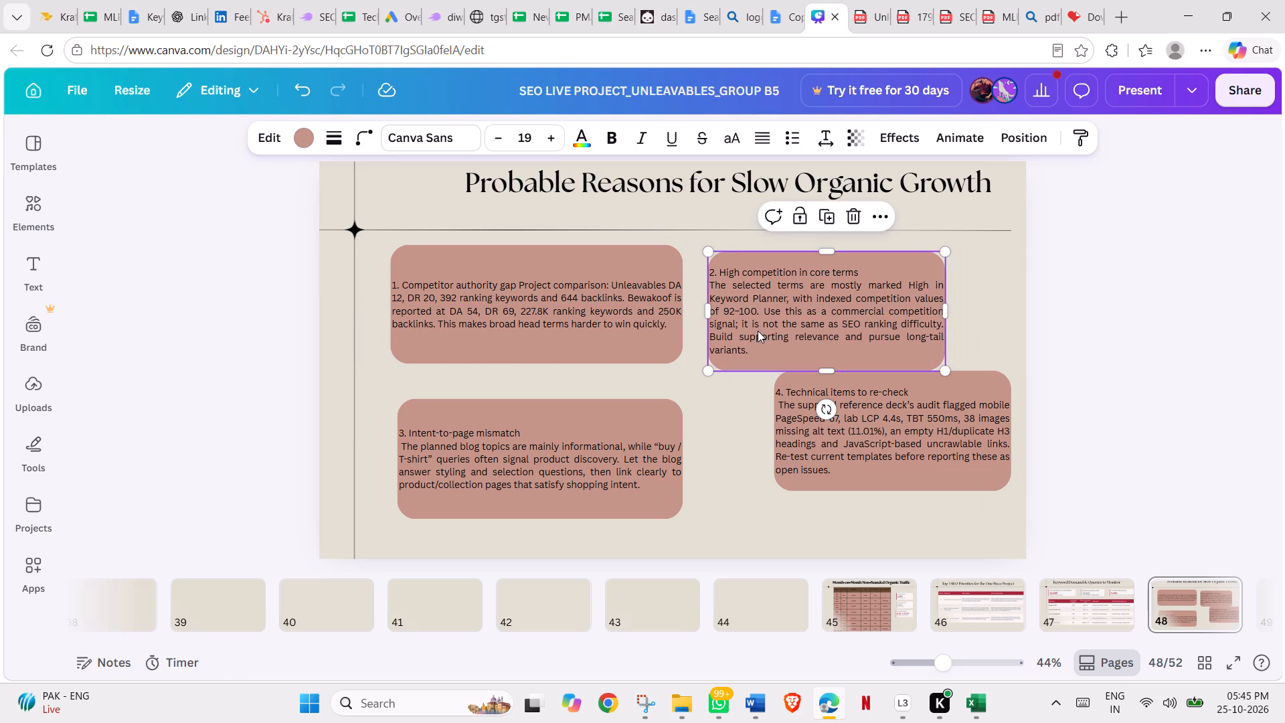
pyautogui.moveTo(944, 313); pyautogui.dragTo(966, 312)
pyautogui.moveTo(966, 312); pyautogui.dragTo(1004, 312)
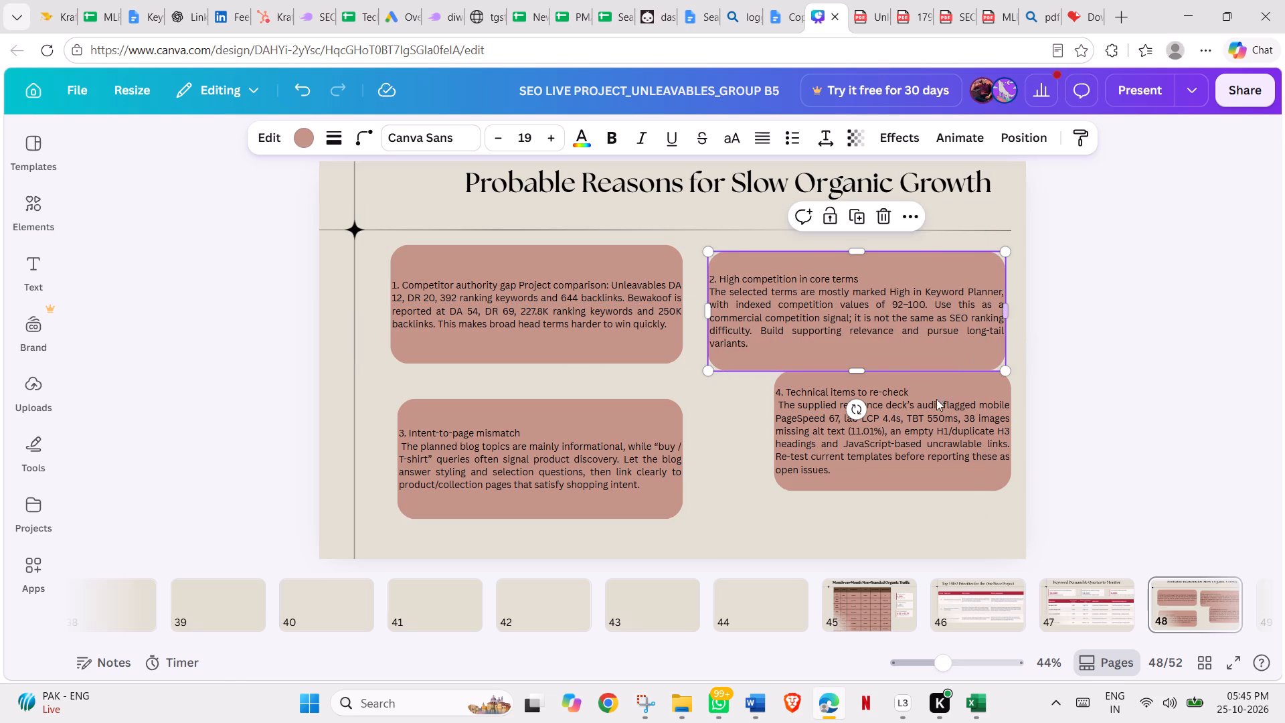
pyautogui.moveTo(930, 413); pyautogui.dragTo(875, 441)
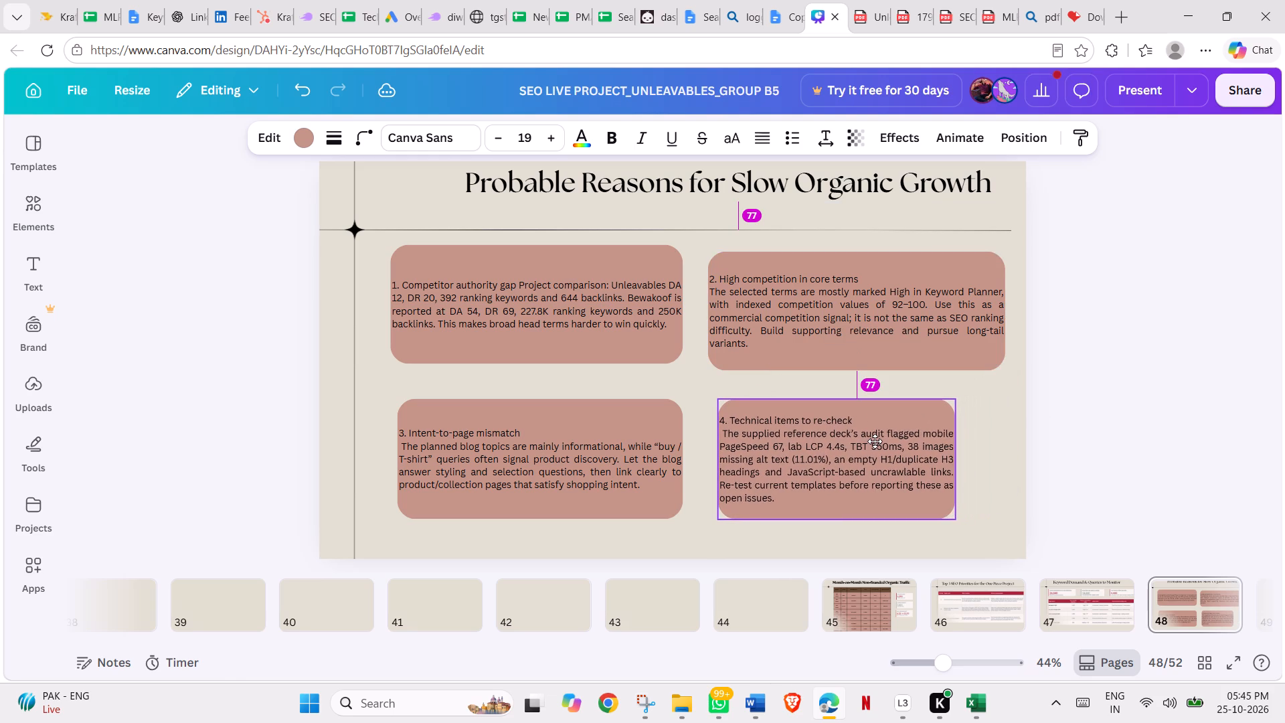
pyautogui.moveTo(875, 441); pyautogui.dragTo(874, 440)
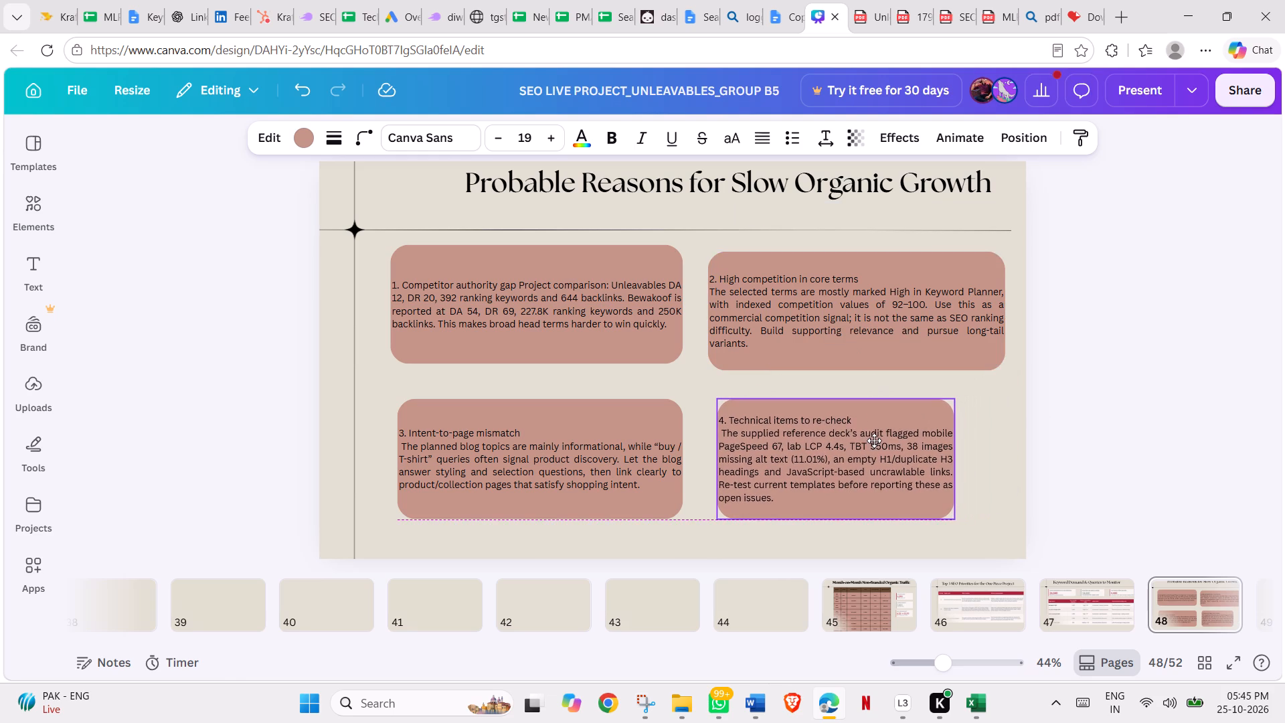
pyautogui.moveTo(874, 440); pyautogui.dragTo(872, 440)
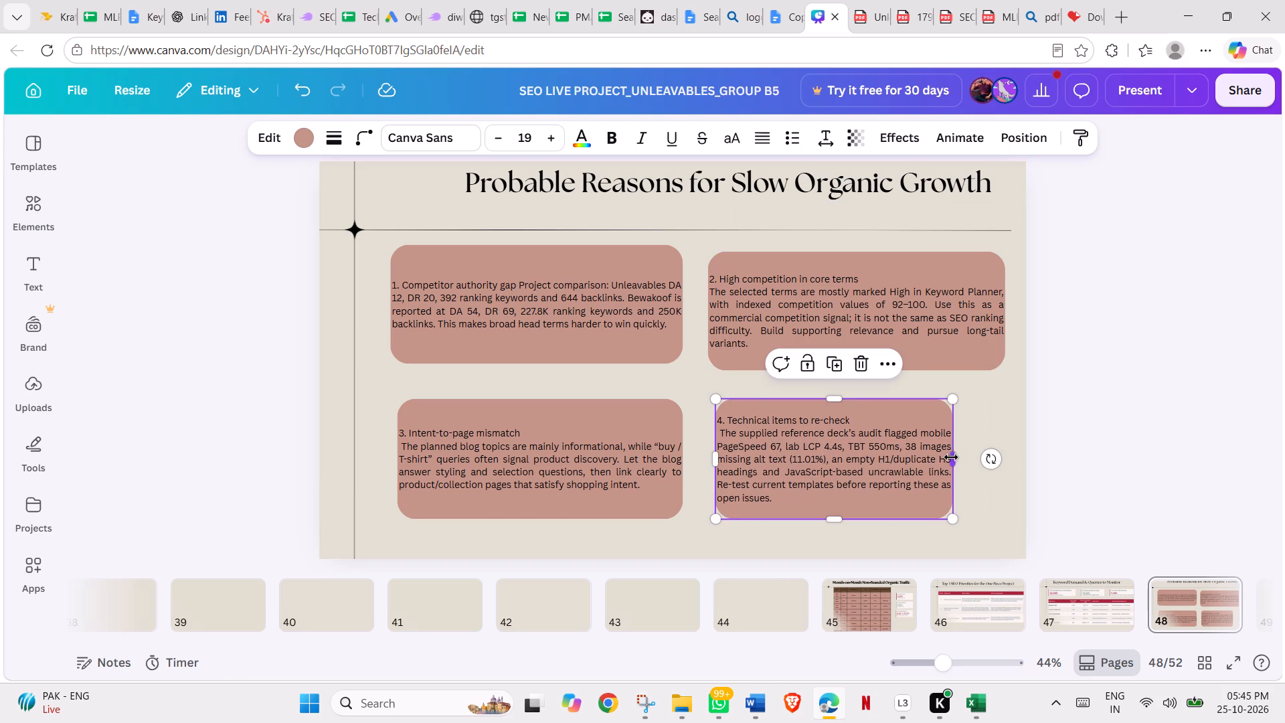
pyautogui.moveTo(950, 457); pyautogui.dragTo(1001, 457)
pyautogui.click(1092, 390)
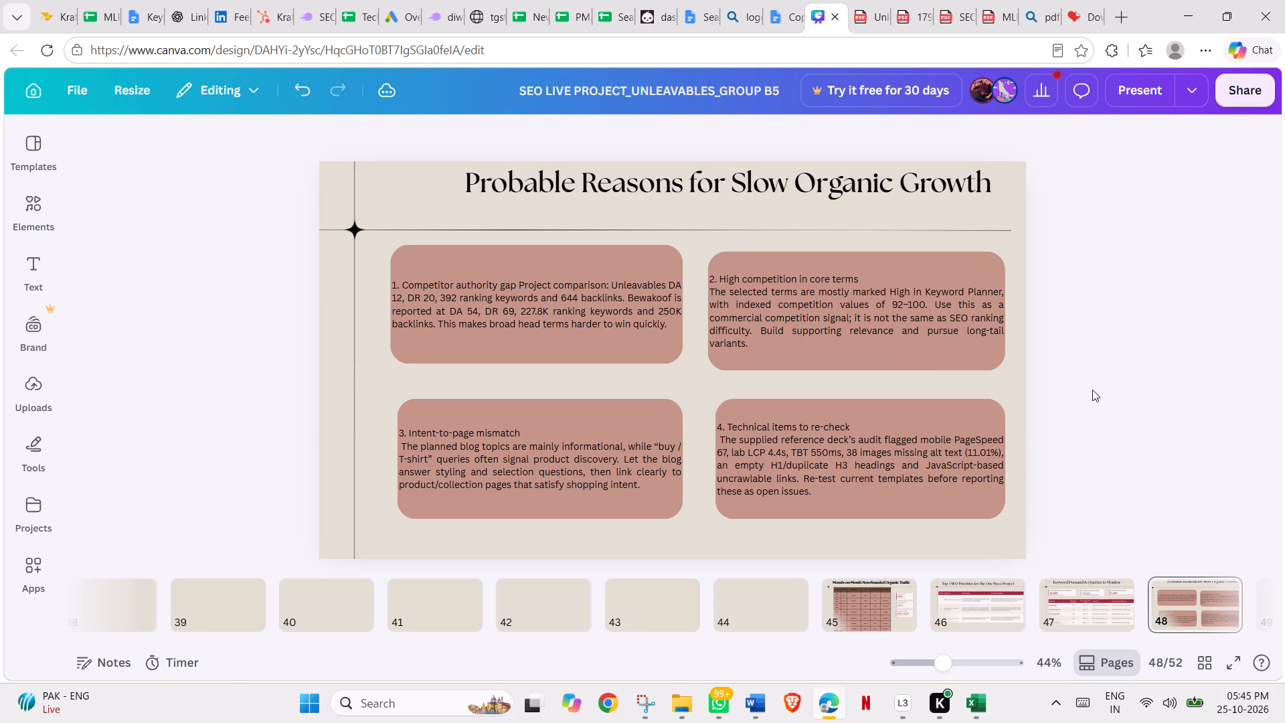
# Insert a line break after "Project comparison:" in page 48's first box so "Unleavables DA 12" starts a new line.
pyautogui.click(541, 329)
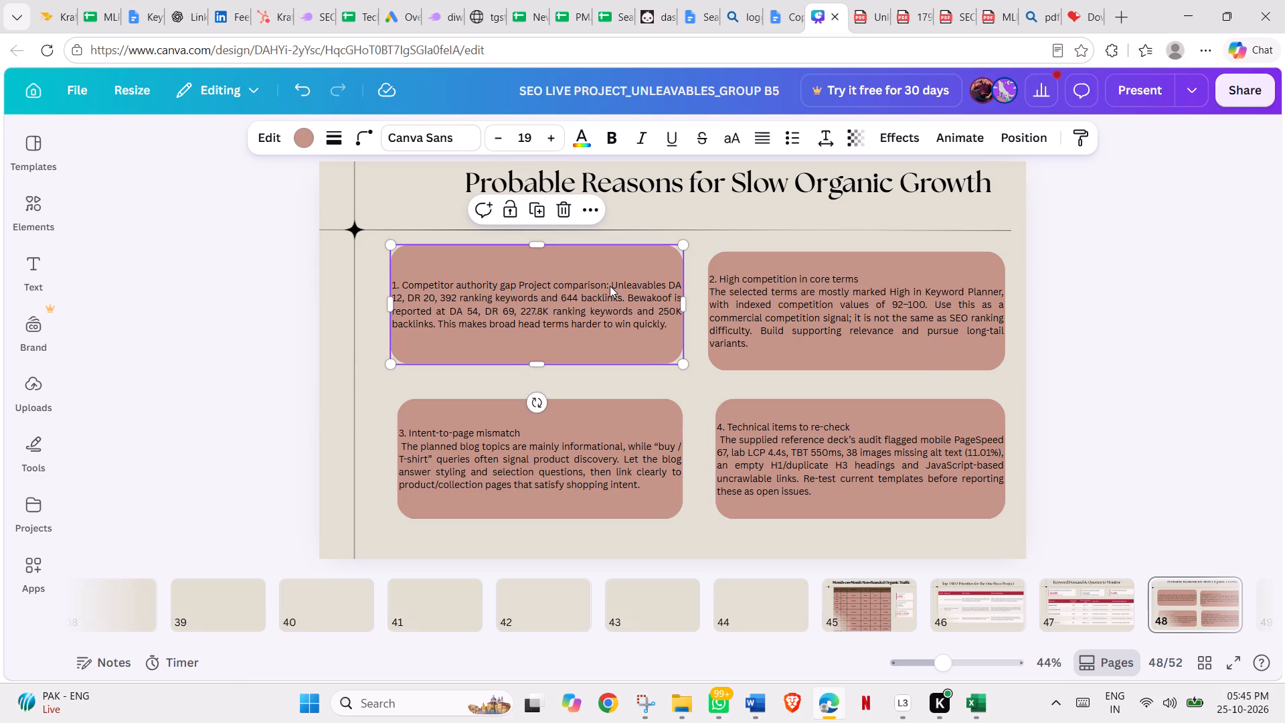
pyautogui.doubleClick(610, 286)
pyautogui.press('Return')
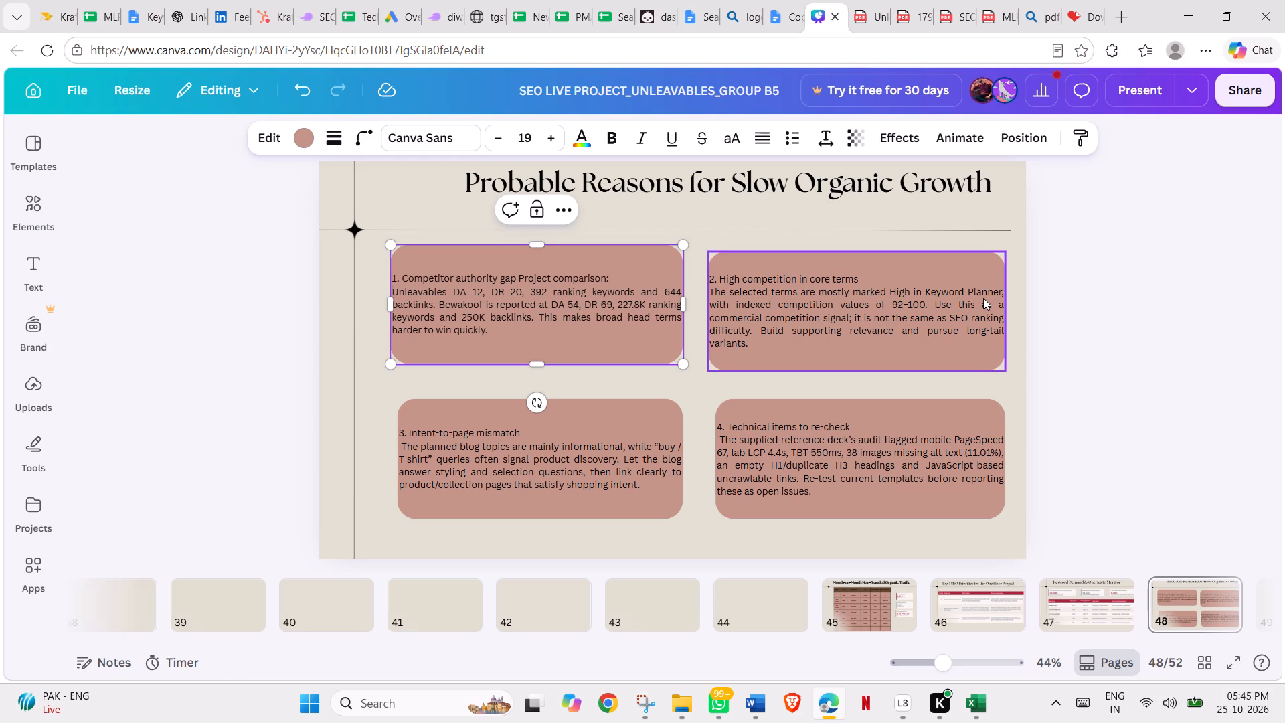
pyautogui.click(1048, 392)
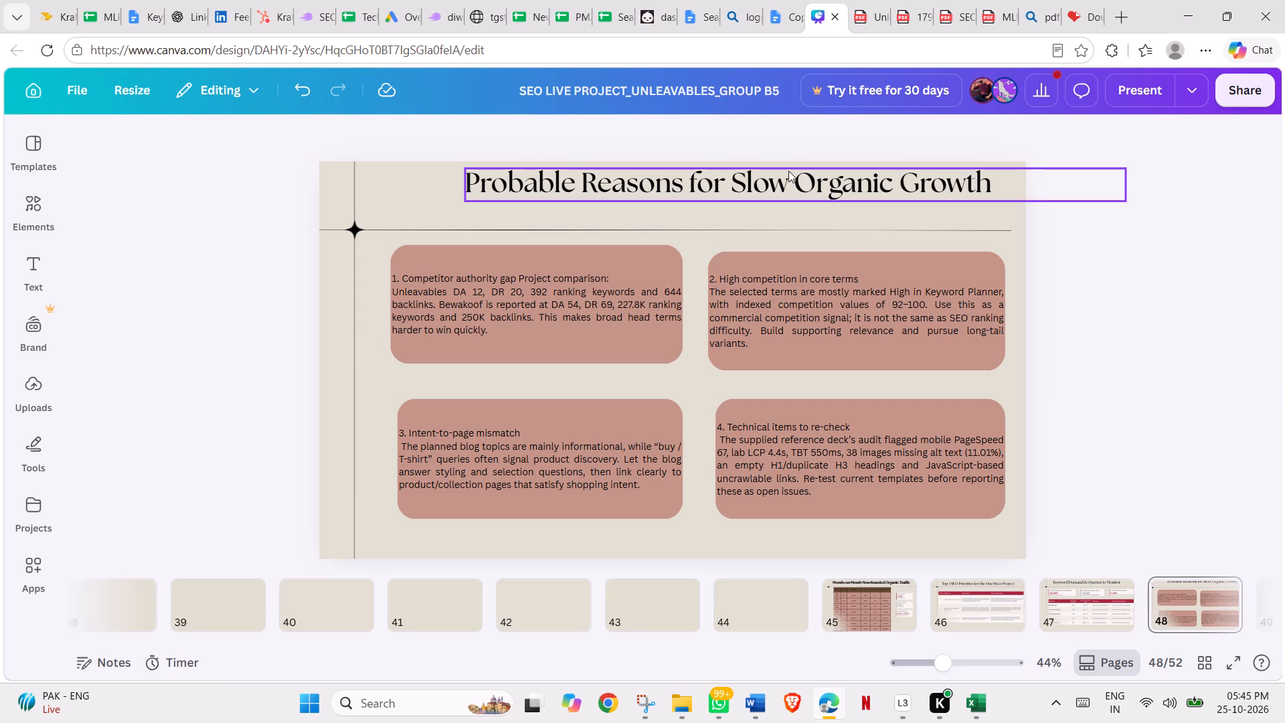
# Move page 48's title left and slightly down so it sits inside the slide, just above the horizontal line.
pyautogui.moveTo(788, 171); pyautogui.dragTo(721, 185)
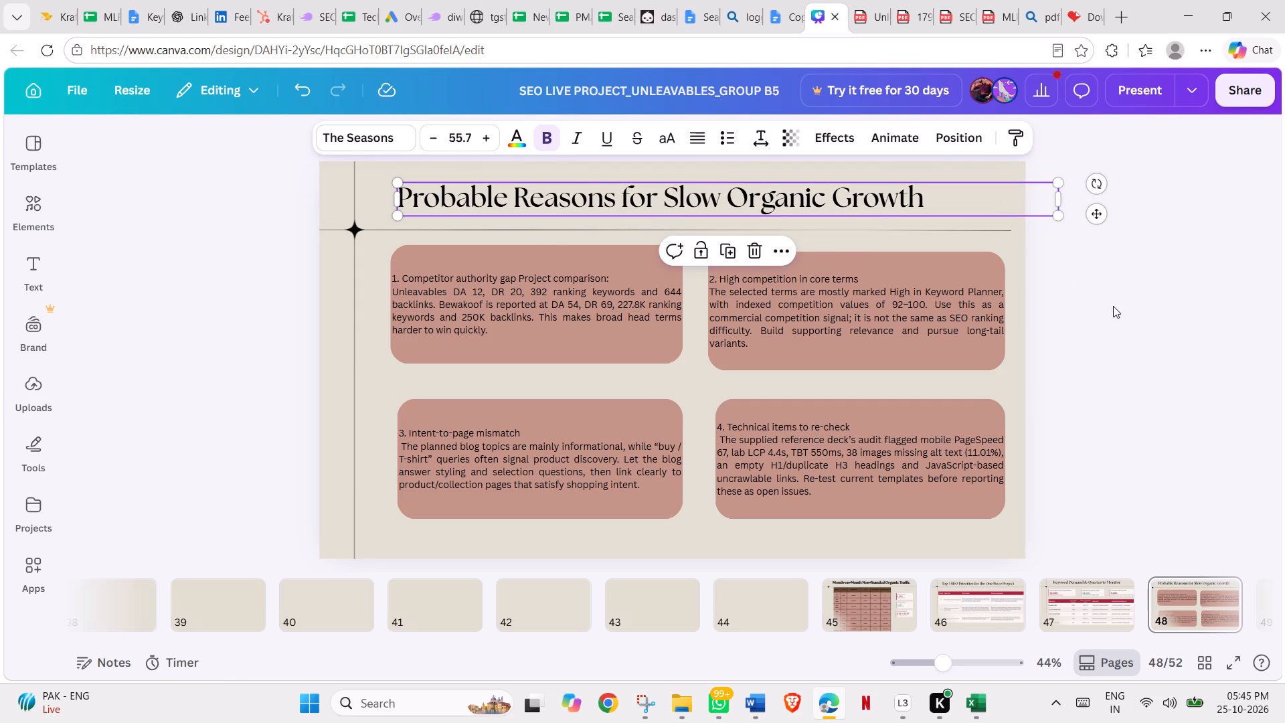
pyautogui.click(1120, 312)
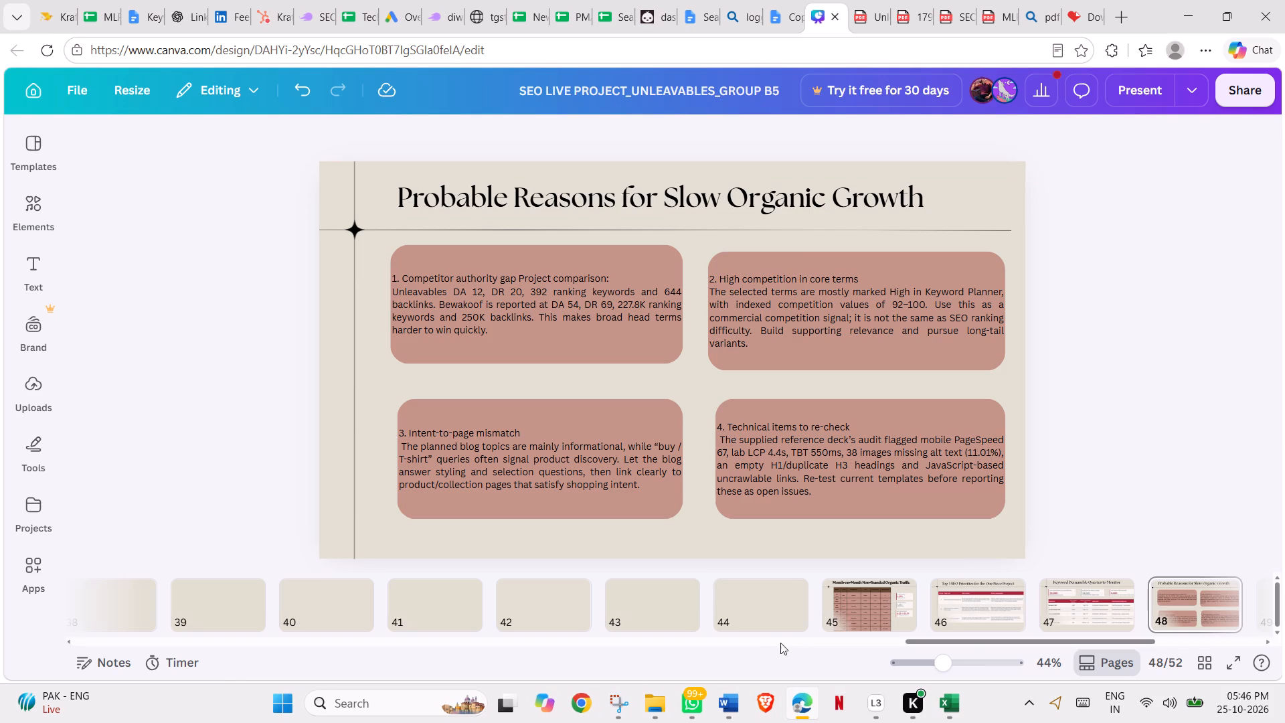
# Go to blank page 49 and look through the reference PDF from Probable Reasons for Slow Organic Growth to the 3-Month Growth Projection Table.
pyautogui.moveTo(993, 644); pyautogui.dragTo(1015, 644)
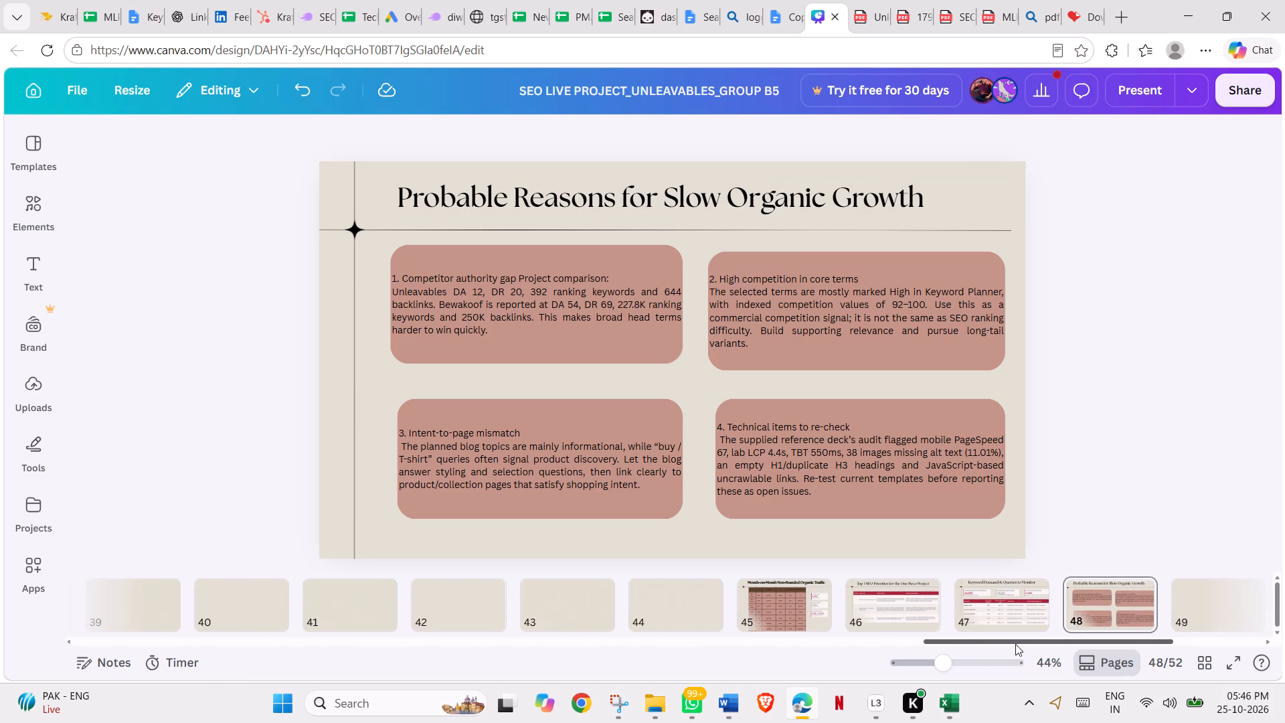
pyautogui.moveTo(1015, 644); pyautogui.dragTo(1029, 645)
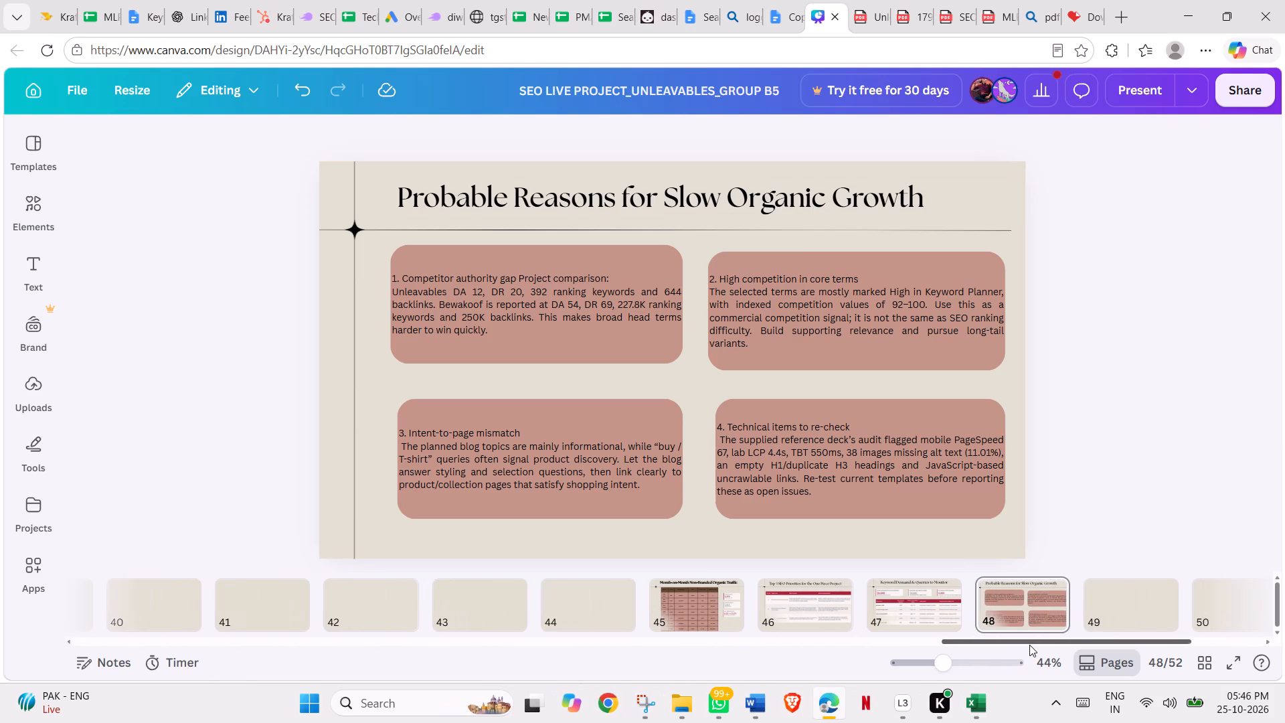
pyautogui.click(1120, 602)
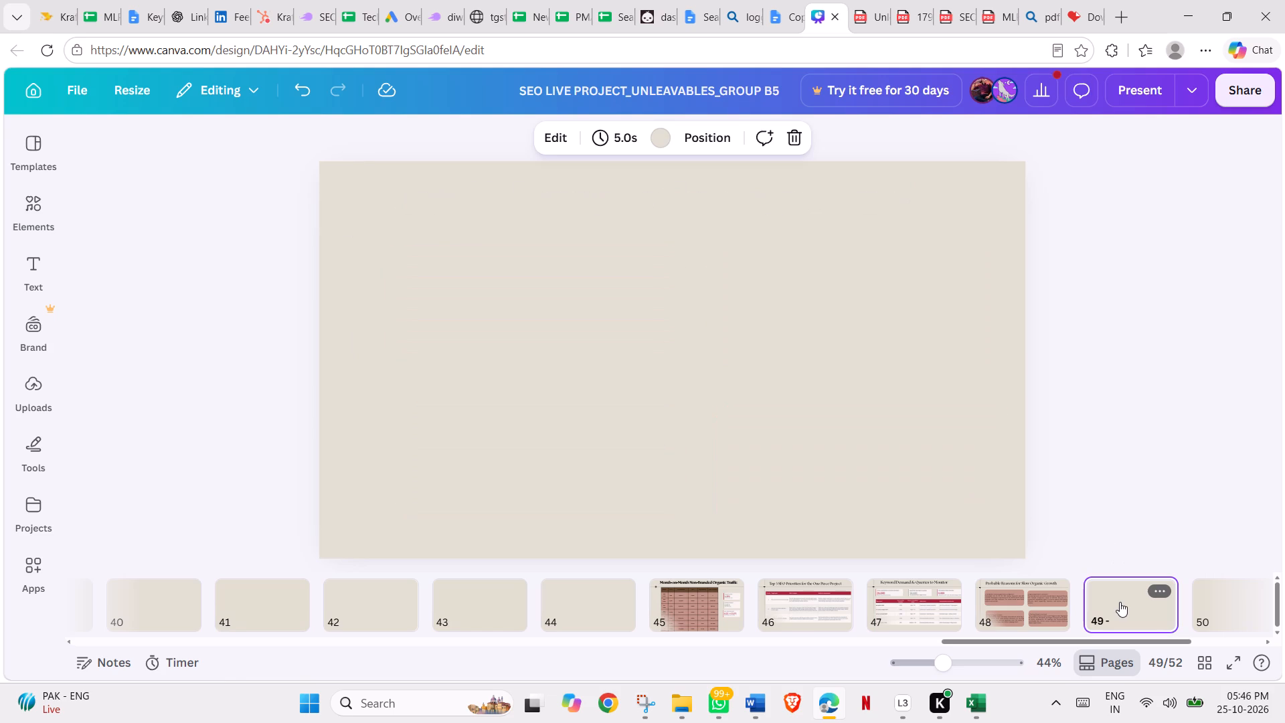
pyautogui.click(1128, 445)
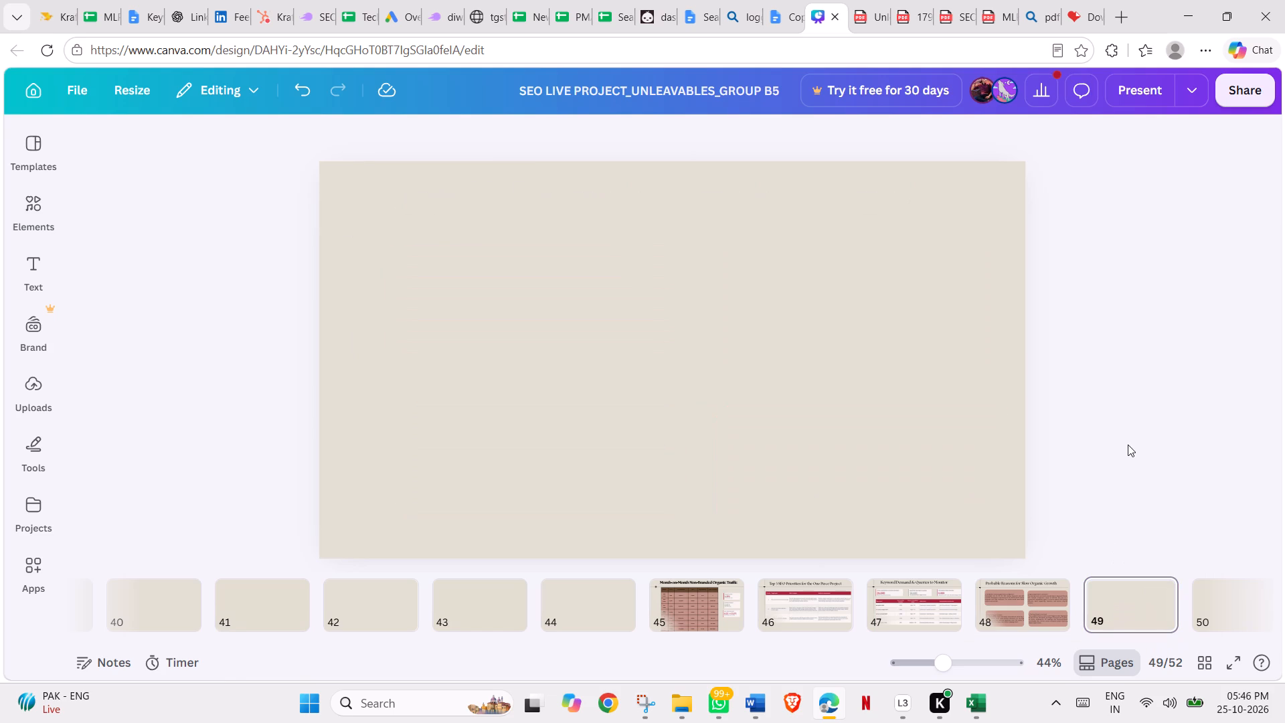
pyautogui.click(865, 9)
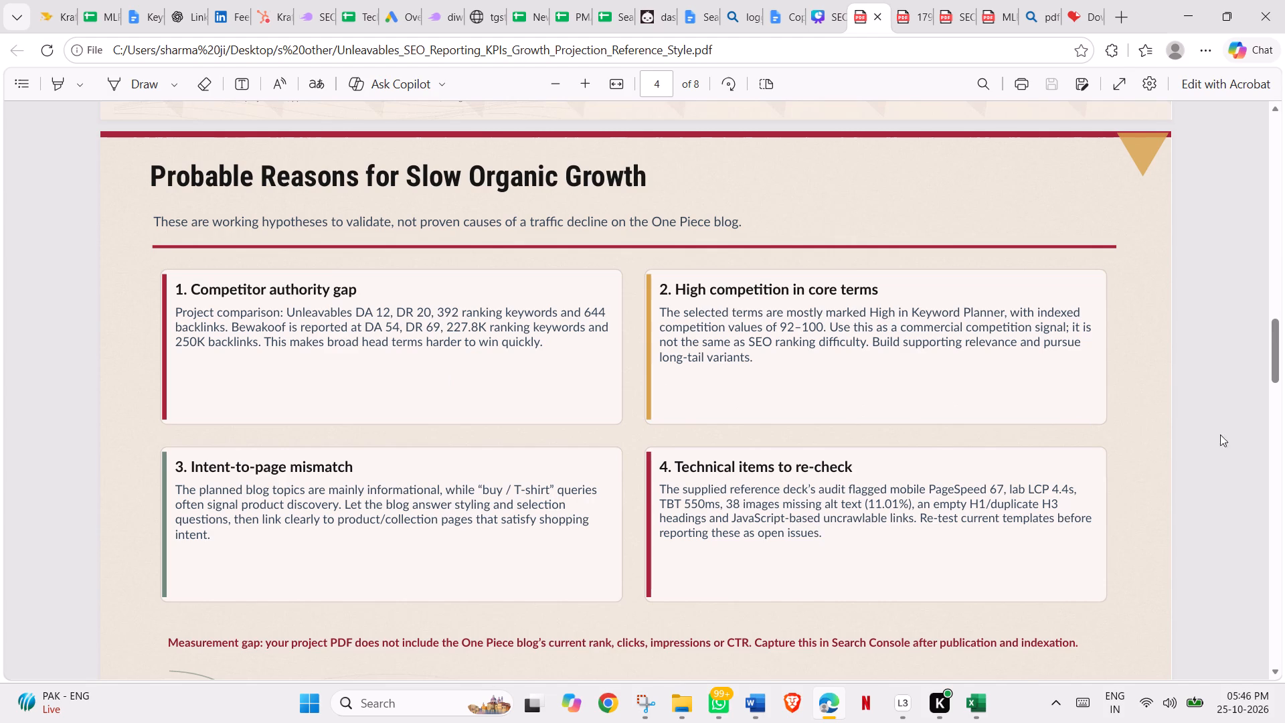
pyautogui.moveTo(1276, 363); pyautogui.dragTo(1276, 420)
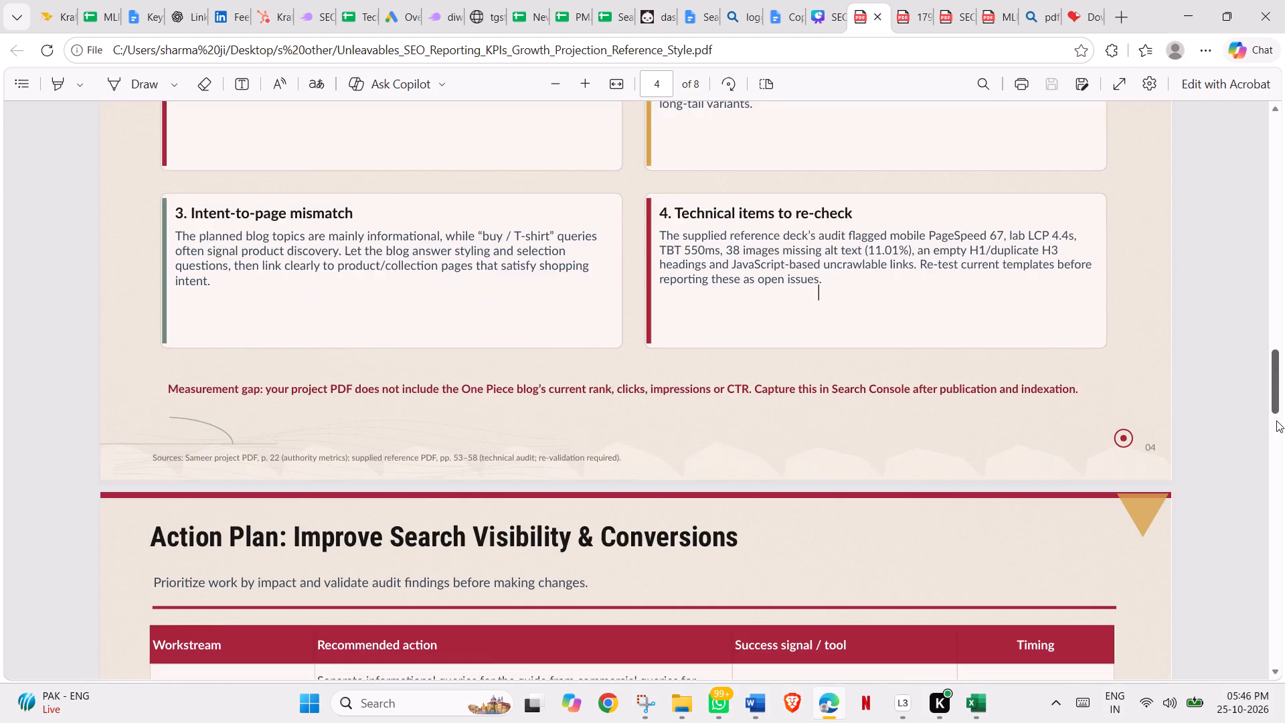
pyautogui.moveTo(1276, 420); pyautogui.dragTo(1275, 574)
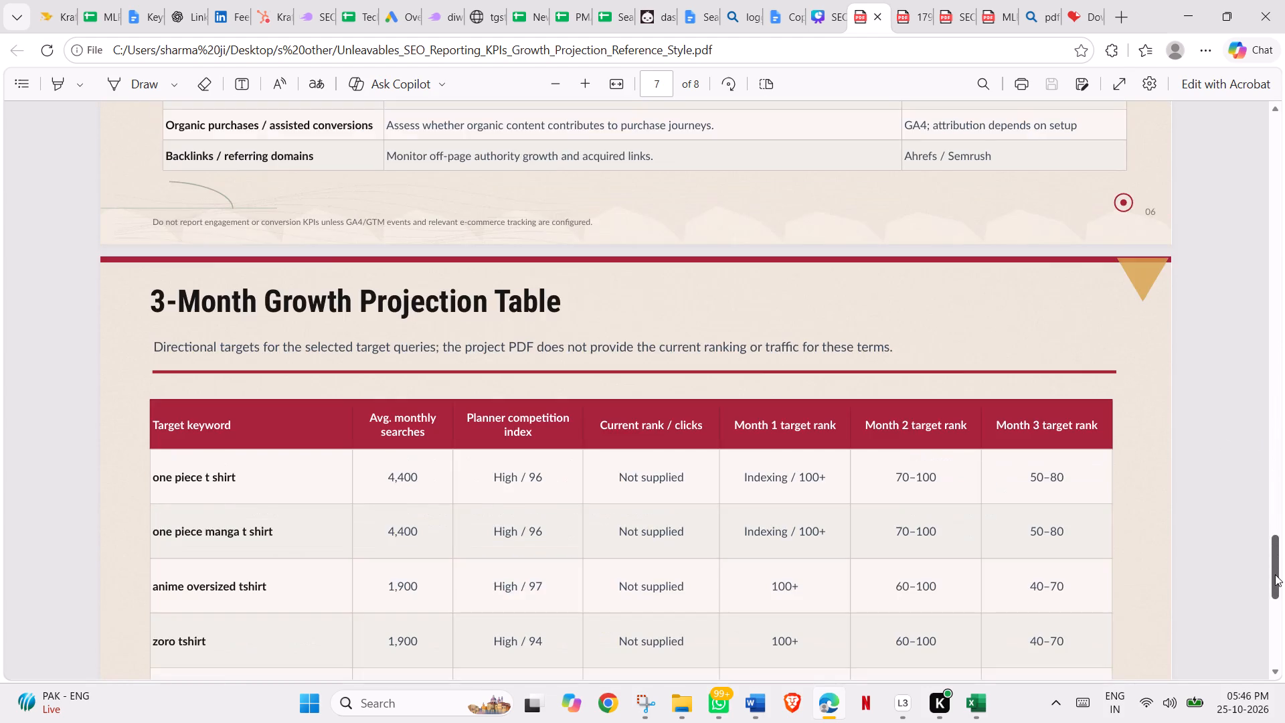
pyautogui.moveTo(1275, 574); pyautogui.dragTo(1284, 364)
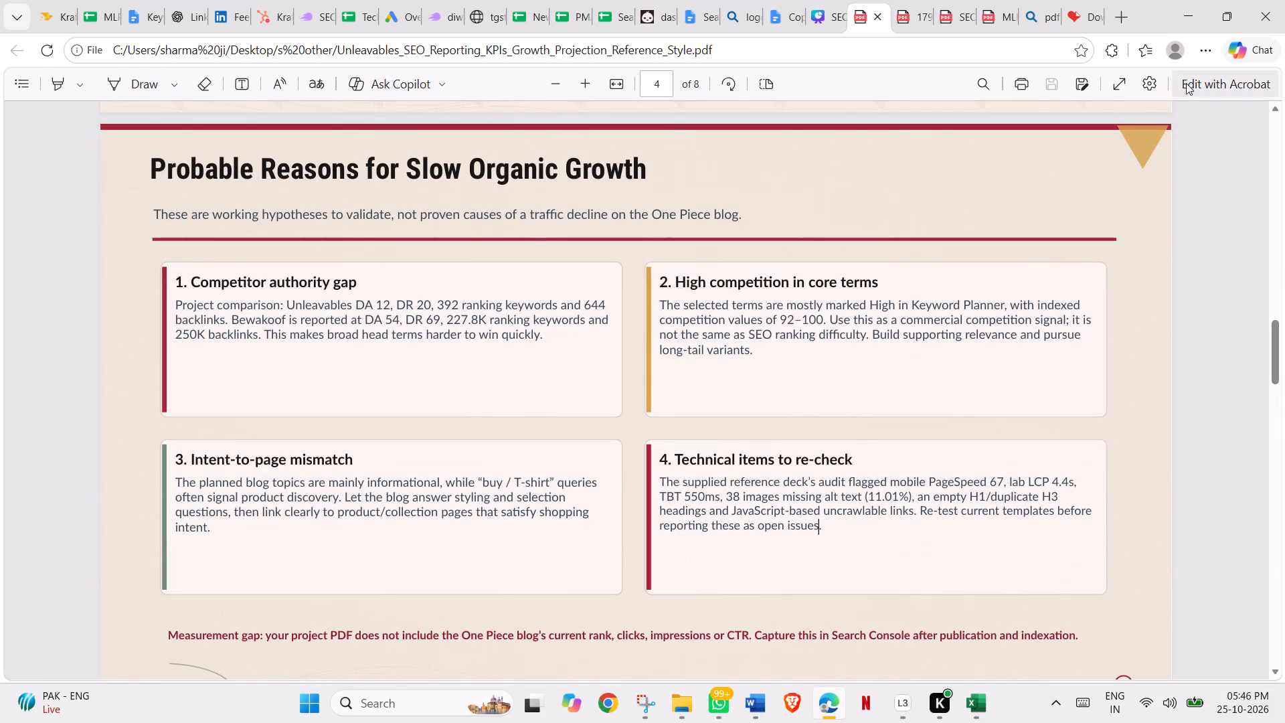
pyautogui.click(1189, 21)
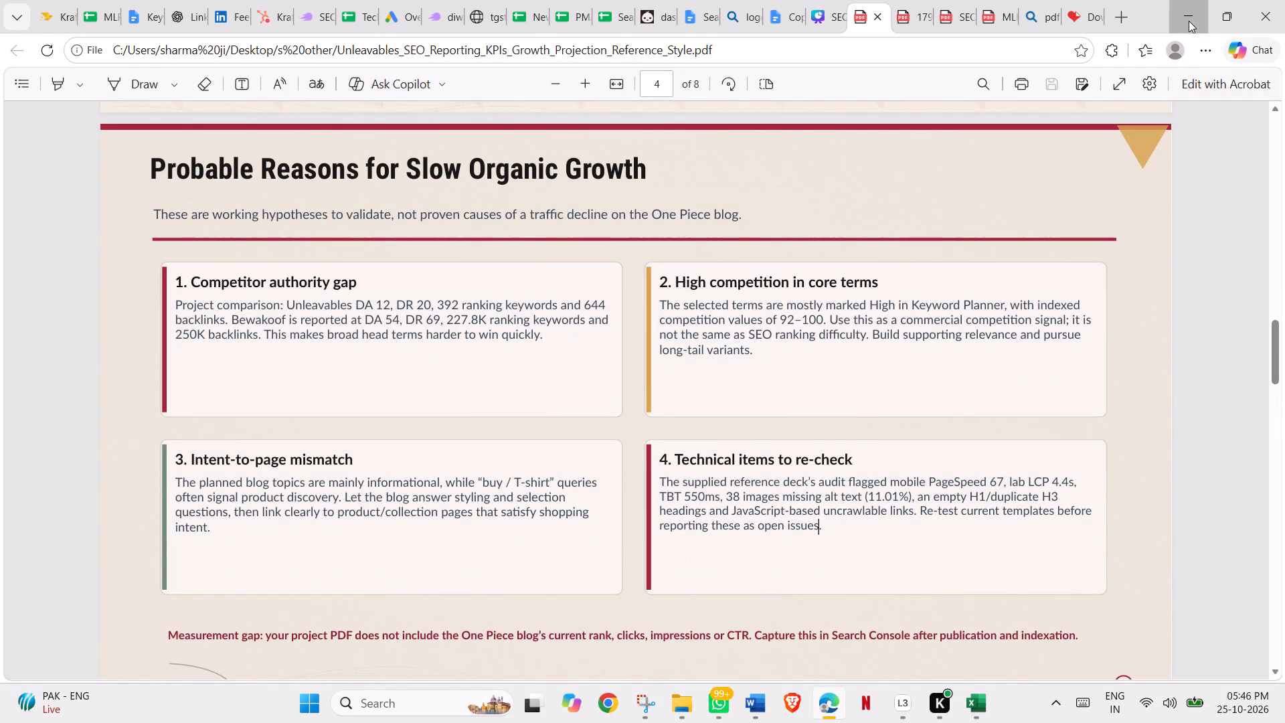